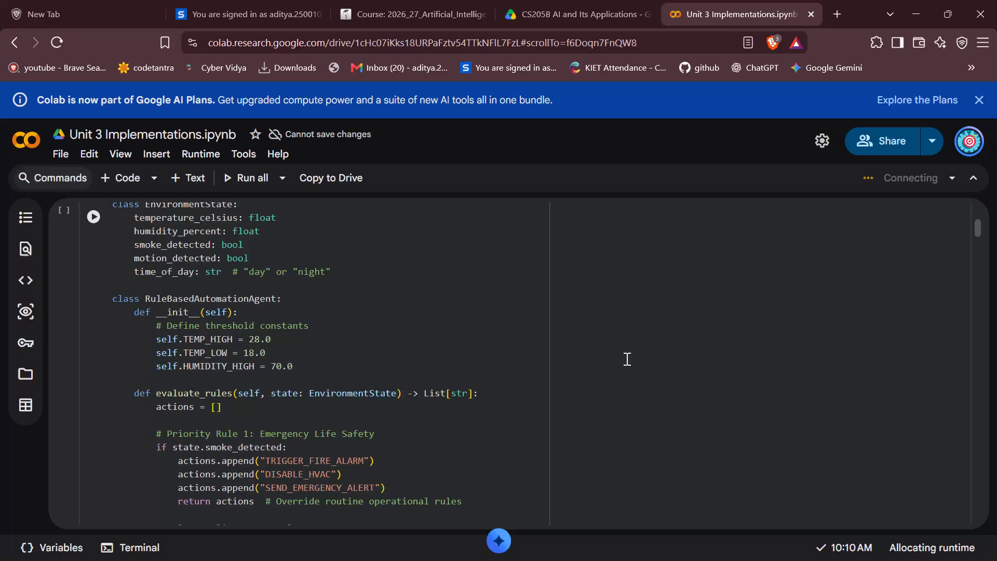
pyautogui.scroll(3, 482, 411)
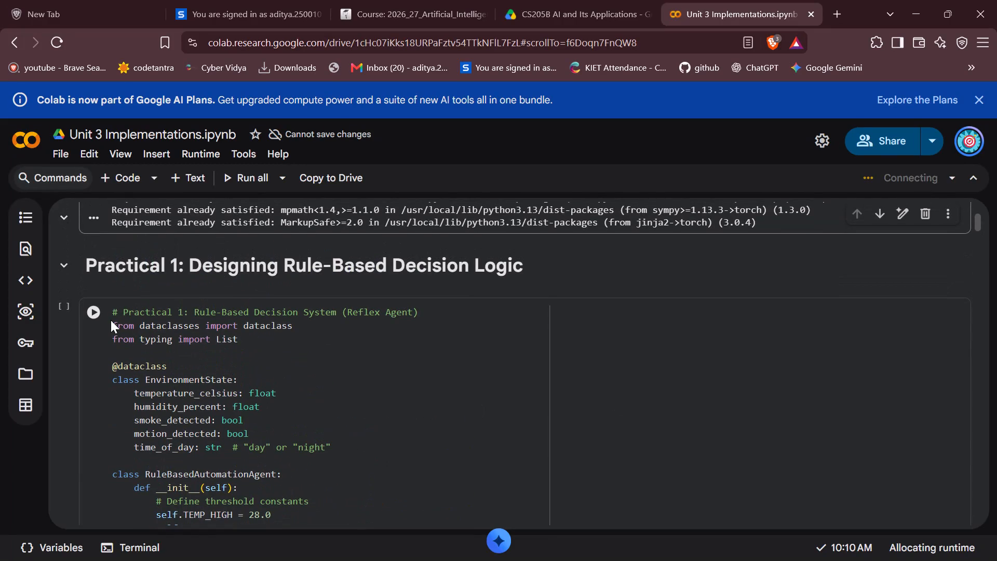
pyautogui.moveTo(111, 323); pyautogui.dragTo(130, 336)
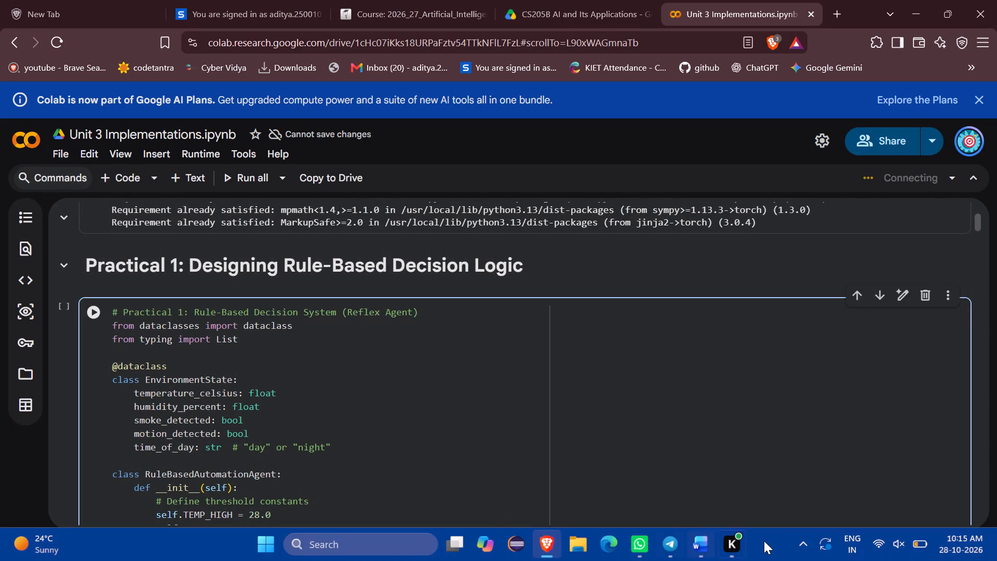
# Switch to the blank Word document.
pyautogui.click(710, 540)
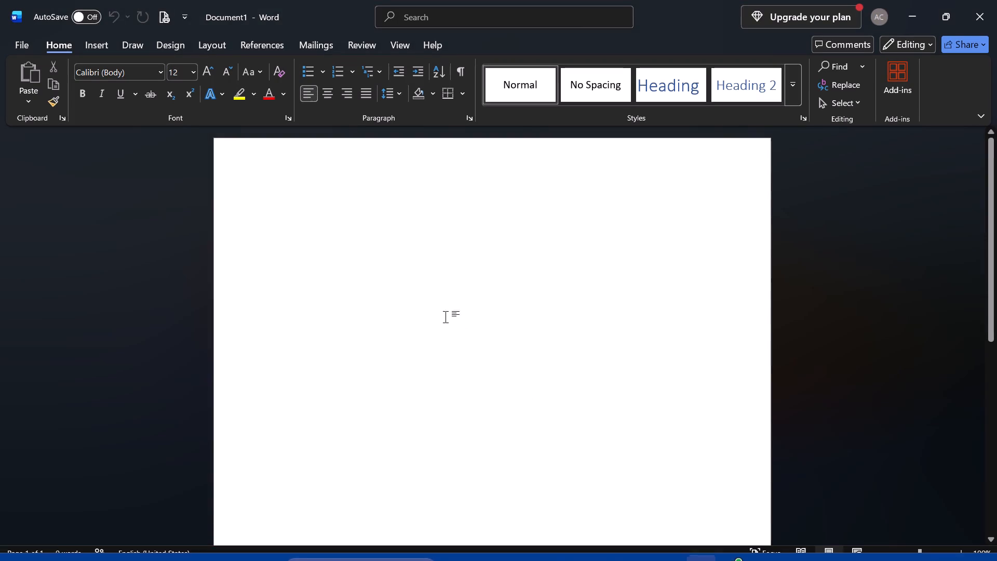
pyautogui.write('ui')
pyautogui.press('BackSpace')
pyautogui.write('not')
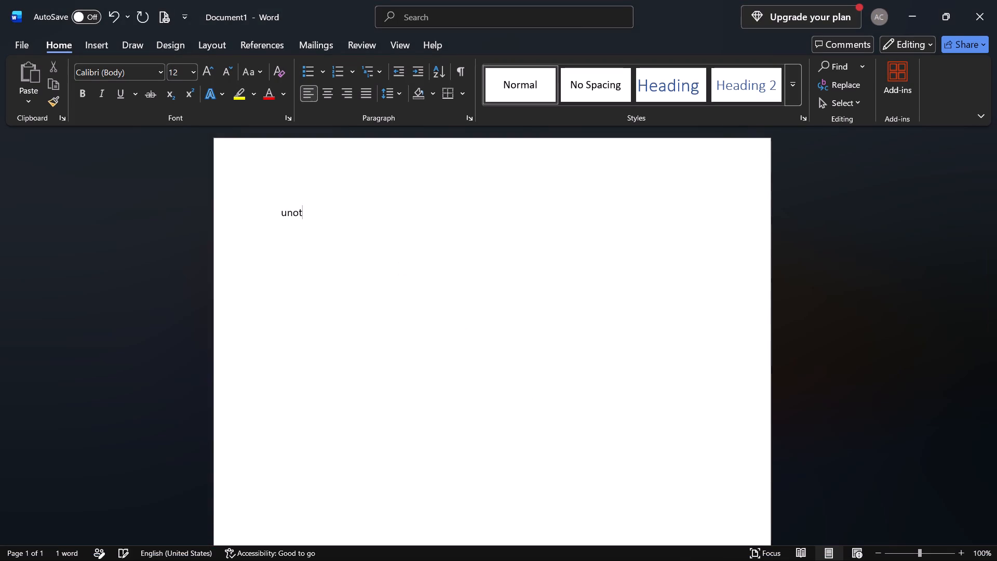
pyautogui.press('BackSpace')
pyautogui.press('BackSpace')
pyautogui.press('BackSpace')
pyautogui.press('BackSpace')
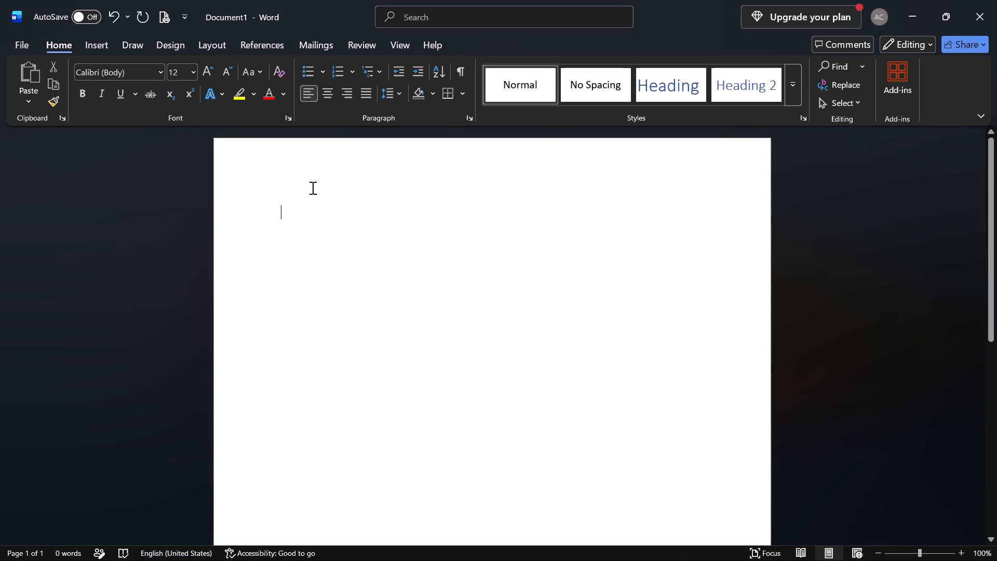
# In the page header, enter "NAME:" followed by the student's full name and roll number.
pyautogui.doubleClick(312, 188)
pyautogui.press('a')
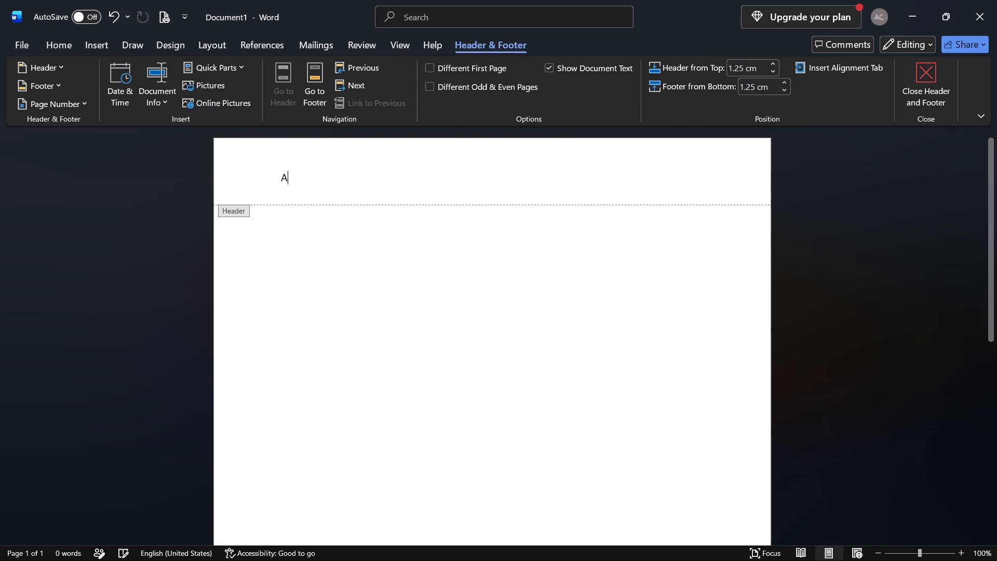
pyautogui.press('BackSpace')
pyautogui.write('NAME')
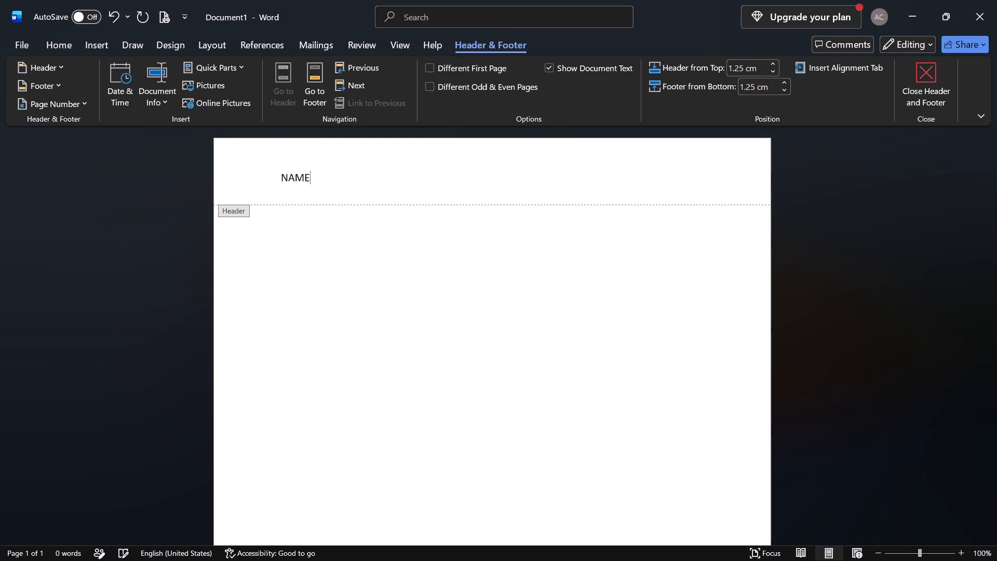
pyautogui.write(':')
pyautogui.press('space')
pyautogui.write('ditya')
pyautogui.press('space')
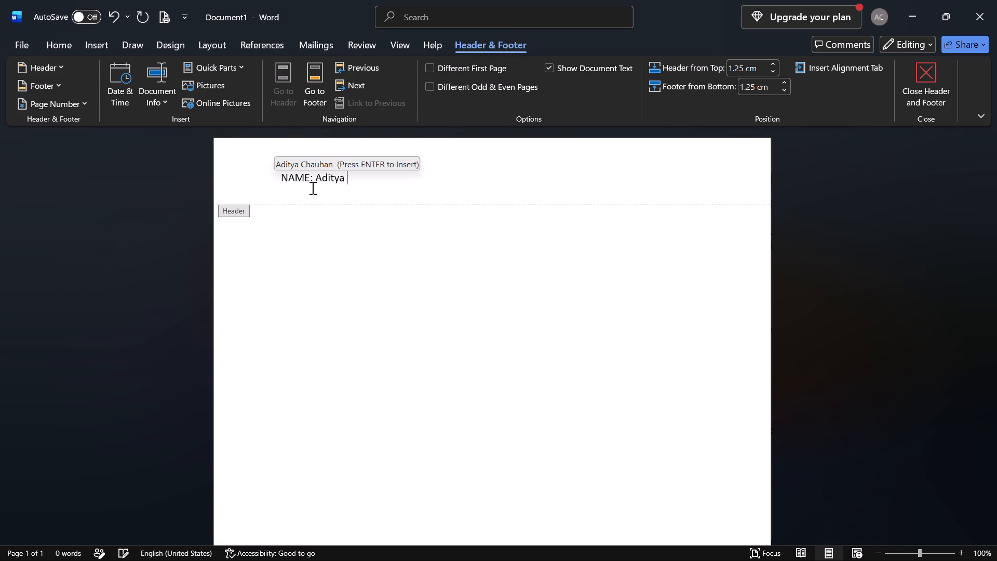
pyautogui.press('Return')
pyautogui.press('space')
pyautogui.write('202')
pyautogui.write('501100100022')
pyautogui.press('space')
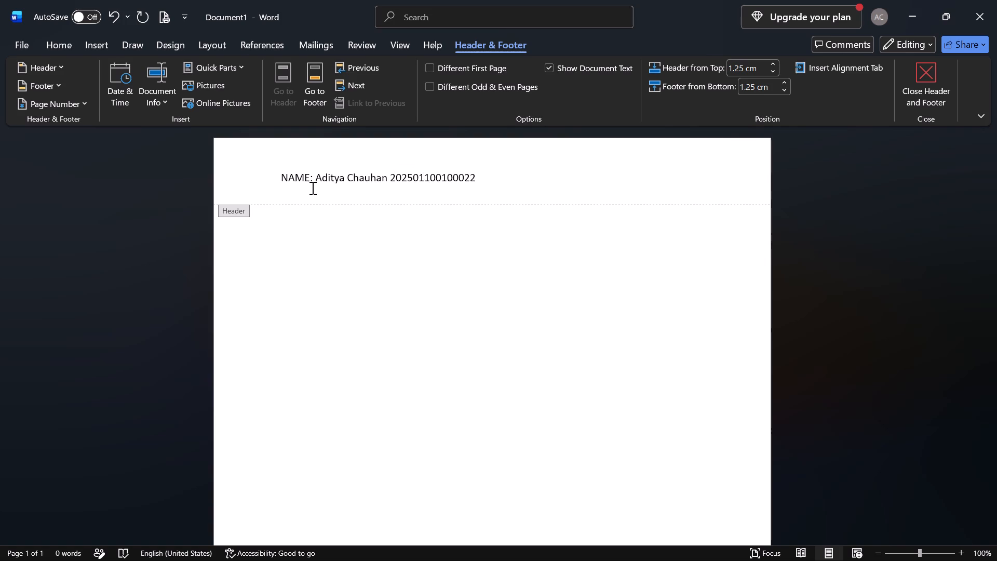
# Add "UNIT 3 PRACTICAL" after the roll number in the header line.
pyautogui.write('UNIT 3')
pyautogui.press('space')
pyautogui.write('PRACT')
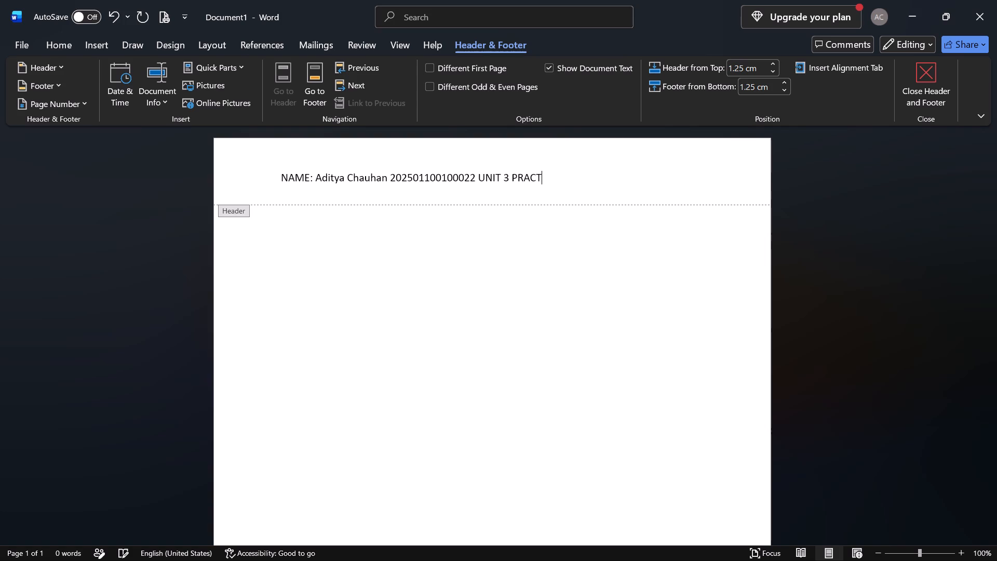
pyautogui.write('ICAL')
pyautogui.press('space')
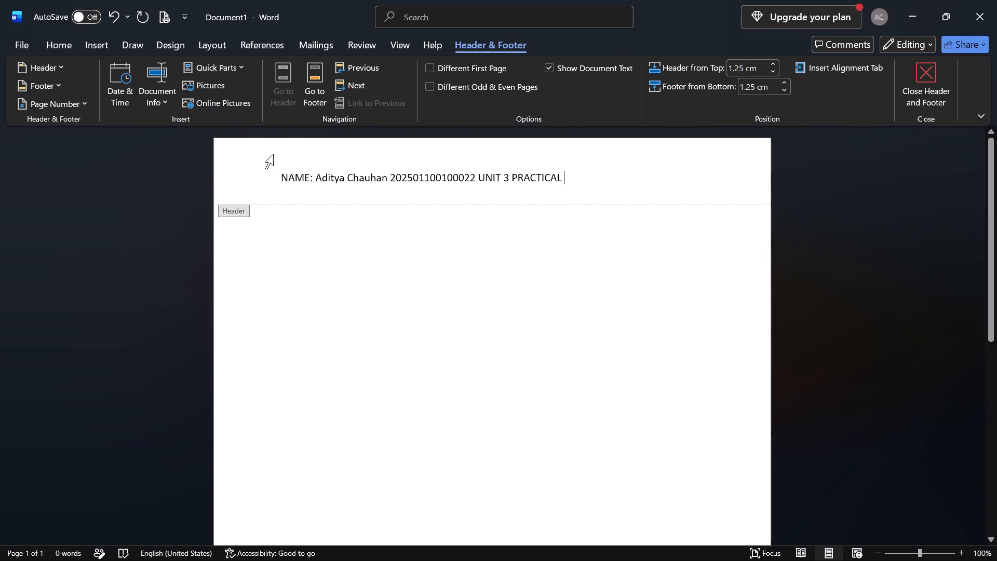
# Set the whole header line to font size 16 and return to the document body.
pyautogui.moveTo(280, 177); pyautogui.dragTo(619, 185)
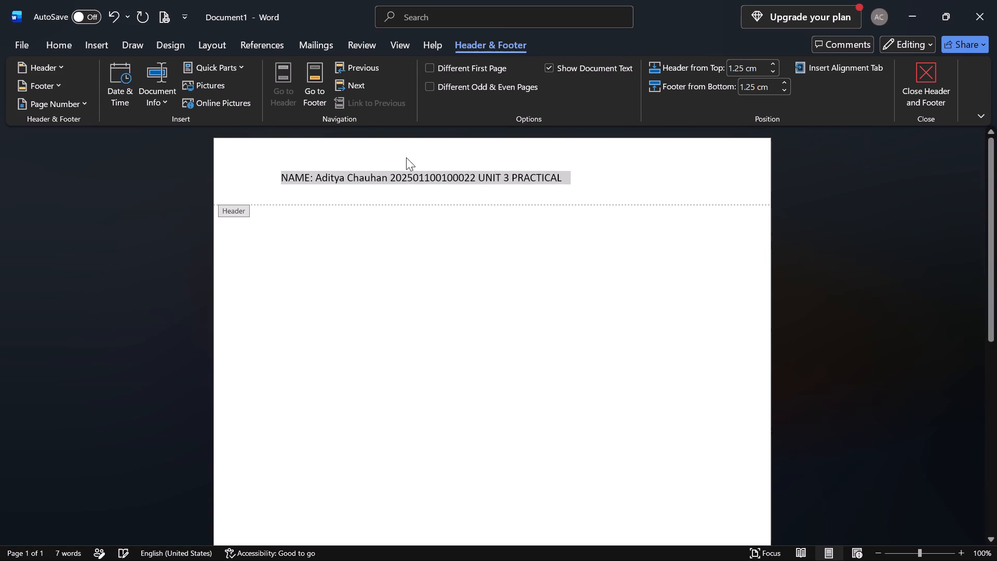
pyautogui.click(88, 52)
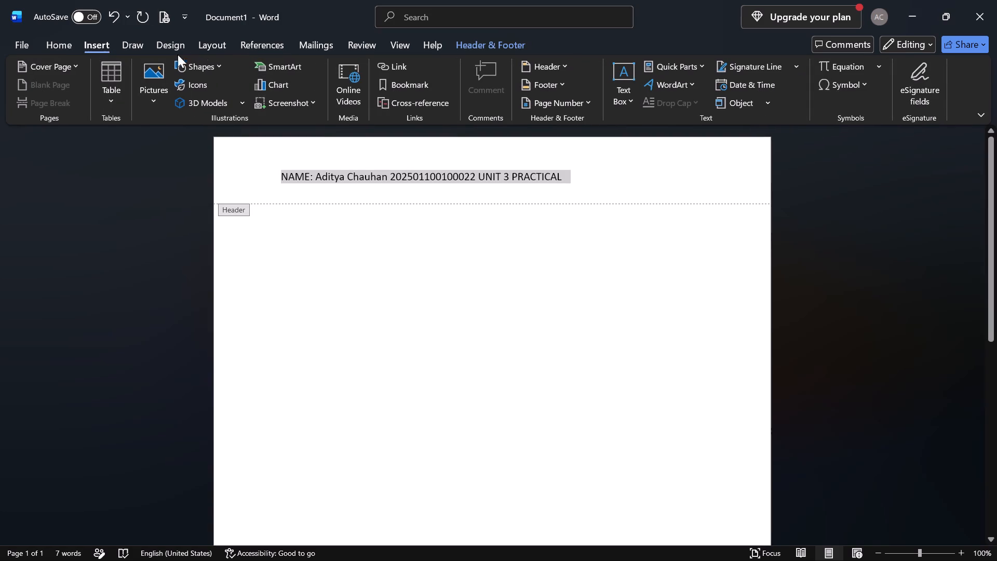
pyautogui.click(62, 44)
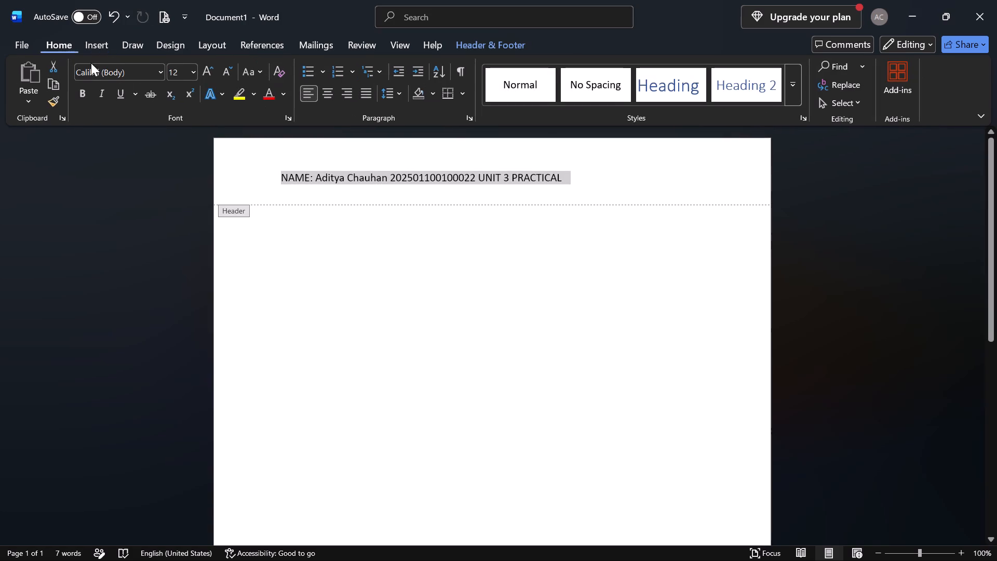
pyautogui.click(193, 77)
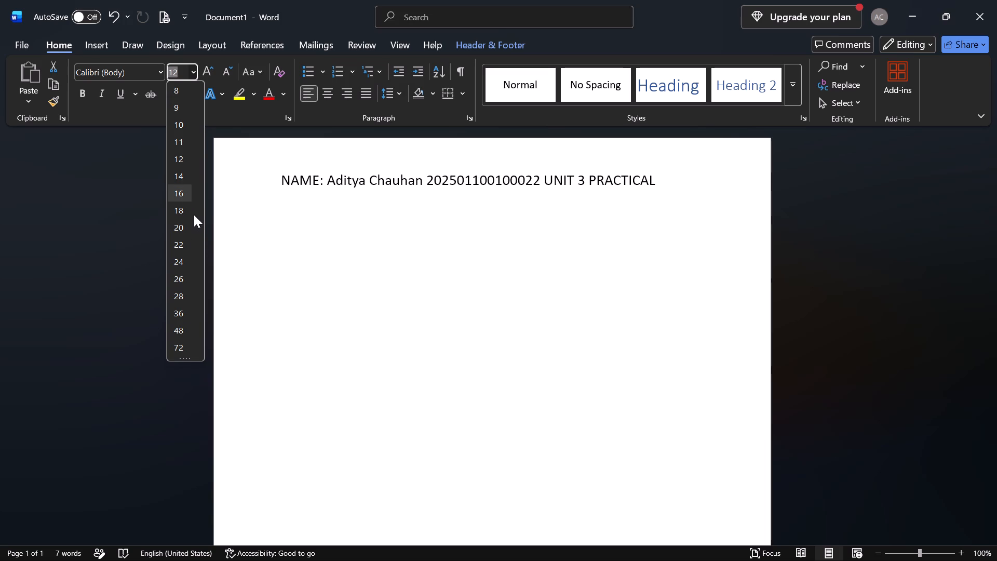
pyautogui.click(184, 189)
pyautogui.click(347, 195)
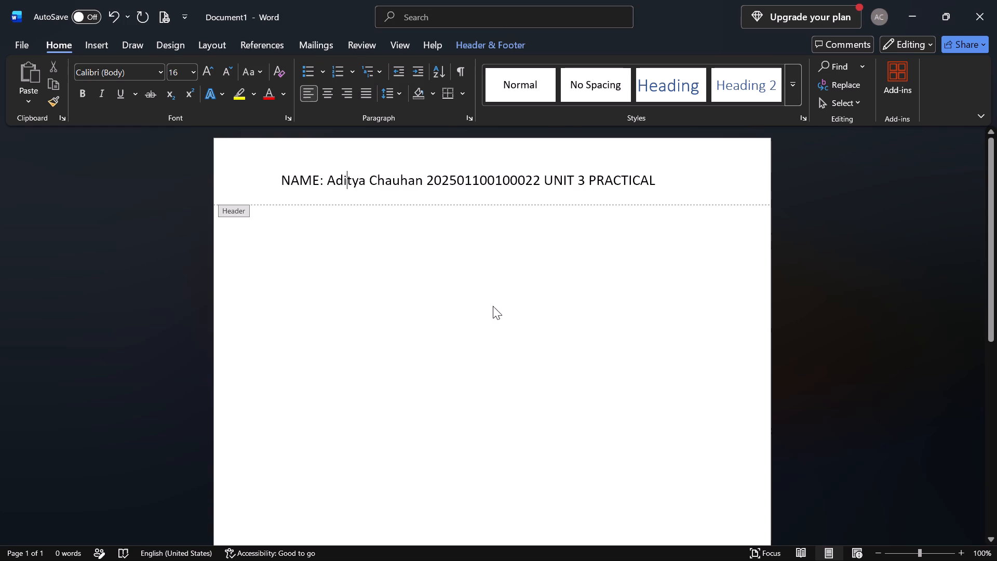
pyautogui.click(439, 249)
pyautogui.press('Escape')
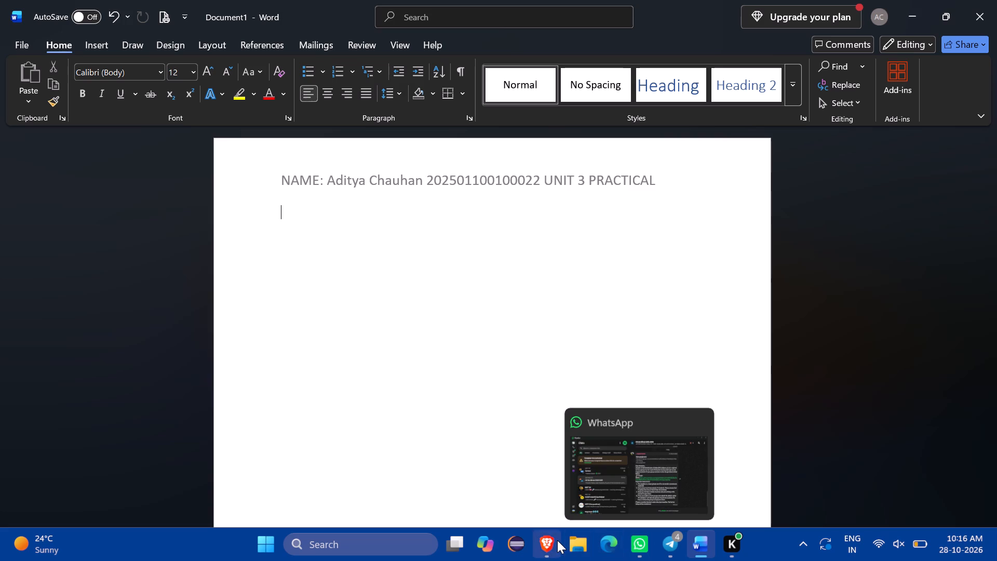
# Copy the complete Practical 1 code cell from the Colab notebook in Brave and paste it into the Word document body.
pyautogui.click(537, 506)
pyautogui.scroll(-2, 363, 396)
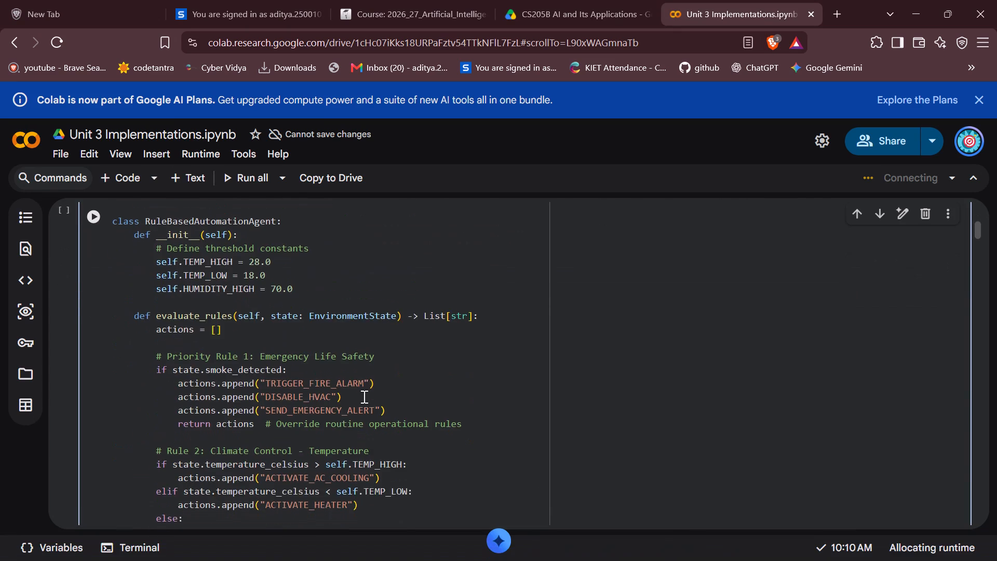
pyautogui.scroll(-5, 363, 396)
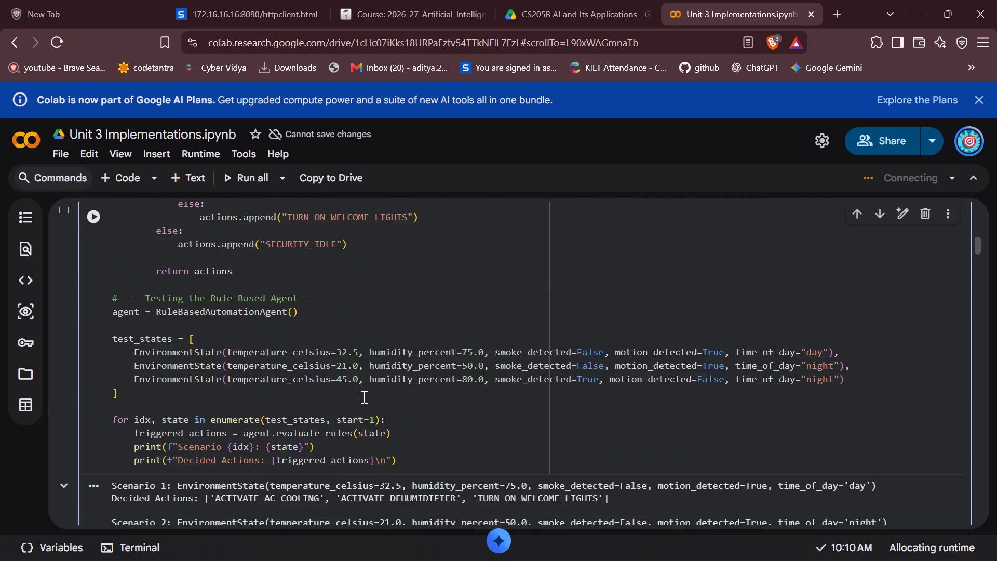
pyautogui.scroll(-1, 363, 396)
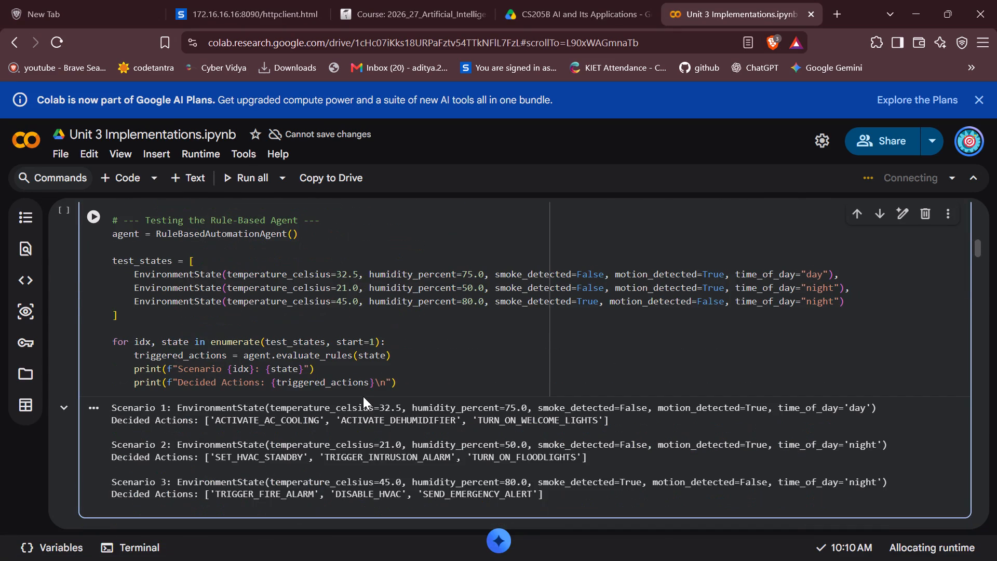
pyautogui.scroll(1, 405, 446)
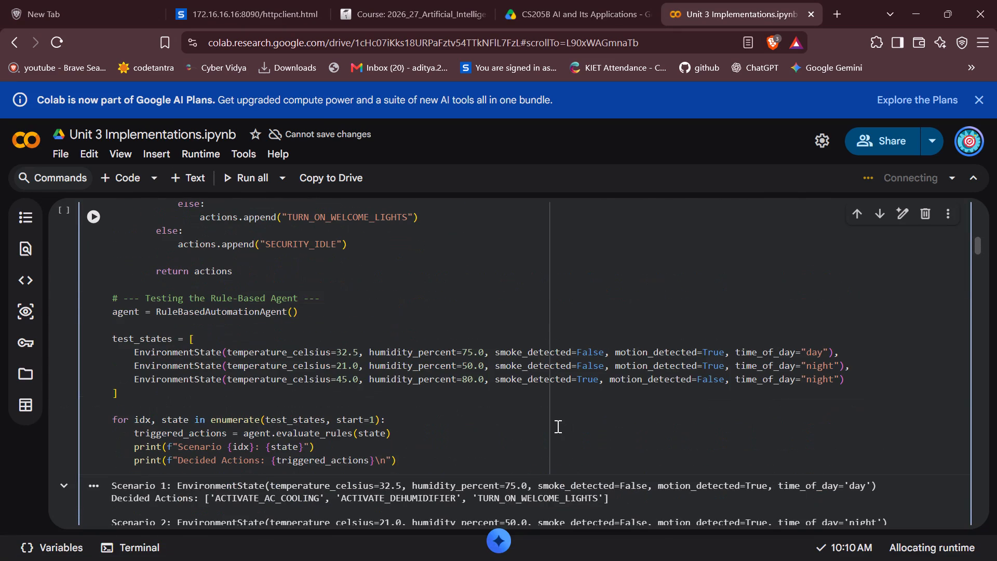
pyautogui.scroll(-2, 213, 439)
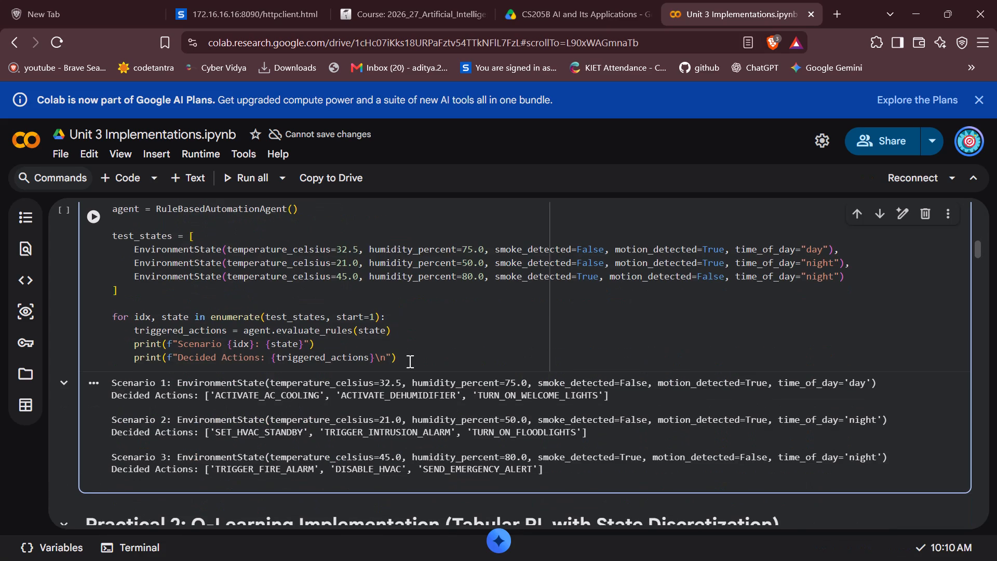
pyautogui.moveTo(409, 361); pyautogui.dragTo(172, 208)
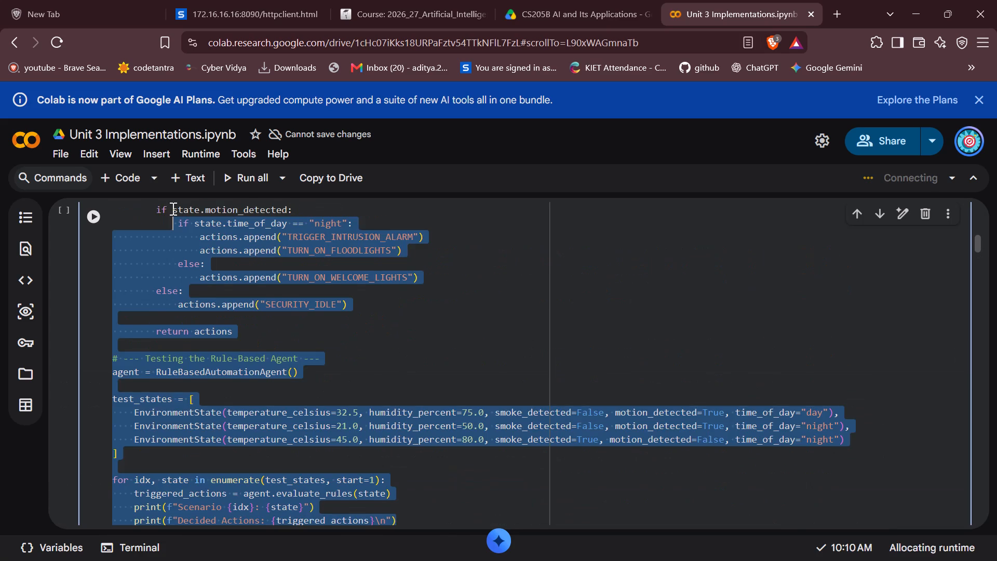
pyautogui.moveTo(172, 208); pyautogui.dragTo(149, 221)
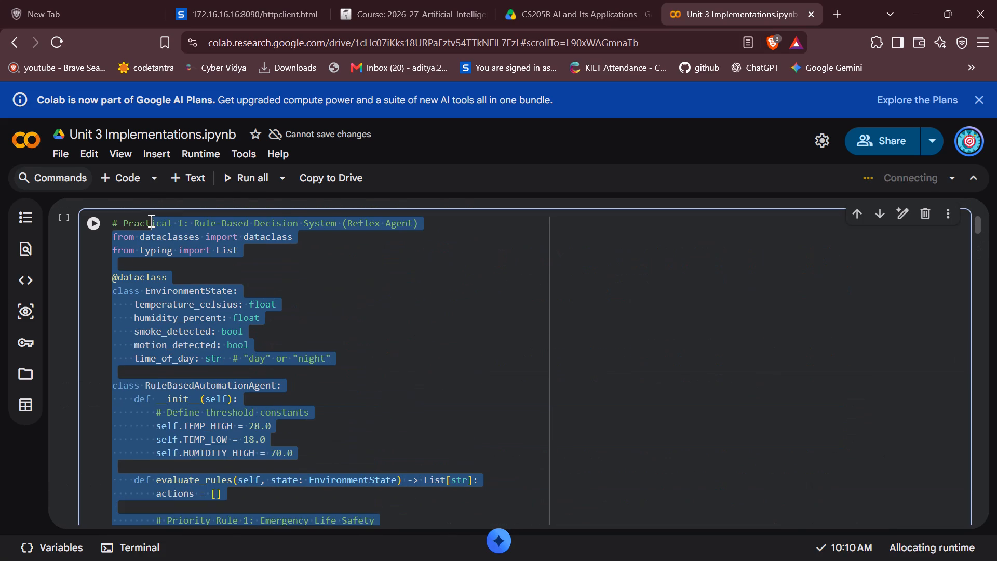
pyautogui.moveTo(149, 221); pyautogui.dragTo(113, 225)
pyautogui.hotkey('ctrl', 'c')
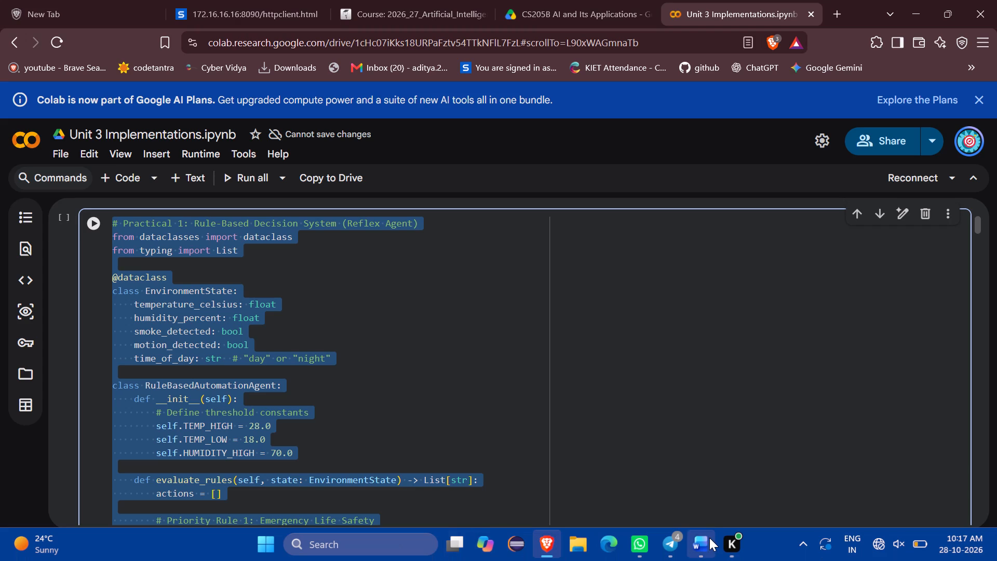
pyautogui.click(695, 474)
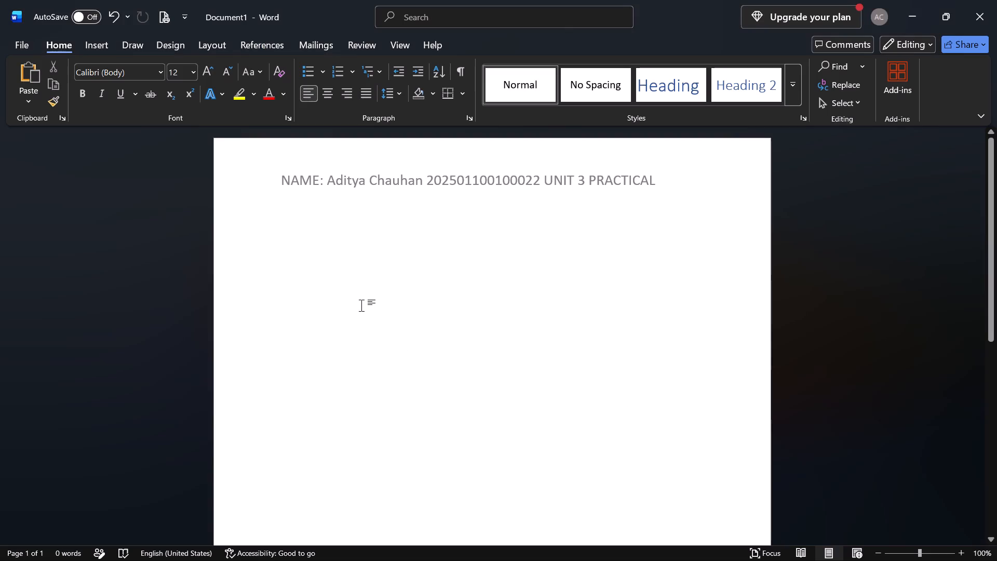
pyautogui.hotkey('ctrl', 'v')
# Apply the black-fill, white-outline, white hard-shadow text effect to the "# Practical 1: Rule-Based Decision System (Reflex Agent)" line.
pyautogui.scroll(1, 361, 305)
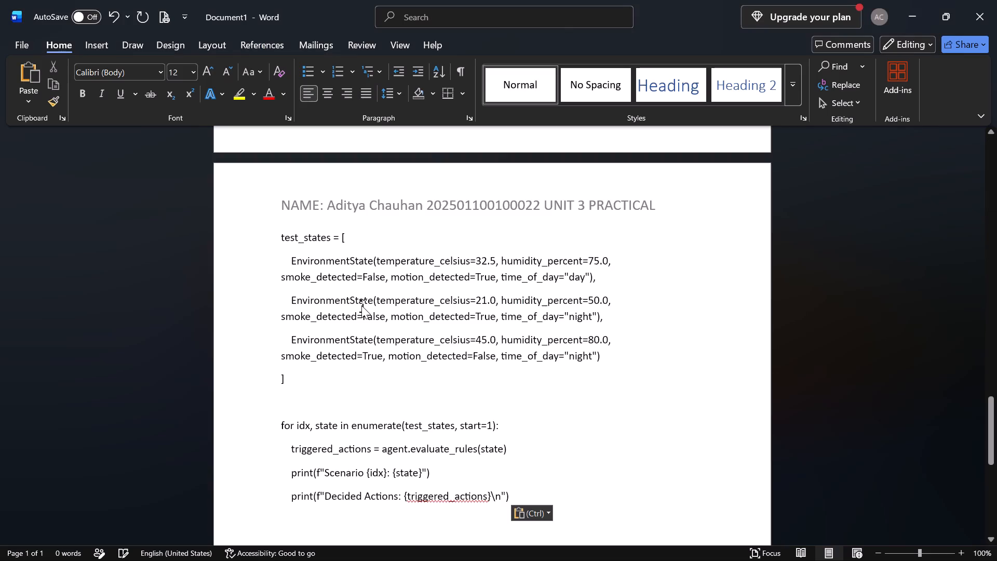
pyautogui.scroll(8, 361, 305)
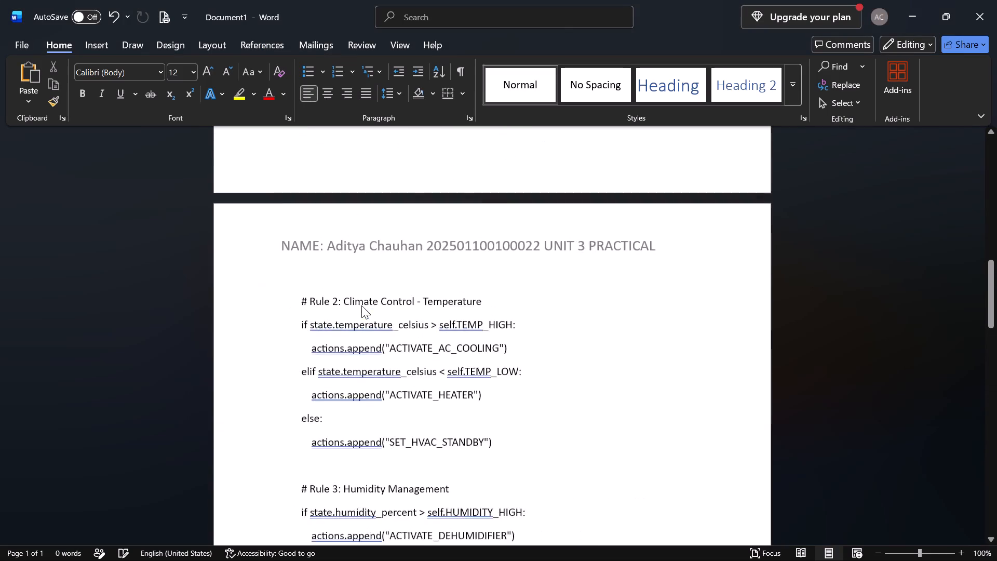
pyautogui.scroll(3, 361, 305)
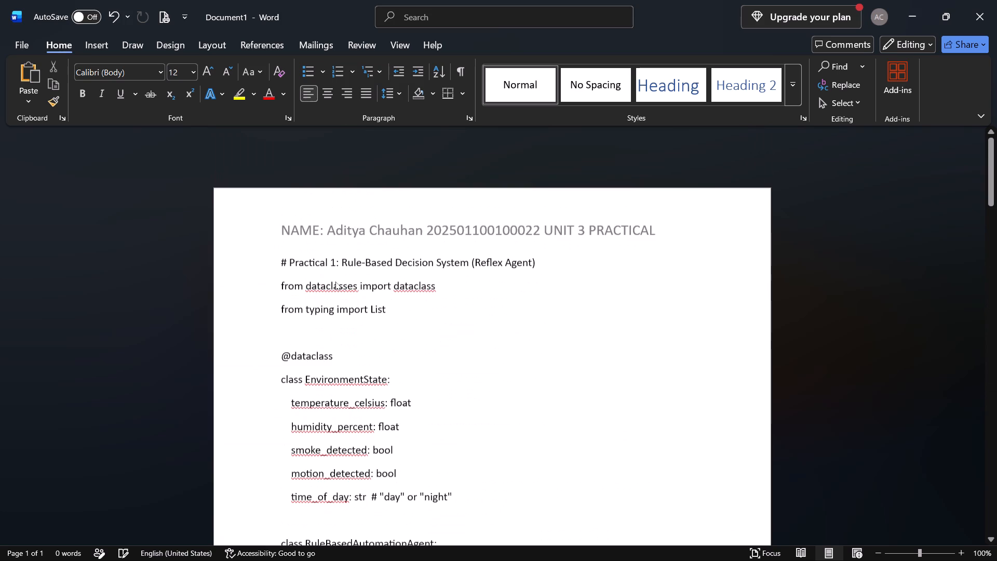
pyautogui.moveTo(277, 208); pyautogui.dragTo(557, 203)
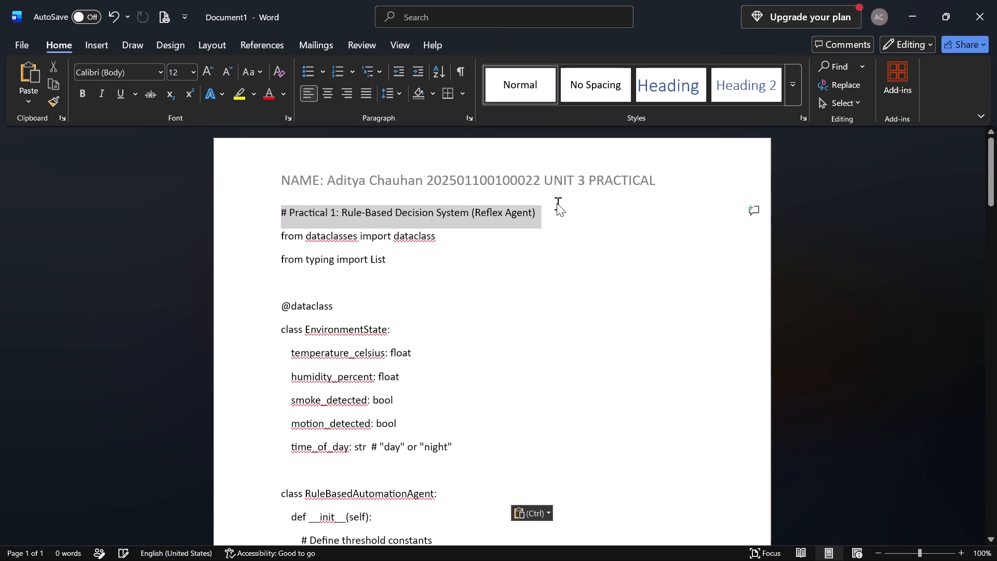
pyautogui.click(223, 95)
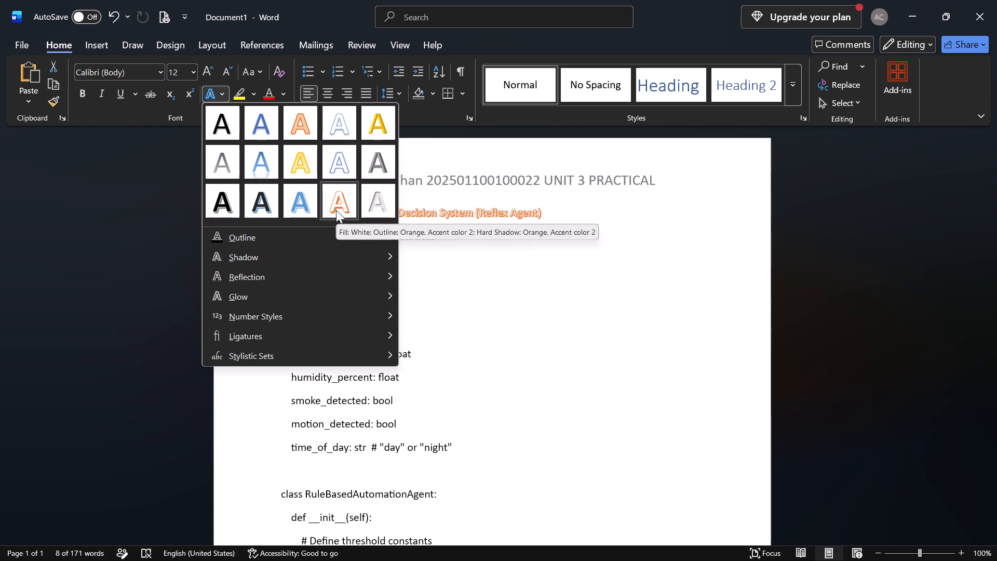
pyautogui.click(217, 203)
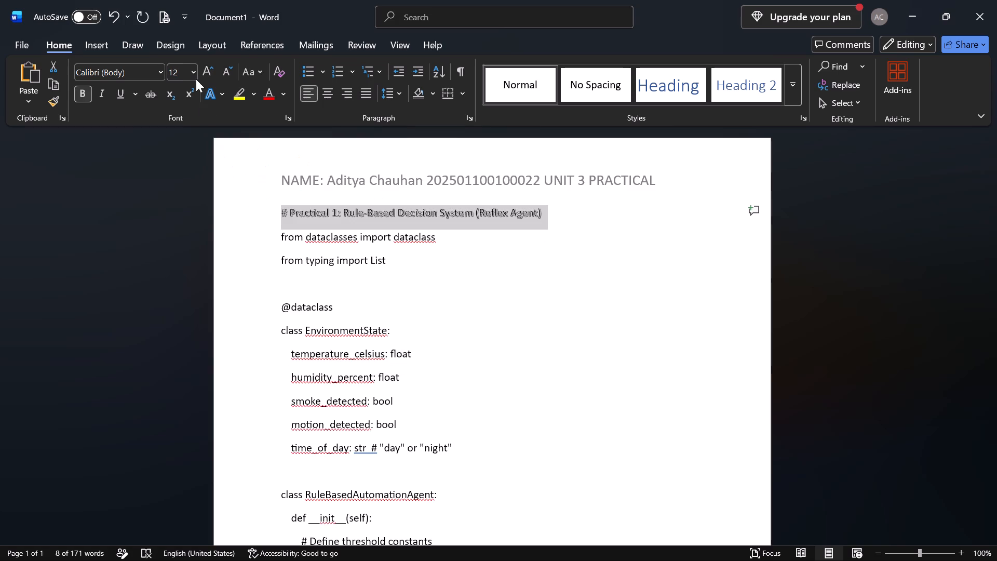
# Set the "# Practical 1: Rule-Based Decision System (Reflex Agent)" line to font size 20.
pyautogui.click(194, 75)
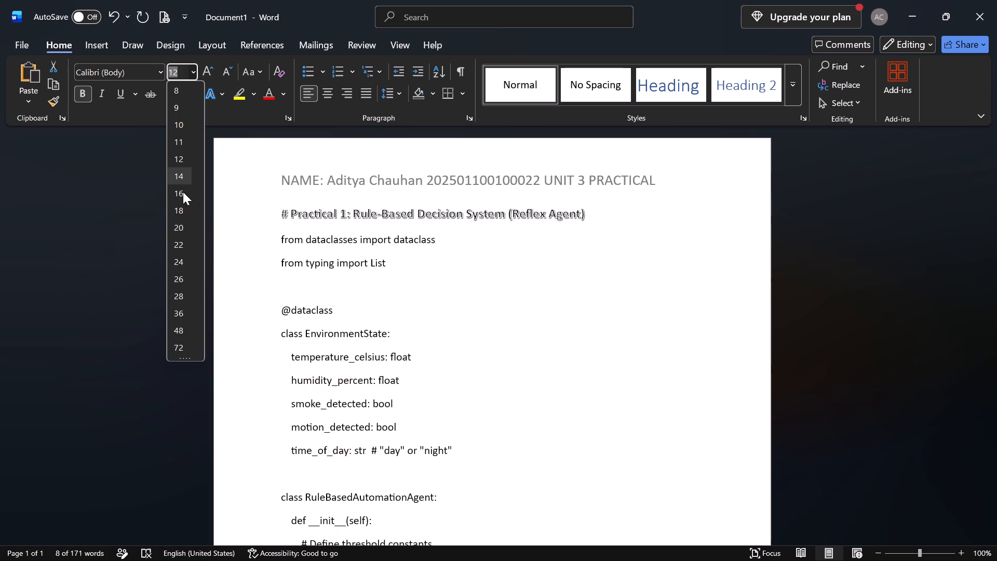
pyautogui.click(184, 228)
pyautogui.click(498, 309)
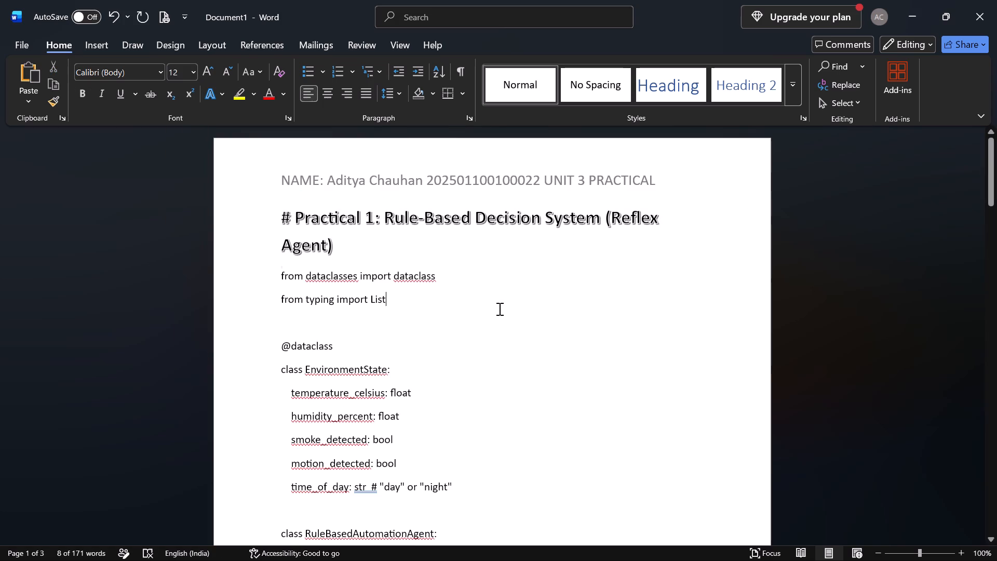
# Review the pasted Practical 1 code in the document through to its last line.
pyautogui.scroll(-6, 498, 309)
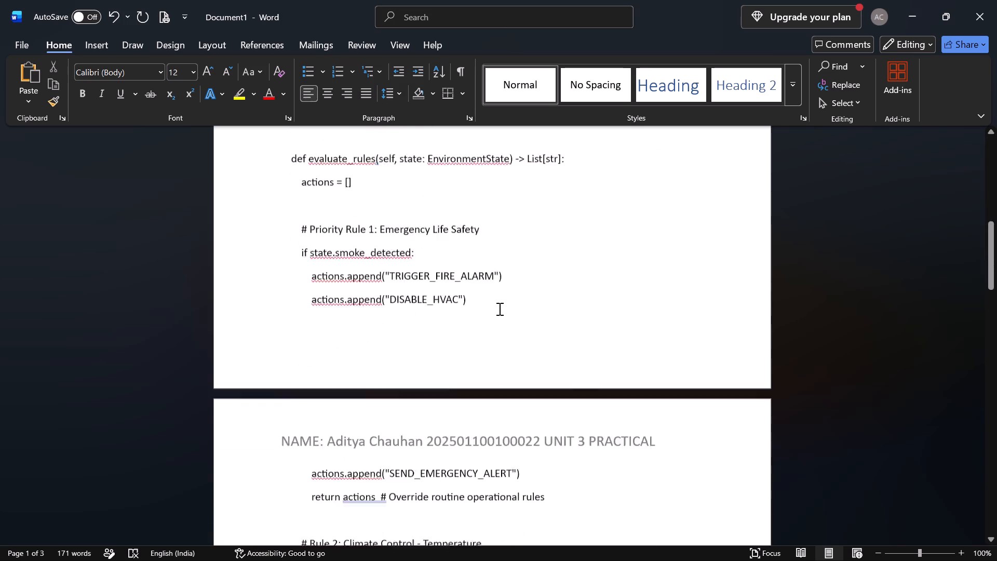
pyautogui.scroll(-10, 498, 309)
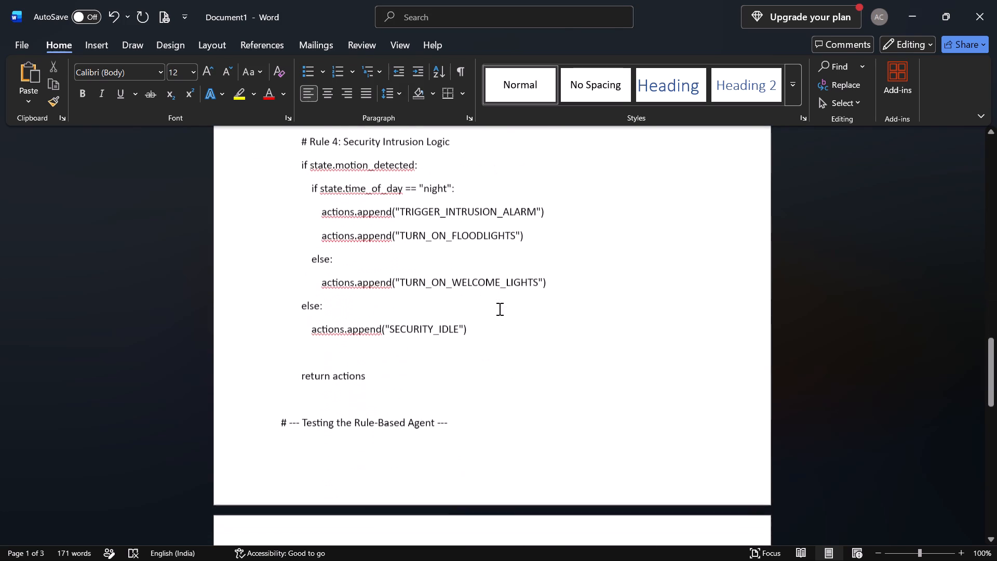
pyautogui.scroll(-9, 498, 309)
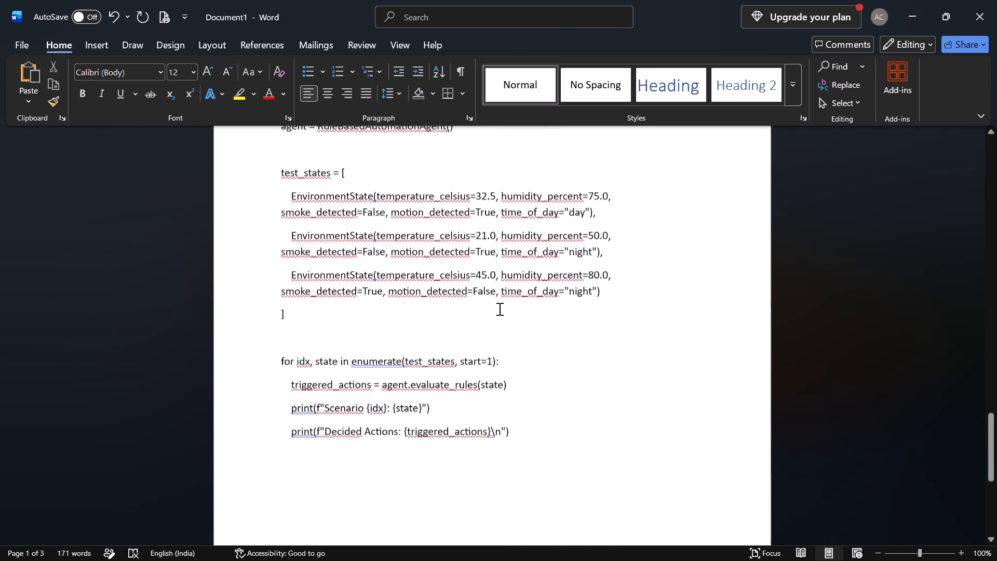
pyautogui.scroll(-2, 498, 309)
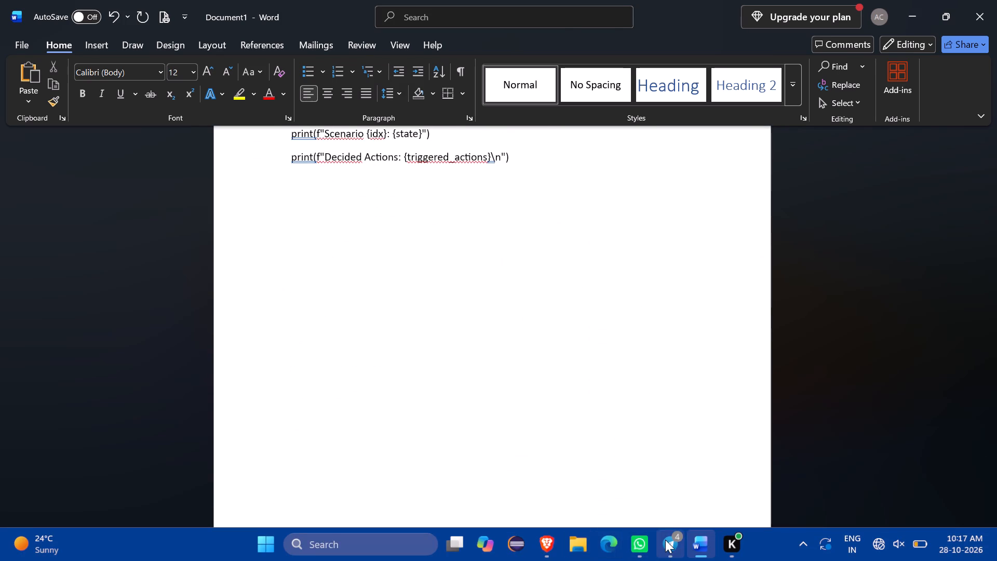
# Switch to the Colab notebook in Brave and examine the Practical 1 cell's scenario output below the code.
pyautogui.click(537, 505)
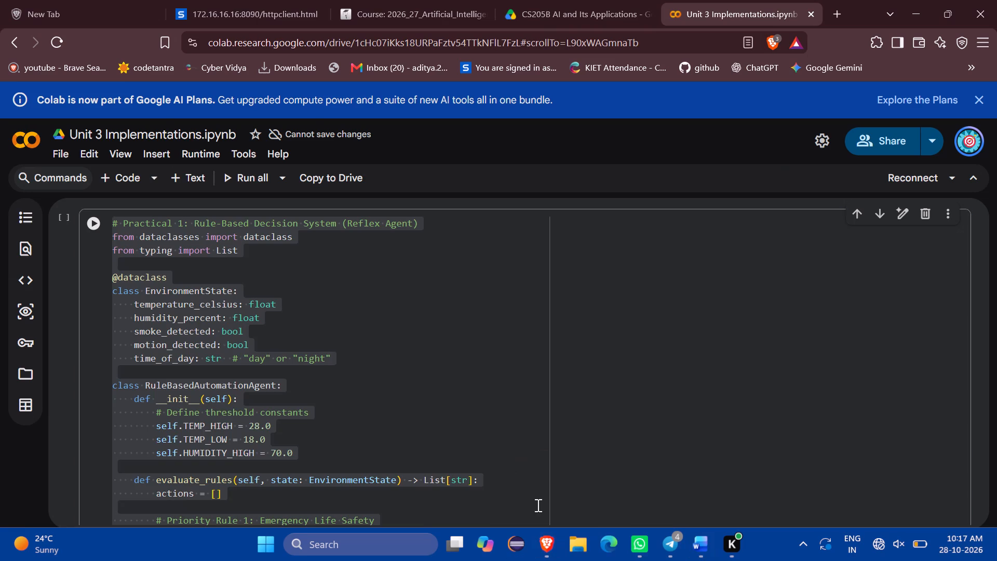
pyautogui.scroll(-5, 410, 419)
pyautogui.click(407, 410)
pyautogui.scroll(-5, 407, 410)
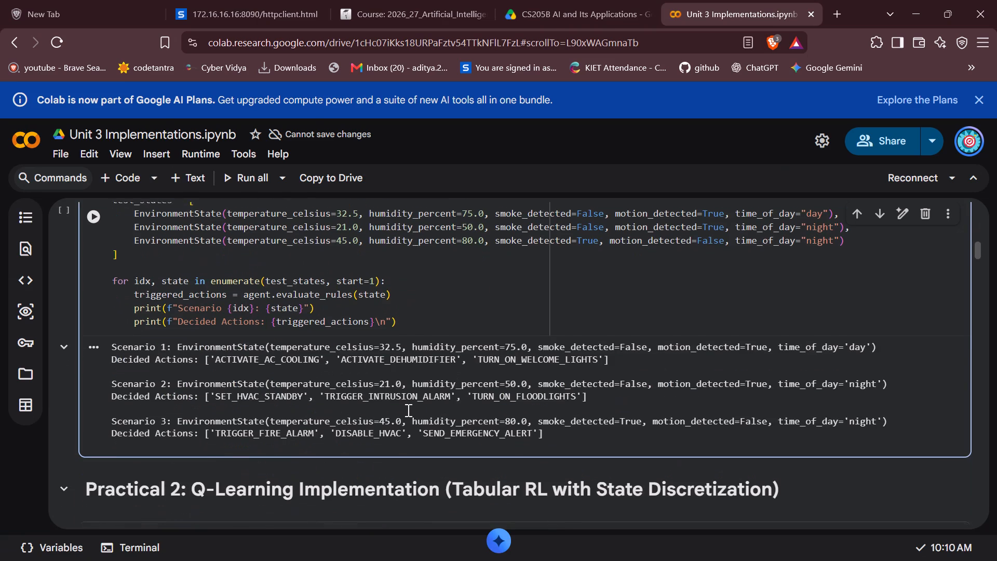
pyautogui.moveTo(561, 432); pyautogui.dragTo(309, 419)
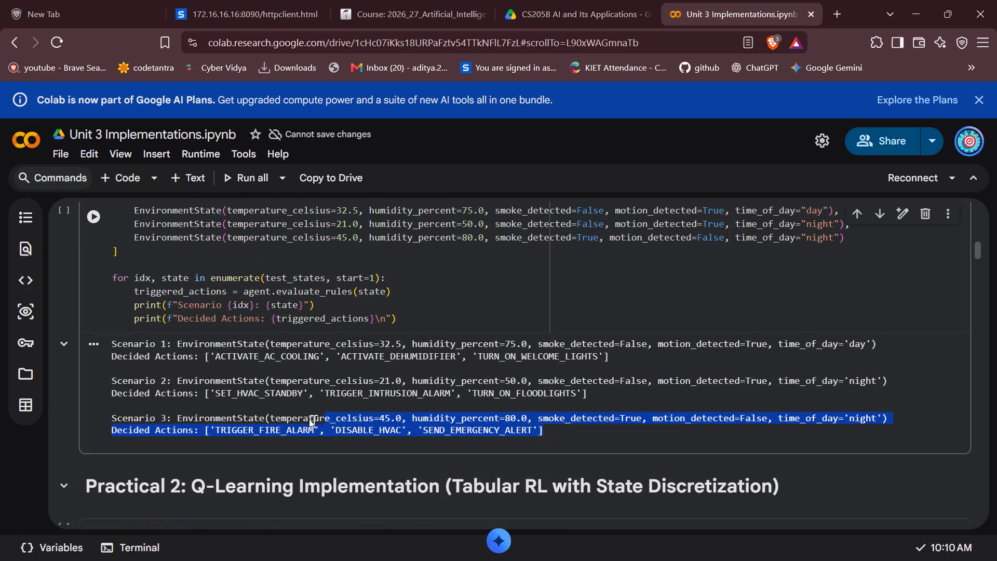
pyautogui.moveTo(309, 419); pyautogui.dragTo(39, 354)
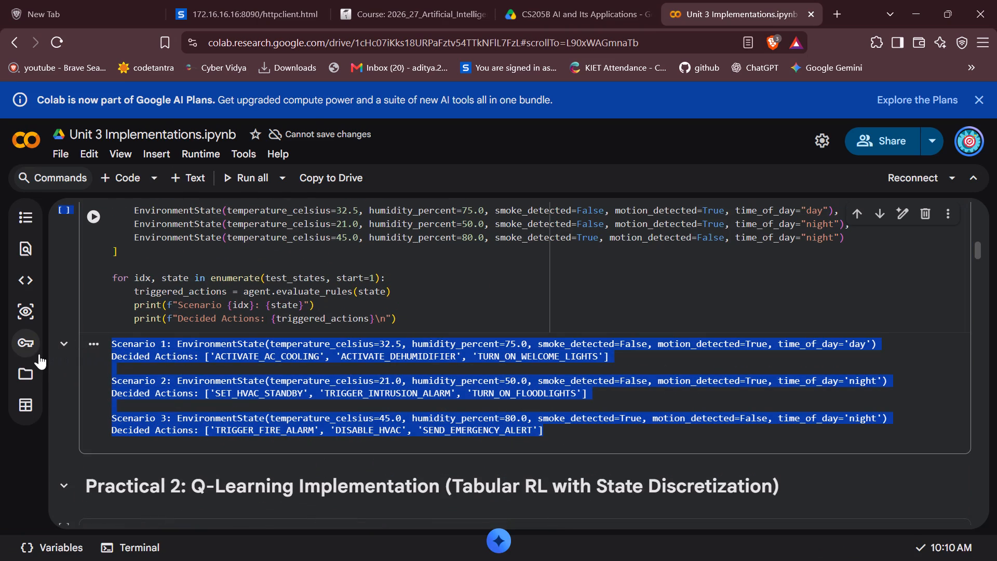
pyautogui.click(225, 349)
pyautogui.scroll(6, 345, 312)
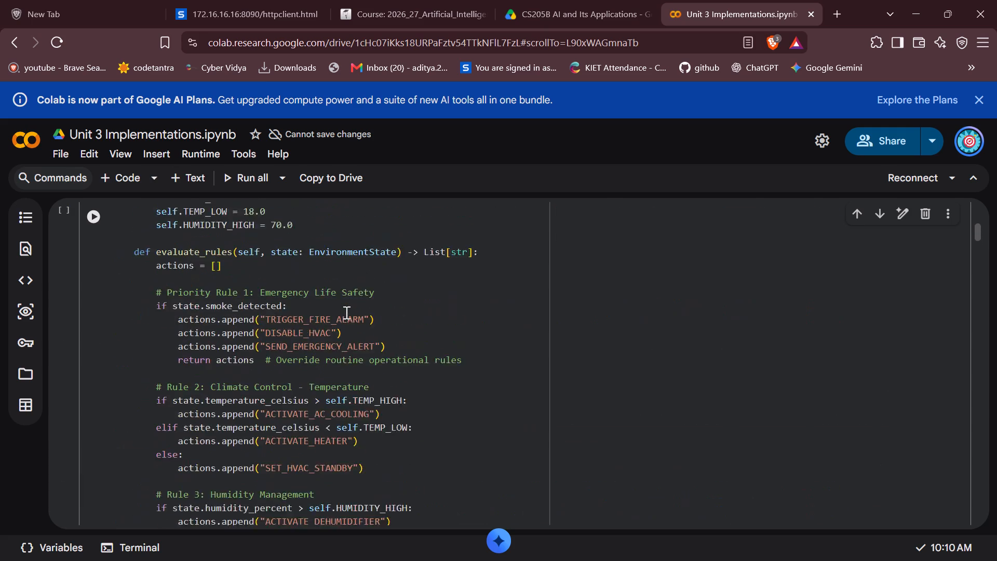
pyautogui.scroll(3, 345, 312)
# Return to the Word document and undo the title line's size and text effect and the pasted Practical 1 code.
pyautogui.click(707, 542)
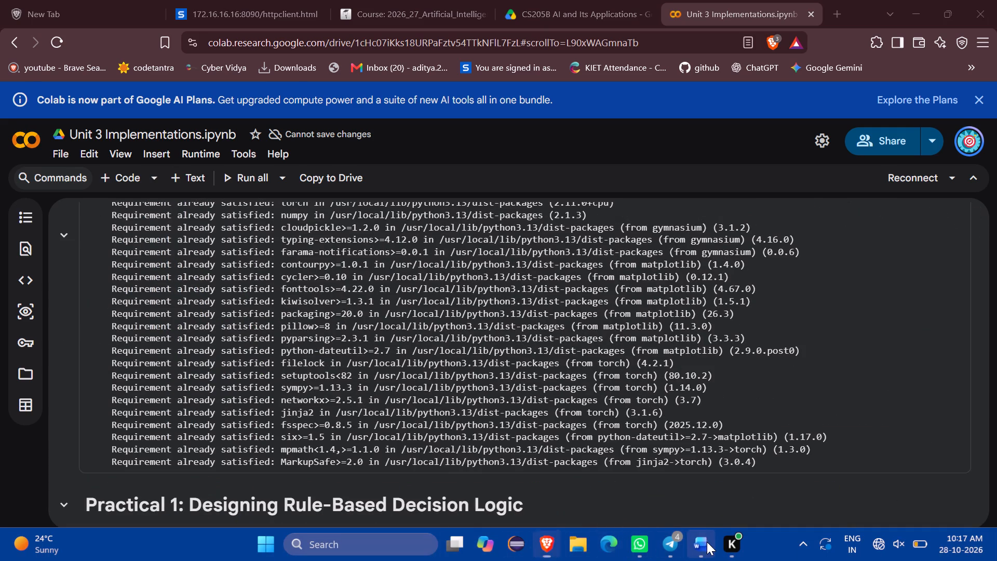
pyautogui.click(486, 414)
pyautogui.hotkey('ctrl', 'z')
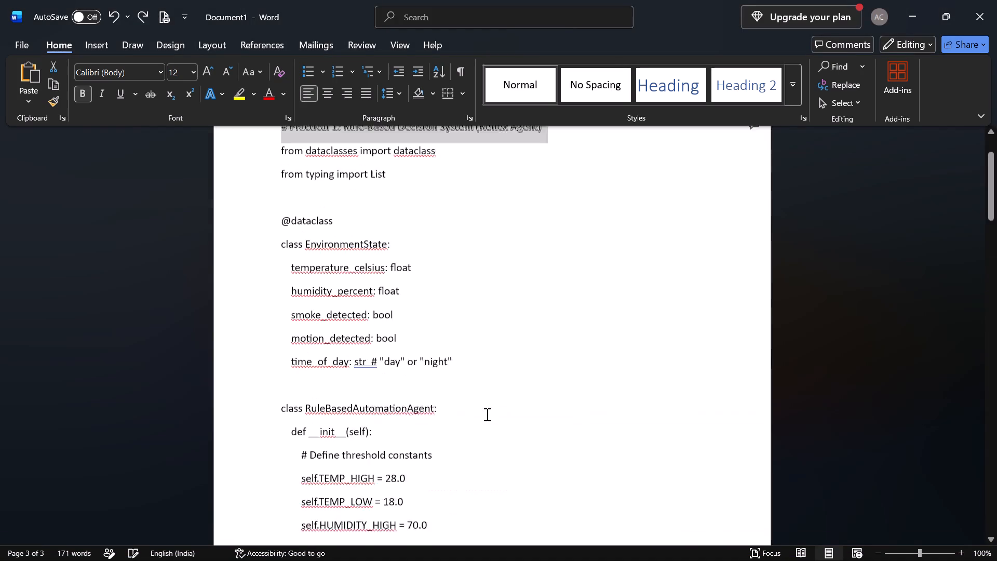
pyautogui.hotkey('ctrl', 'z')
pyautogui.hotkey('ctrl', 'z')
pyautogui.scroll(6, 486, 414)
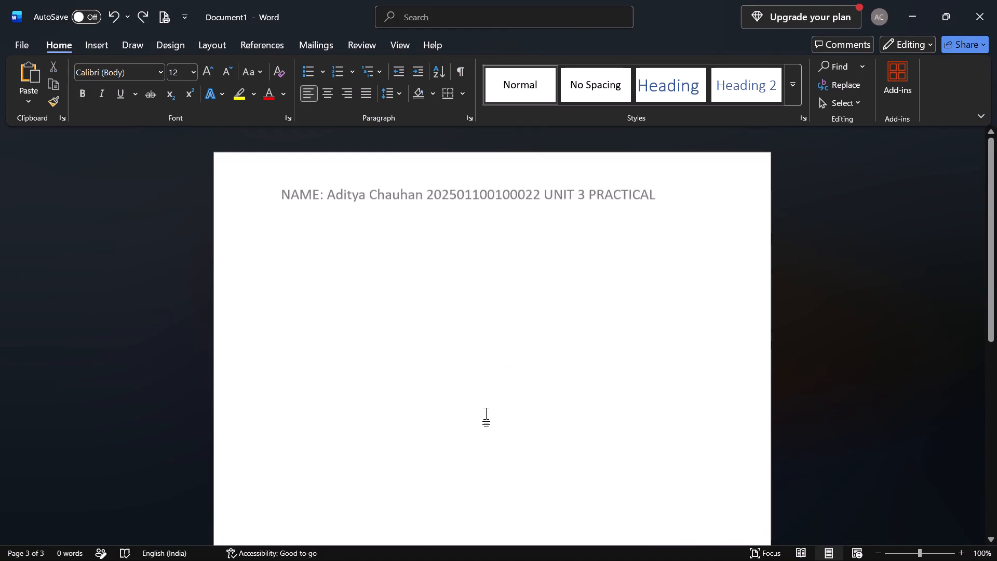
pyautogui.scroll(1, 486, 414)
pyautogui.click(466, 310)
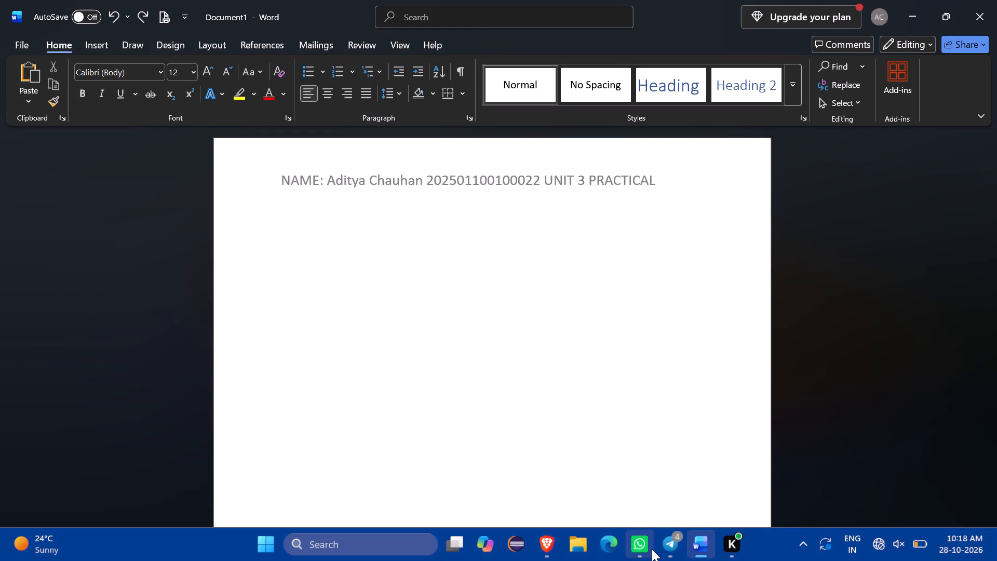
# Copy only the line "# Practical 1: Rule-Based Decision System (Reflex Agent)" from the notebook in Brave and paste it into the Word document body.
pyautogui.click(539, 545)
pyautogui.scroll(3, 430, 317)
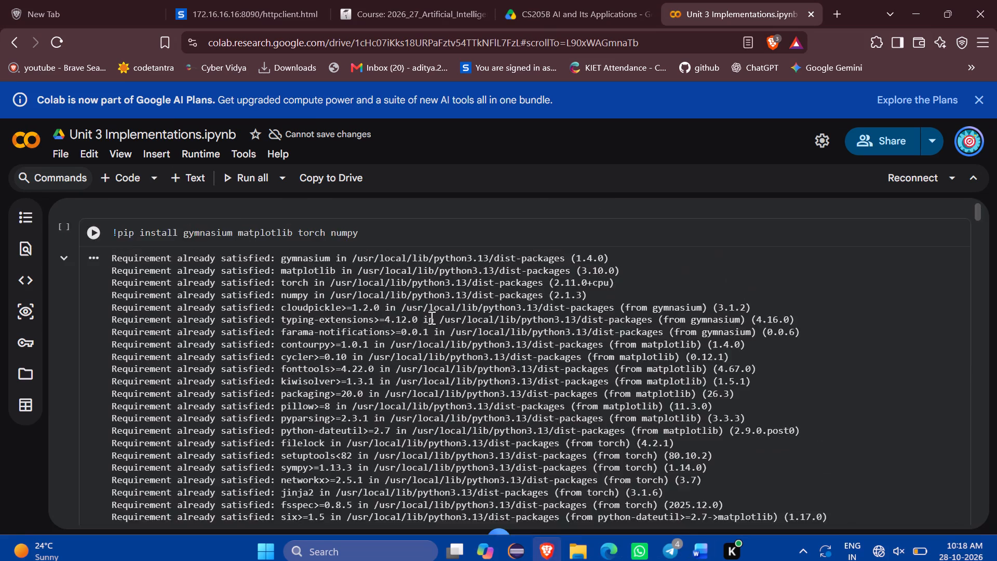
pyautogui.scroll(1, 430, 317)
pyautogui.scroll(-3, 430, 317)
pyautogui.moveTo(438, 294); pyautogui.dragTo(340, 293)
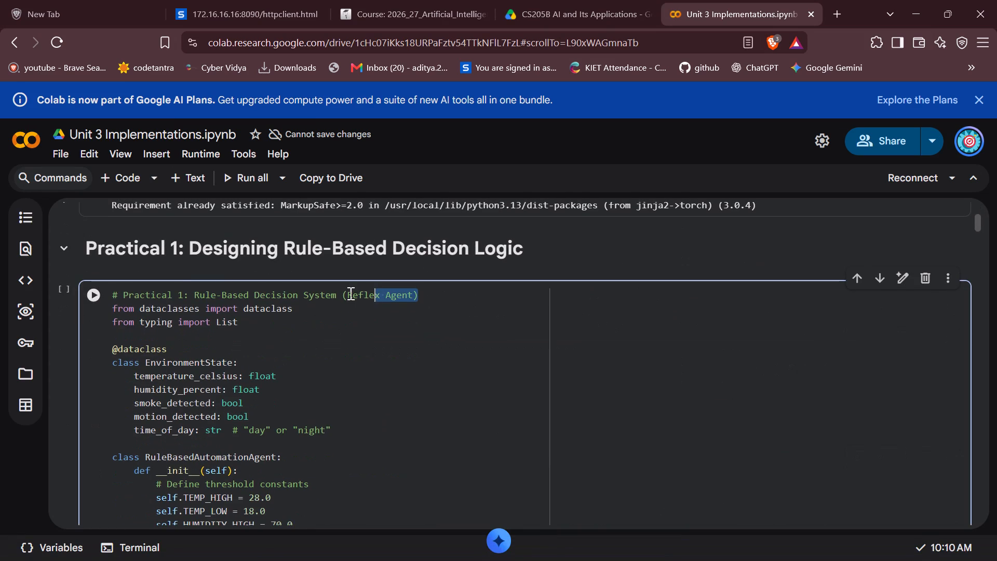
pyautogui.moveTo(340, 293); pyautogui.dragTo(100, 297)
pyautogui.hotkey('ctrl', 'c')
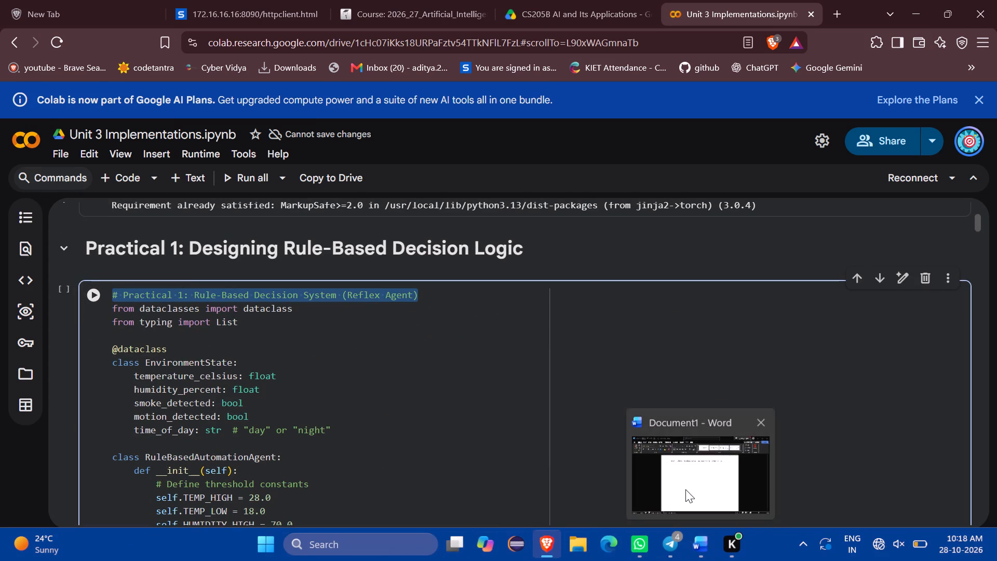
pyautogui.click(685, 489)
pyautogui.hotkey('ctrl', 'v')
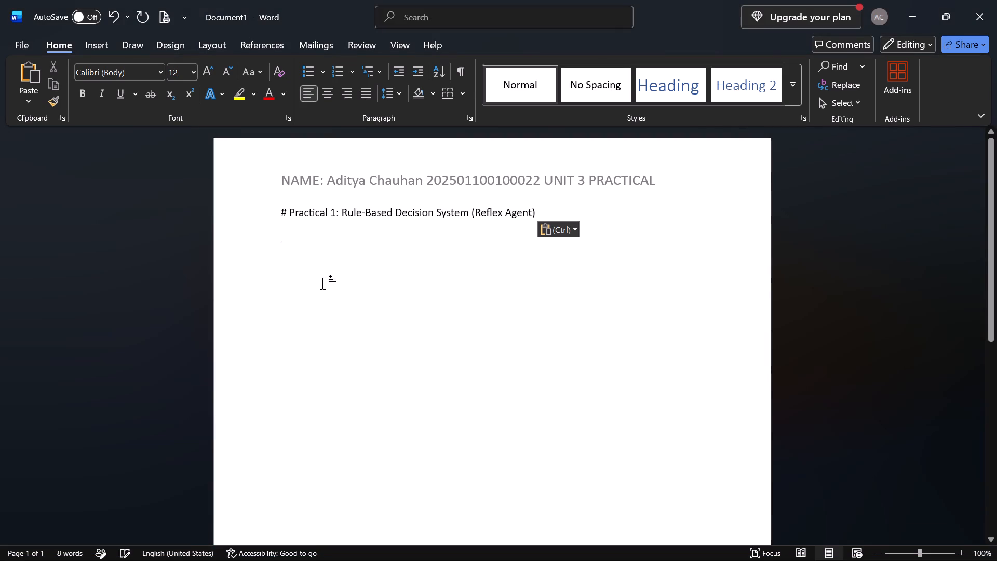
# Enlarge the pasted Practical 1 title line by three font-size increments.
pyautogui.moveTo(537, 210); pyautogui.dragTo(264, 210)
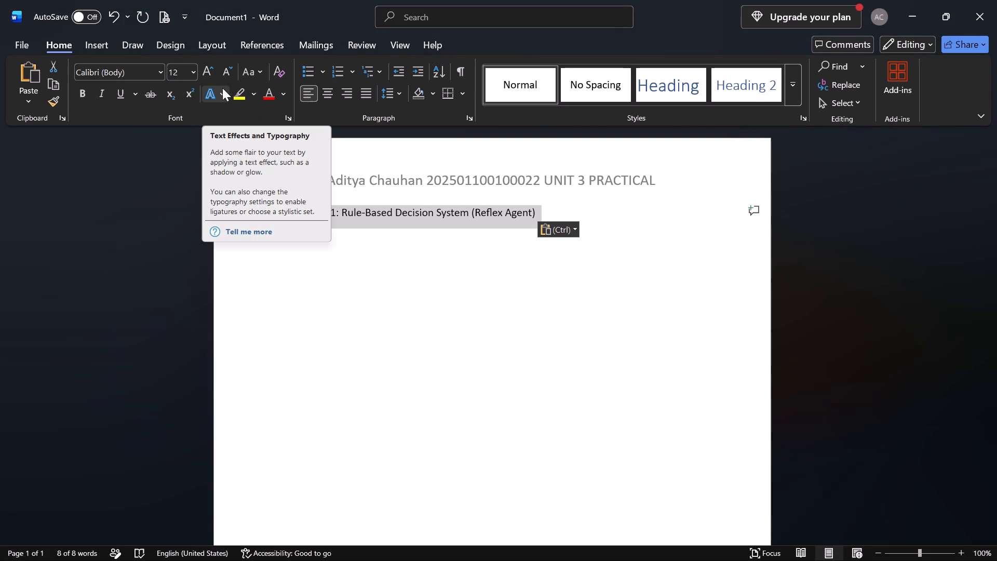
pyautogui.click(210, 68)
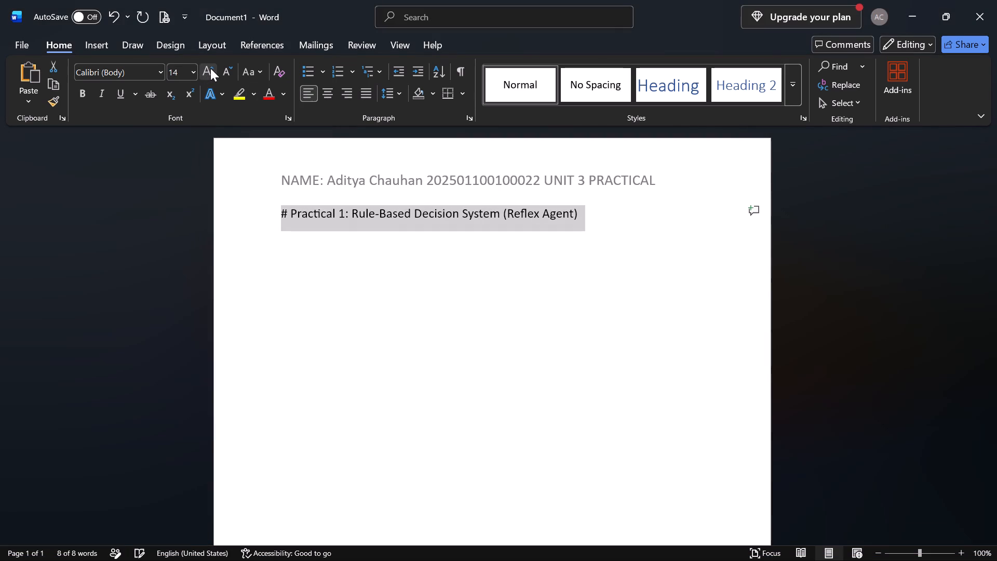
pyautogui.click(210, 68)
pyautogui.click(210, 68)
pyautogui.click(431, 314)
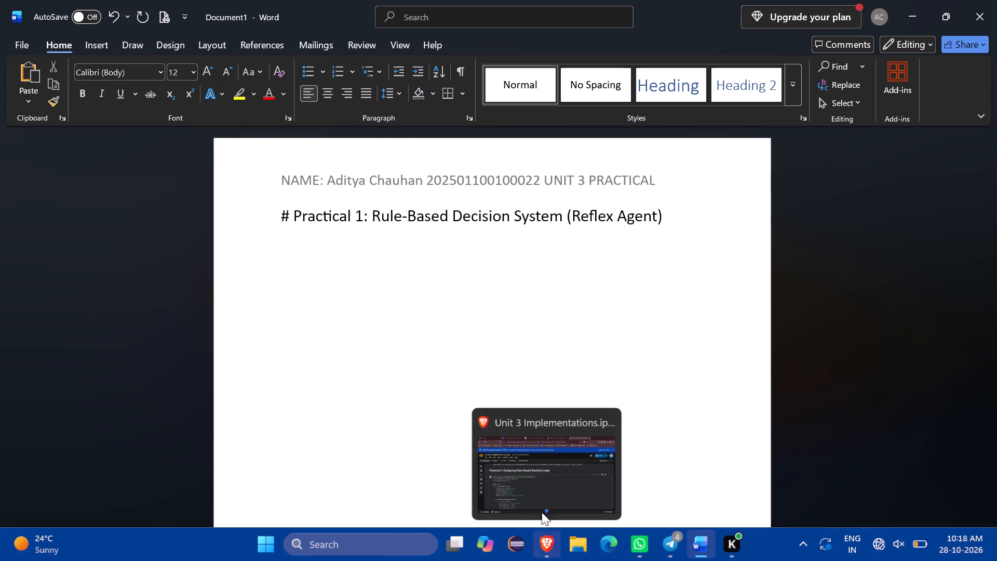
# Switch back to the notebook in Brave and hide the Colab header to enlarge the cell view.
pyautogui.click(529, 486)
pyautogui.scroll(-2, 529, 486)
pyautogui.click(471, 451)
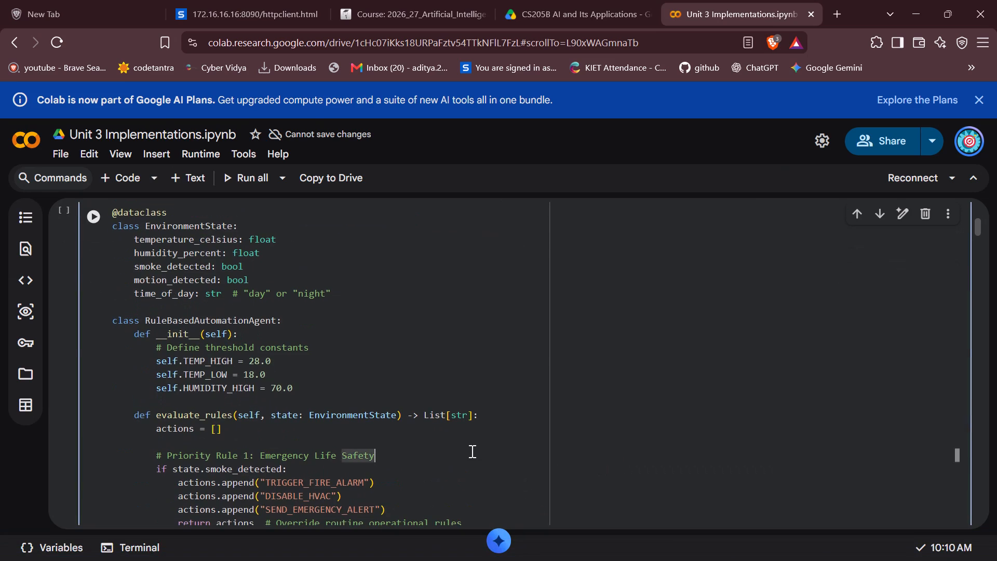
pyautogui.scroll(2, 471, 451)
pyautogui.scroll(-1, 769, 254)
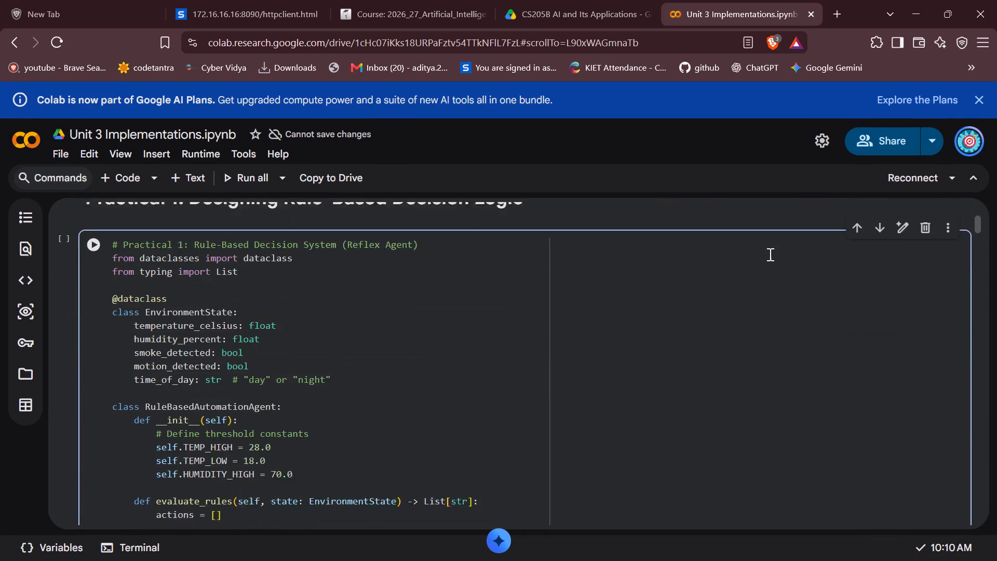
pyautogui.scroll(-2, 769, 254)
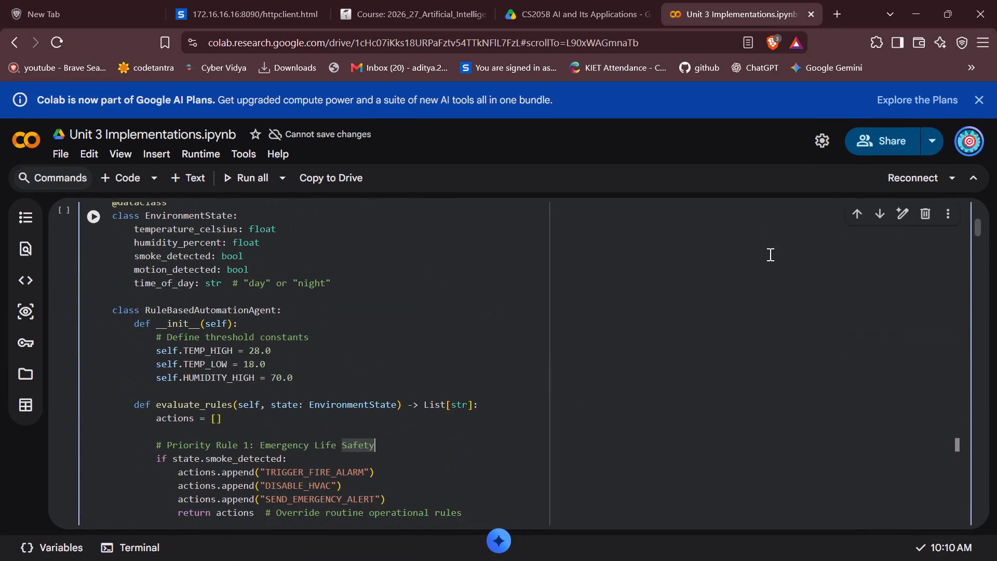
pyautogui.click(971, 180)
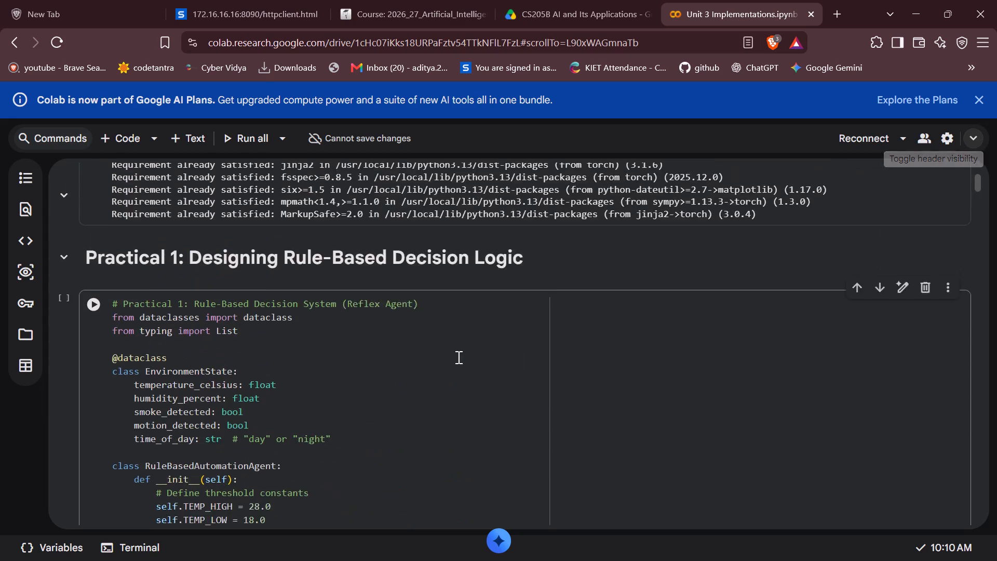
# Look through the Practical 1 code cell and its scenario output down to the Practical 2 heading.
pyautogui.scroll(4, 457, 357)
pyautogui.scroll(-4, 457, 357)
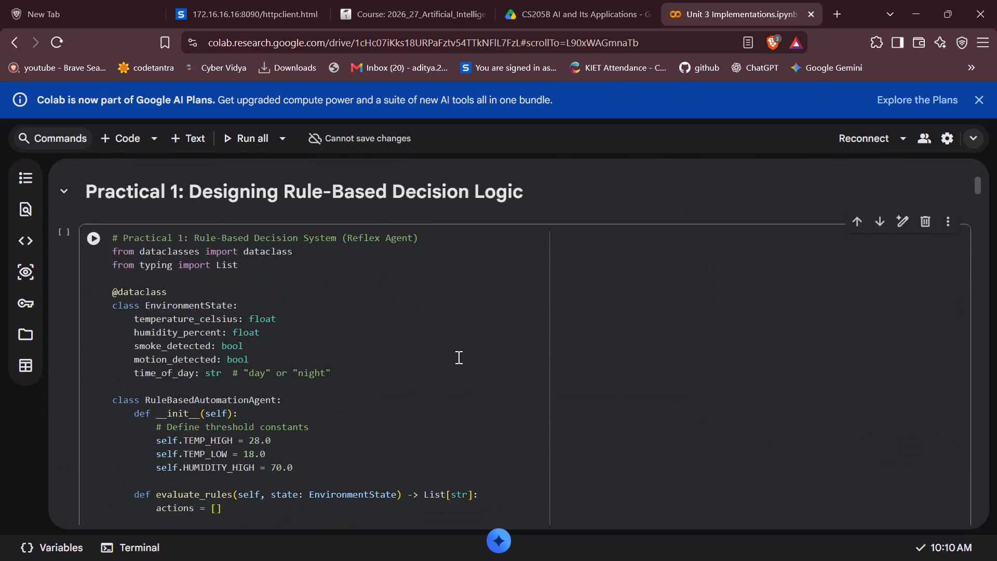
pyautogui.scroll(-5, 457, 357)
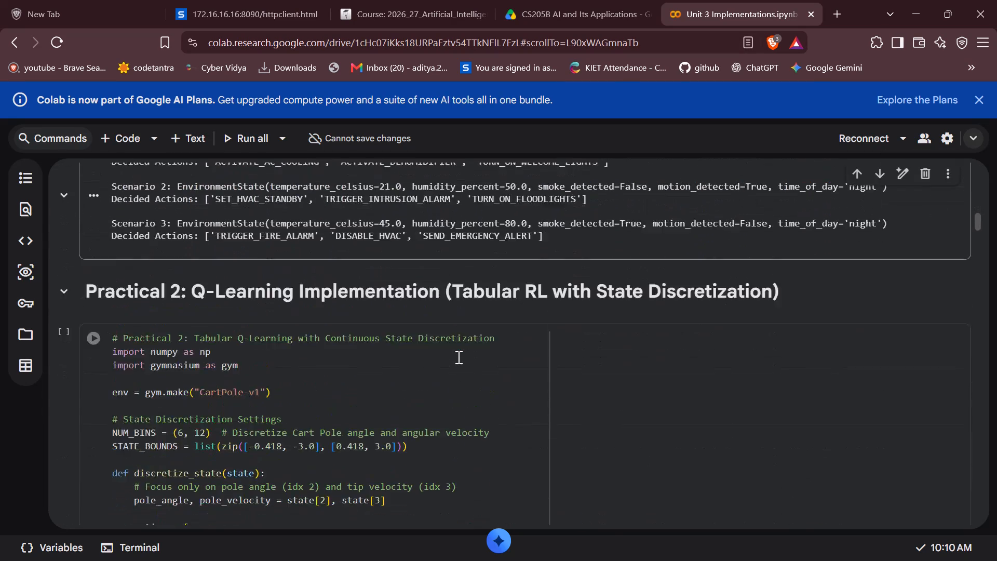
pyautogui.scroll(-2, 457, 357)
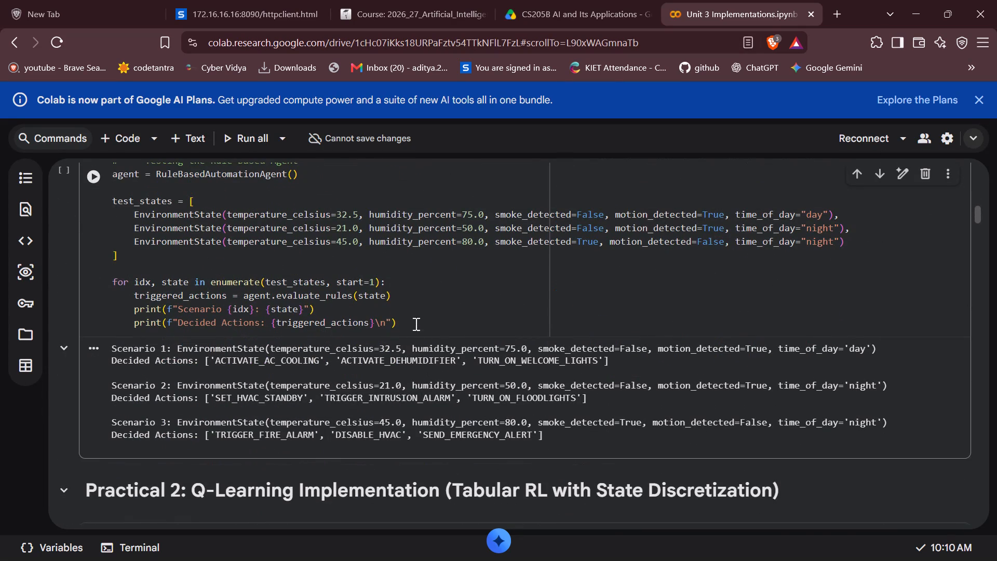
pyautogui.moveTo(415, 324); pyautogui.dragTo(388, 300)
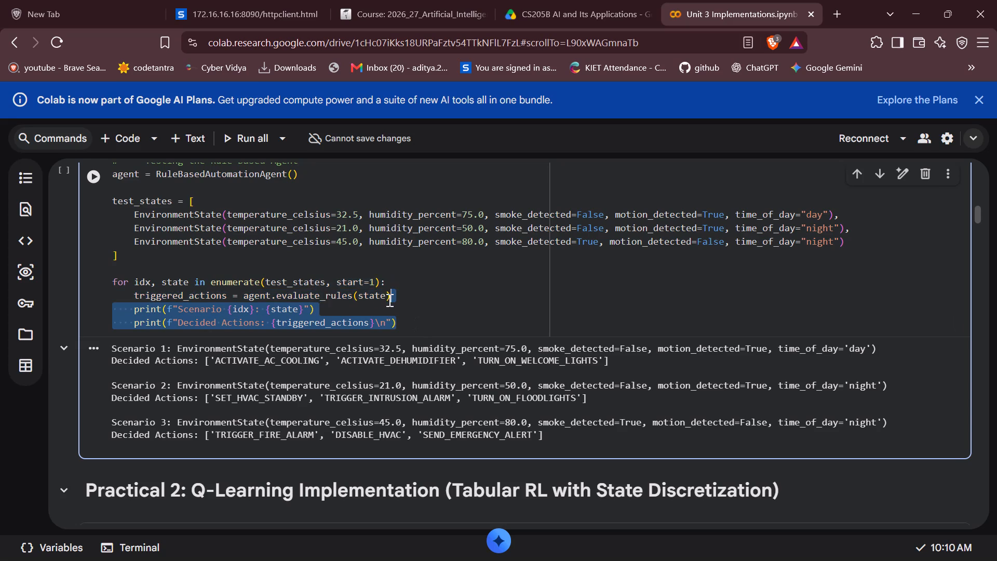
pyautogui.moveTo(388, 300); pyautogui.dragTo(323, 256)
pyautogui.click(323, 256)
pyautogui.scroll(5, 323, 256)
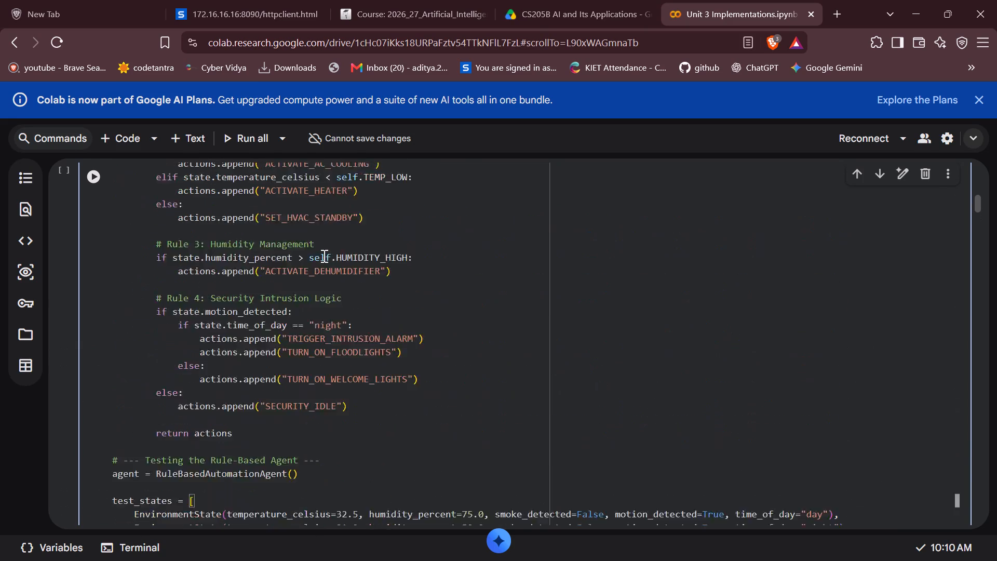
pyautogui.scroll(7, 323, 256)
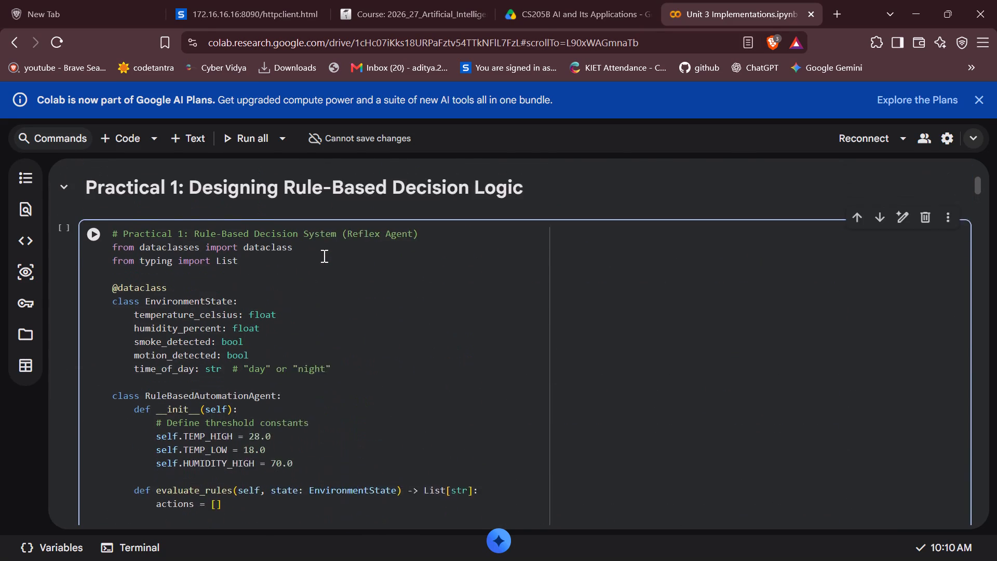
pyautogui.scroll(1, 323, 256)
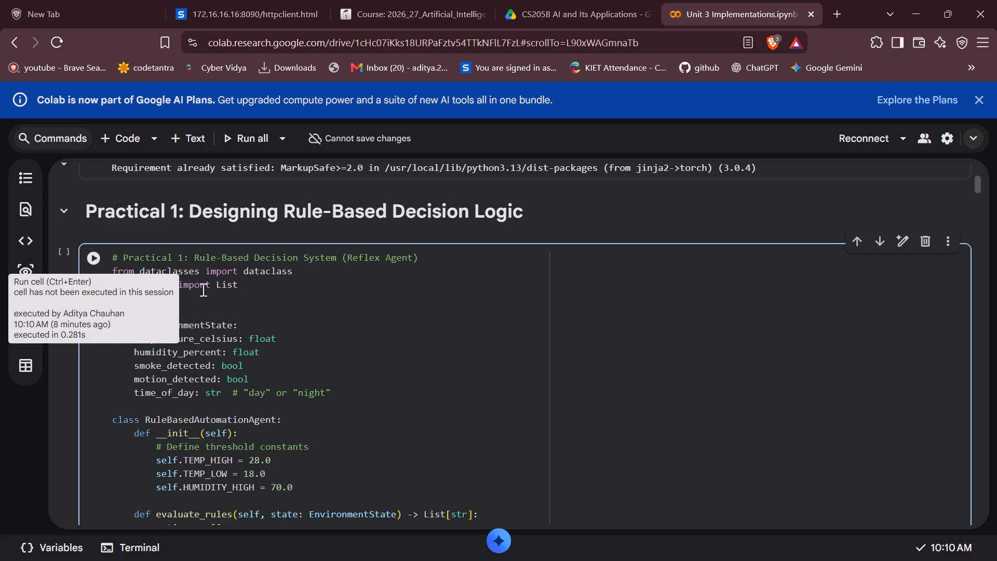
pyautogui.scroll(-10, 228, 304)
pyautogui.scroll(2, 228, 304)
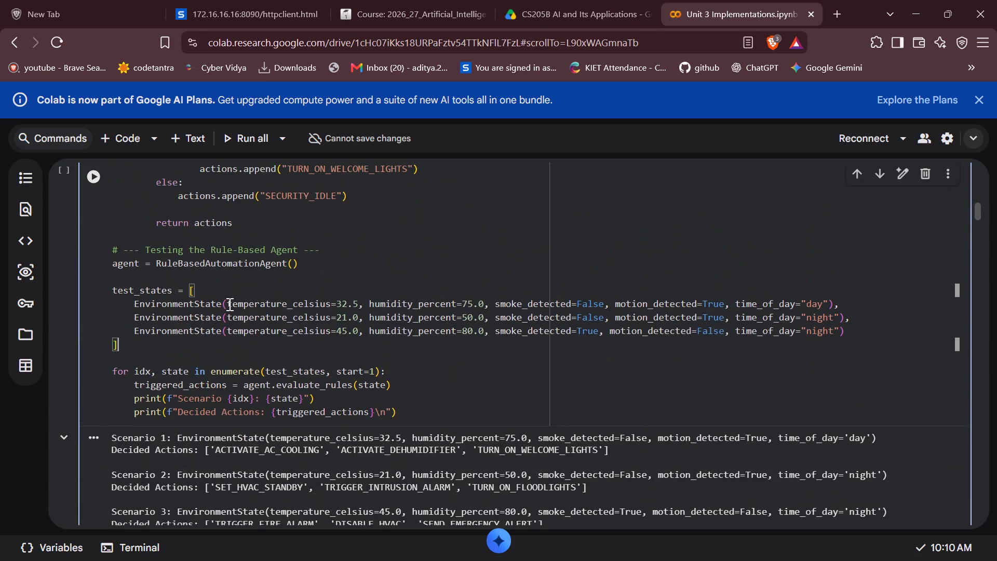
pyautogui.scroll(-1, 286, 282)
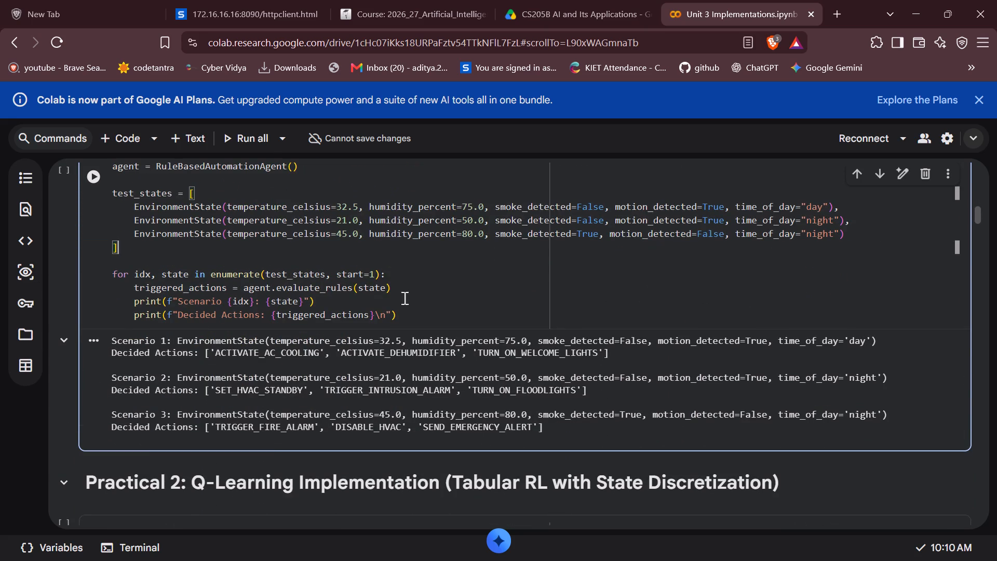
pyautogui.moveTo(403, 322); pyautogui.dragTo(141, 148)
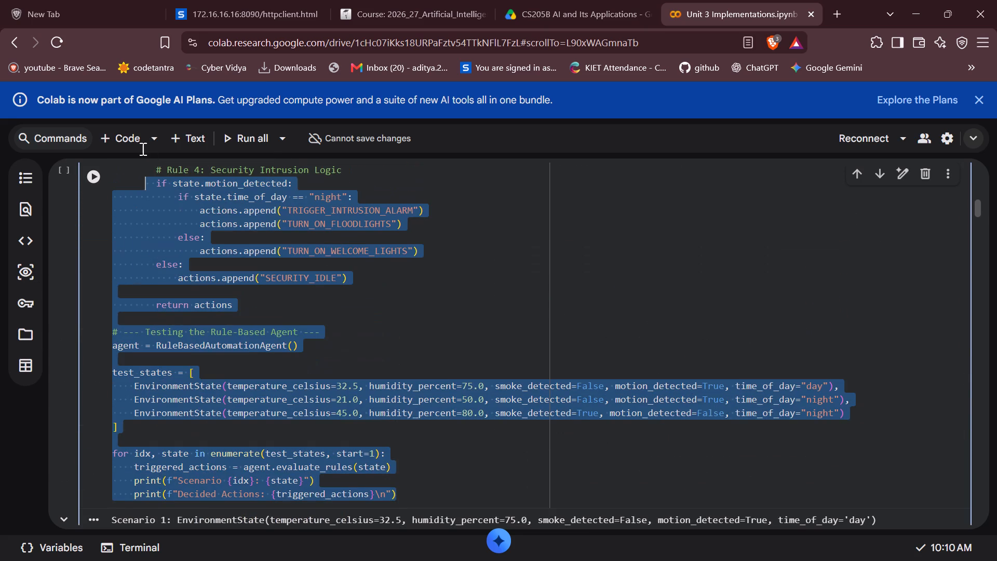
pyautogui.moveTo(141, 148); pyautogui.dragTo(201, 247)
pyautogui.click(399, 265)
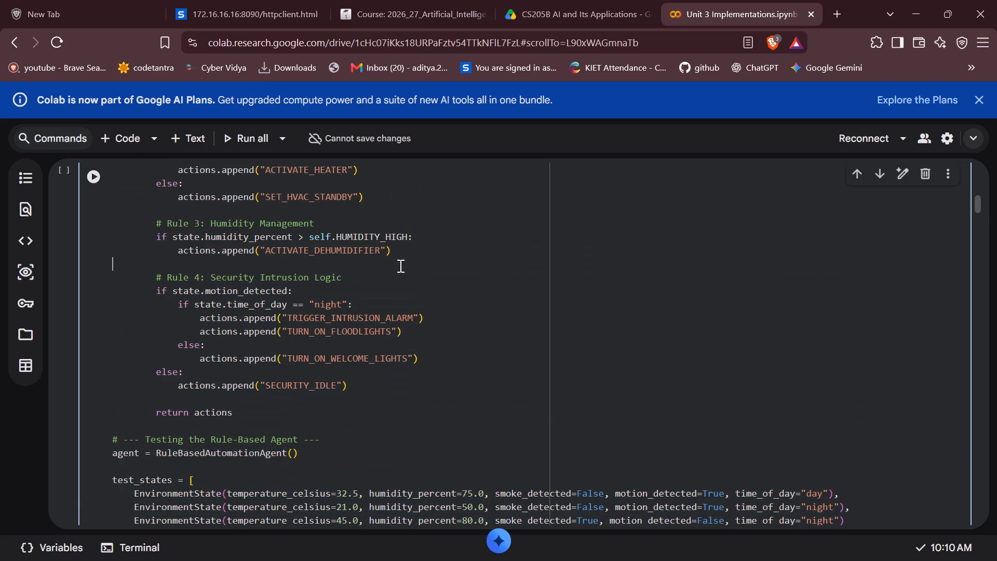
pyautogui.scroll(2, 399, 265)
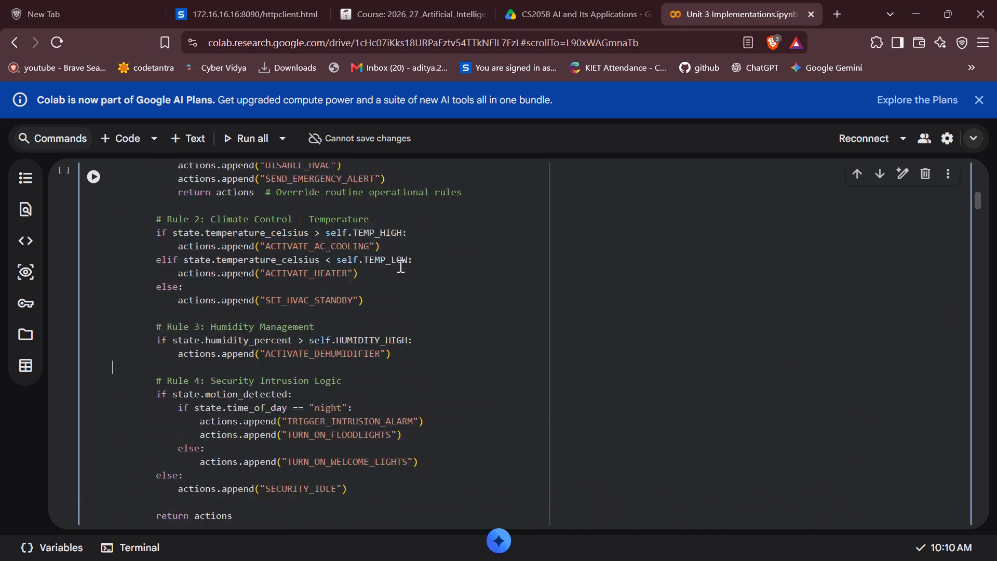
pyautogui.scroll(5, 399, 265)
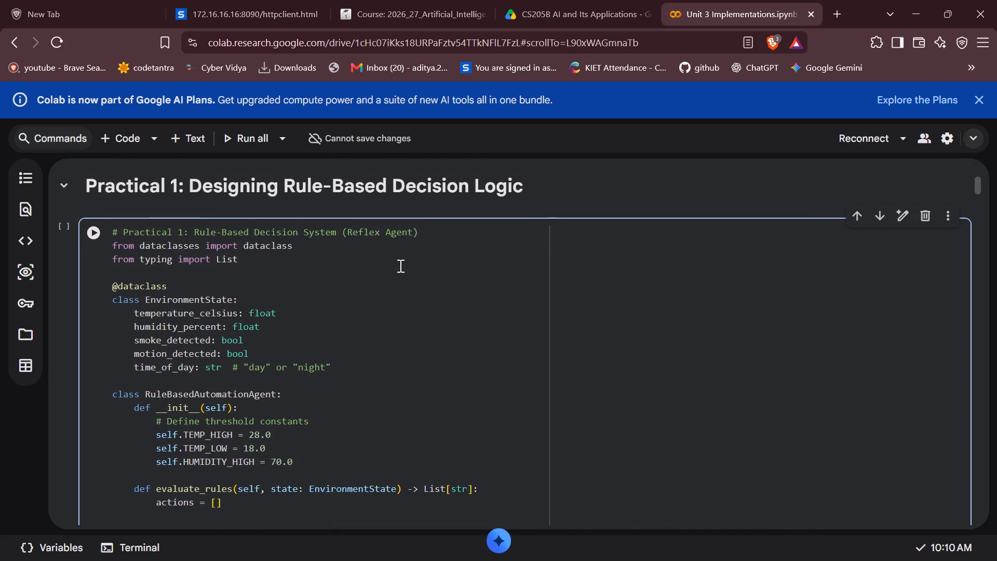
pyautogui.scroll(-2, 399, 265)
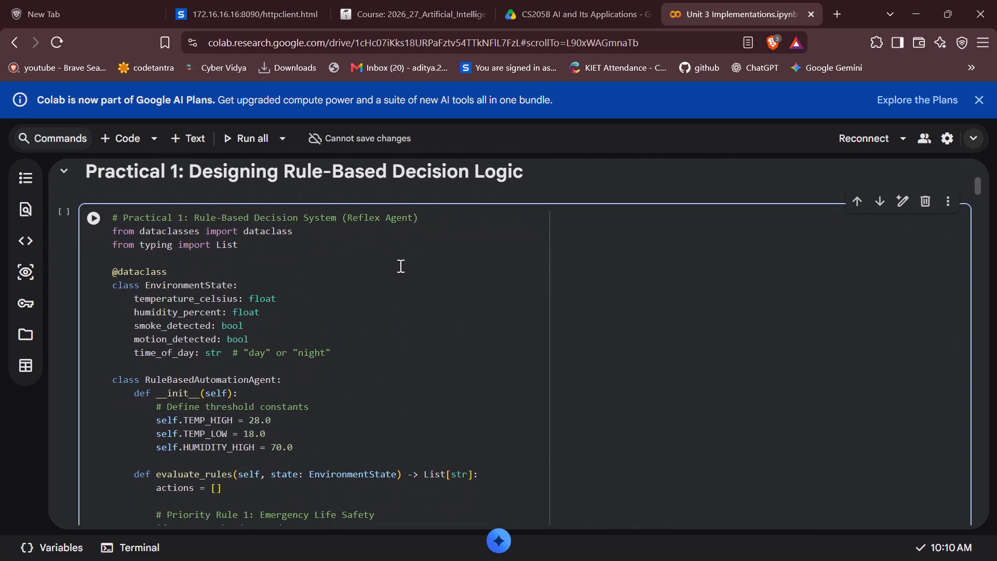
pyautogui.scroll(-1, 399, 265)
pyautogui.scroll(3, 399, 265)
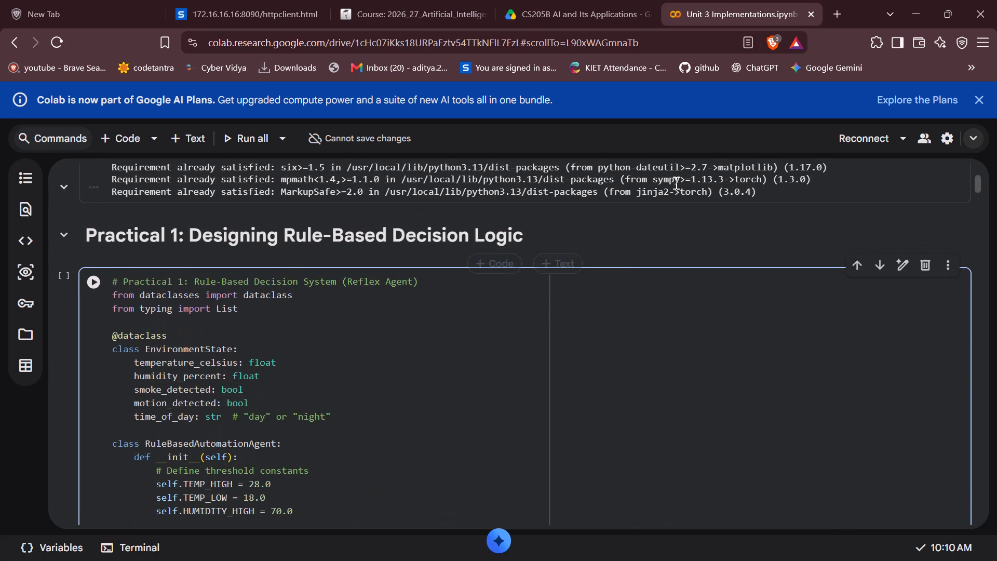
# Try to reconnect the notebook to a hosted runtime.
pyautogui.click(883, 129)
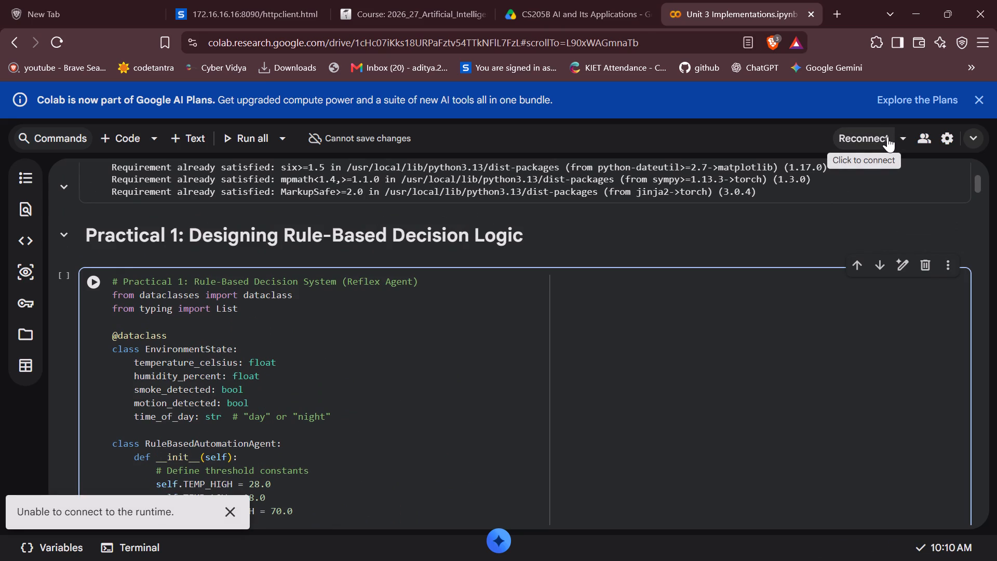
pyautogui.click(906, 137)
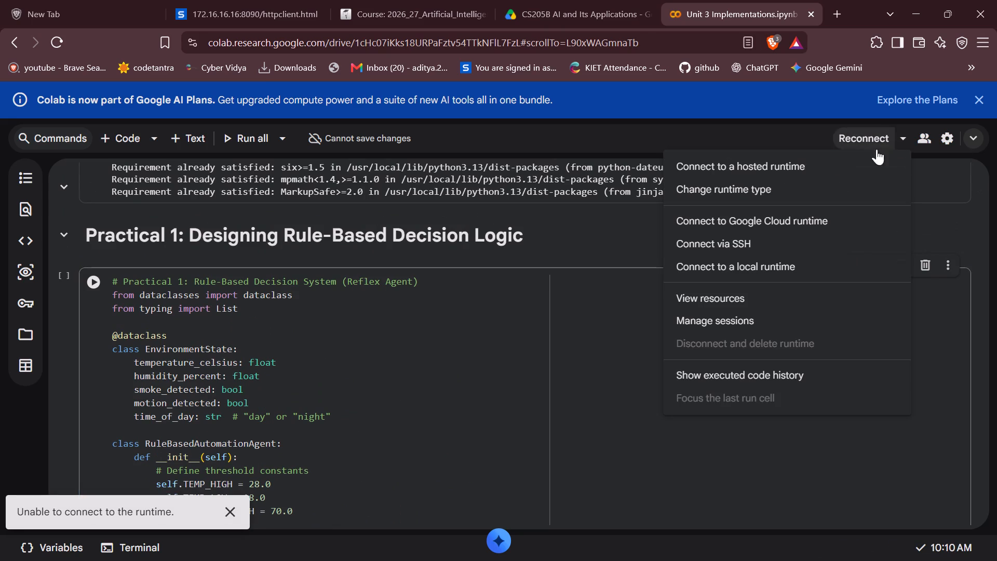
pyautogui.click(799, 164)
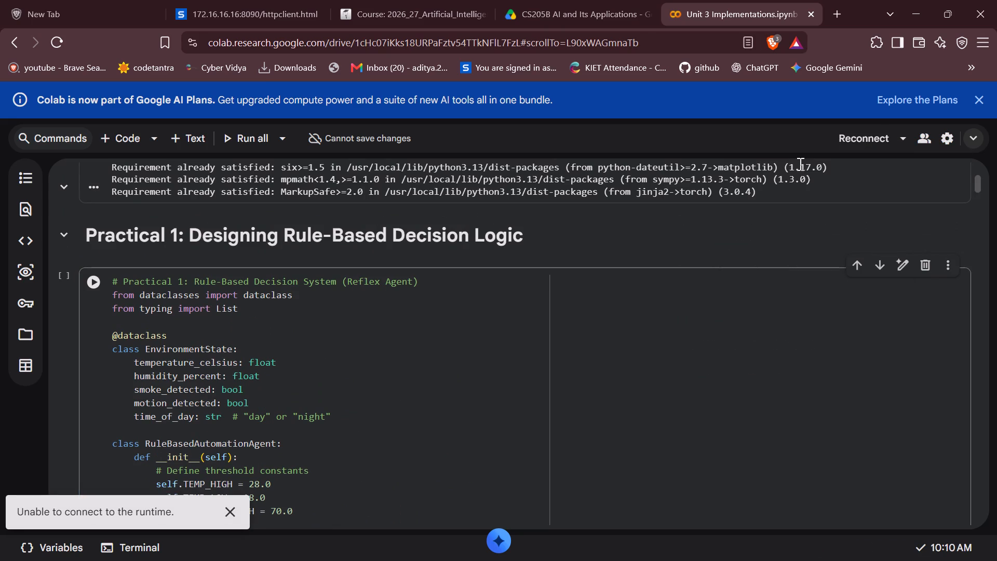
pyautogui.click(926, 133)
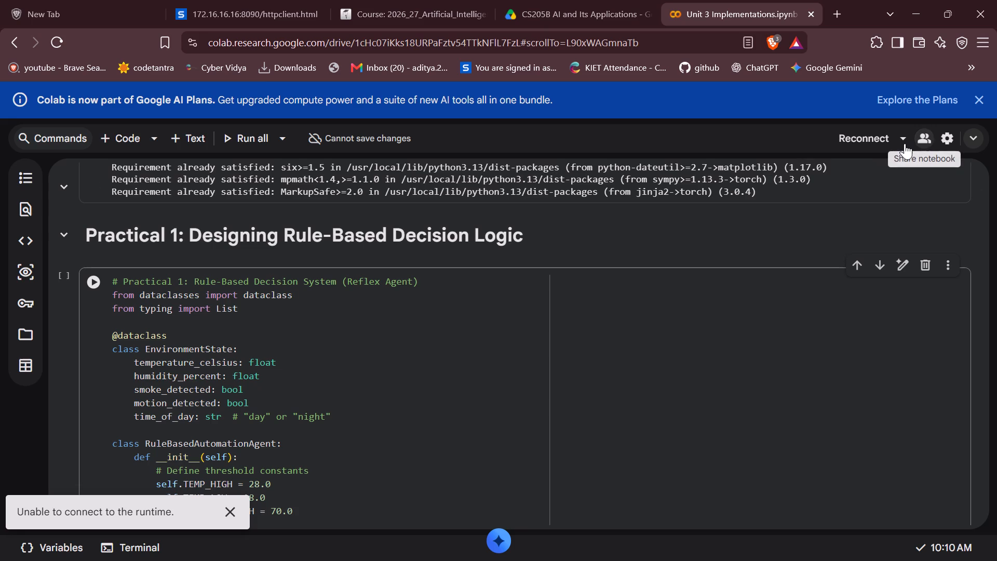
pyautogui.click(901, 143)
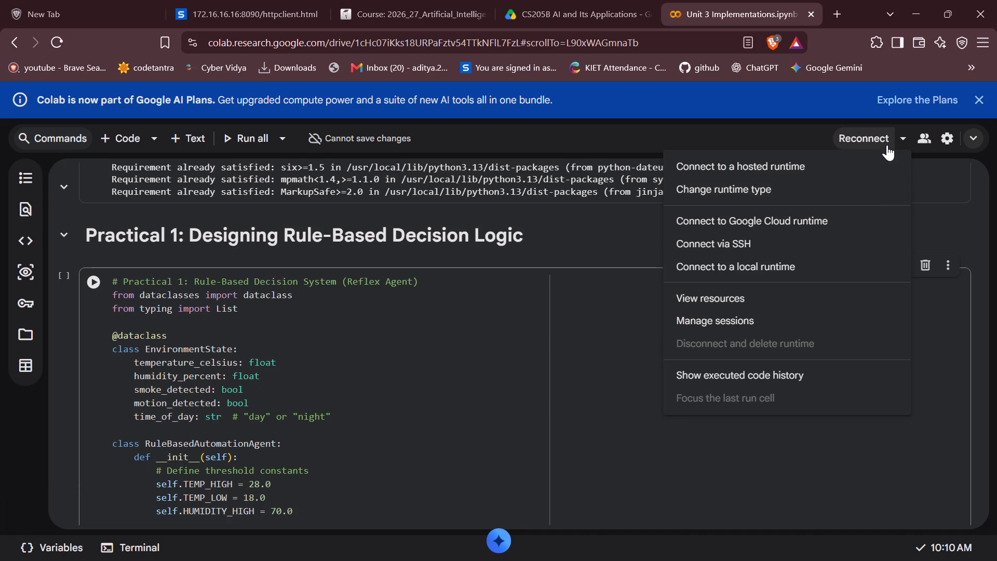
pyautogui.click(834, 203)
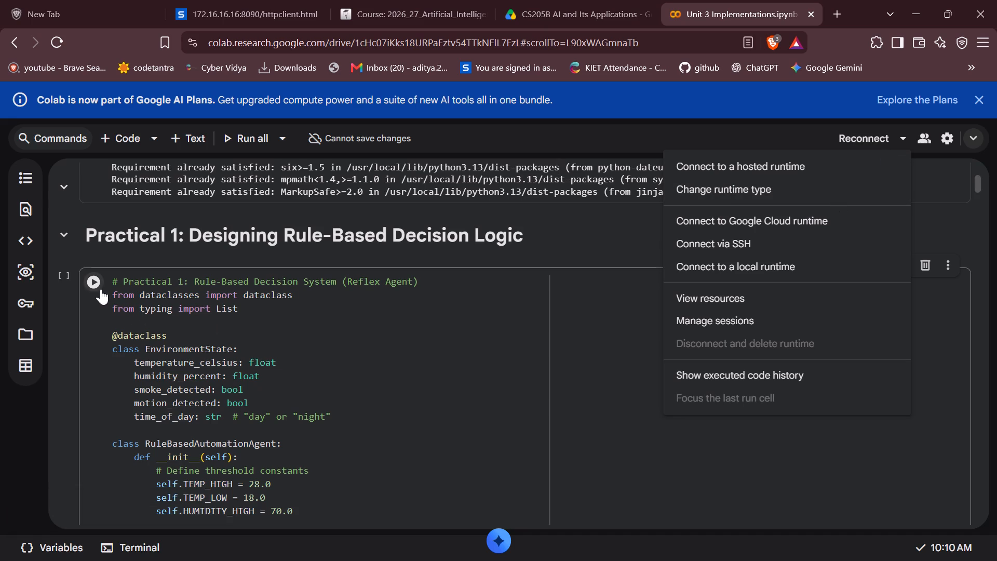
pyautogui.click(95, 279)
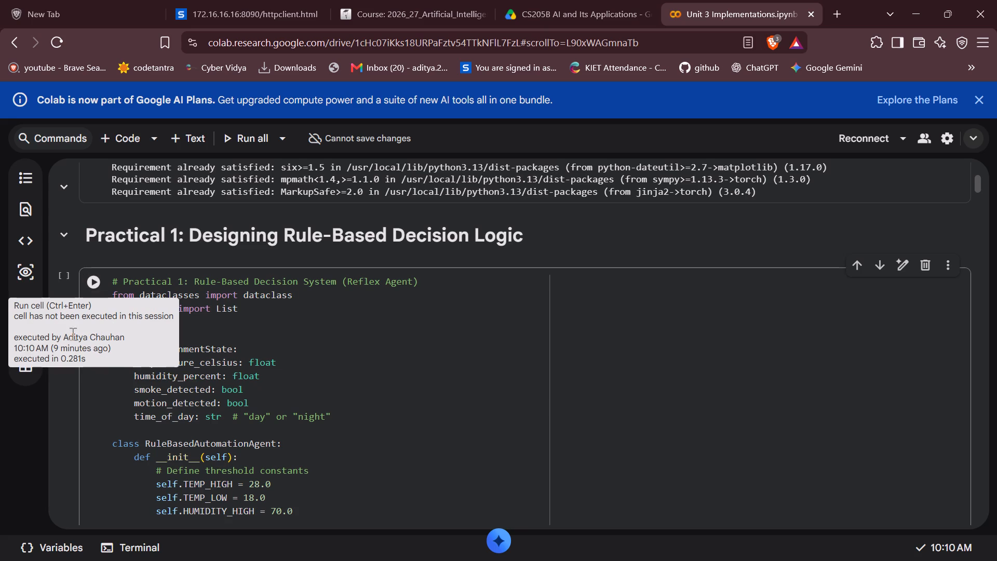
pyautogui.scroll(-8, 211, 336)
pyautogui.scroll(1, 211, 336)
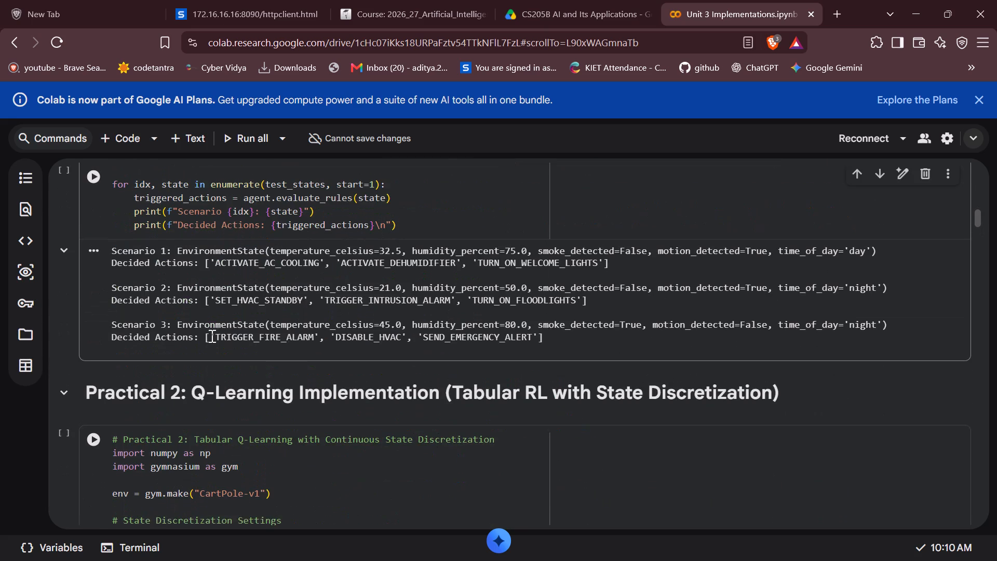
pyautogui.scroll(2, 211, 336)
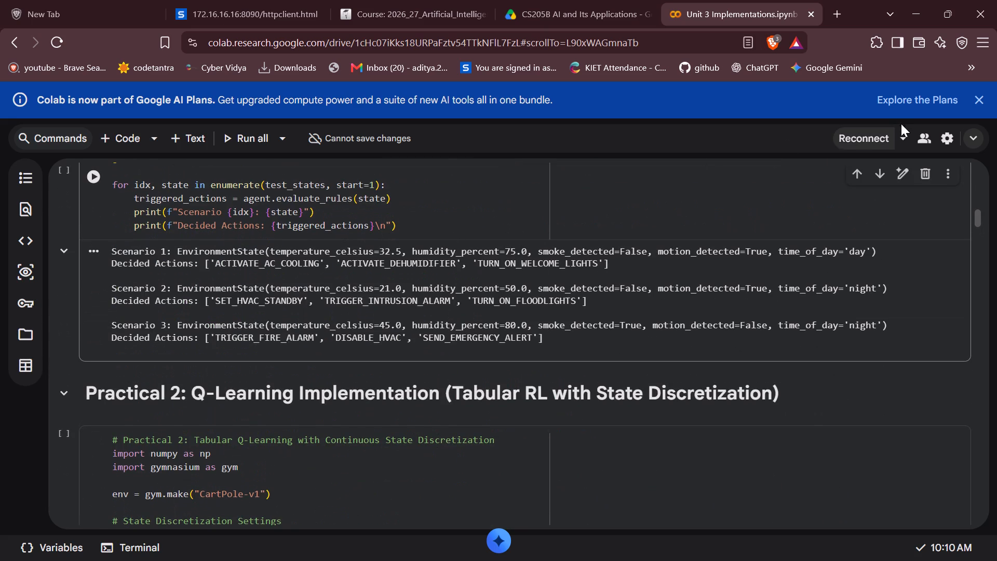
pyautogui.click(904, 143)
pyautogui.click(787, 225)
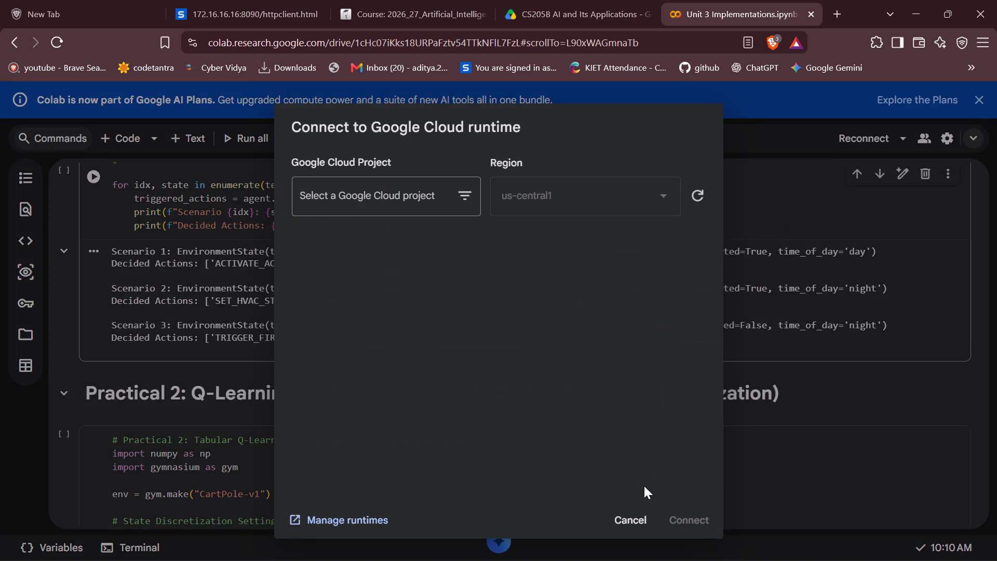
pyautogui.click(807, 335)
# Snip the Practical 1 code from its title comment through "actions = []" and paste the image below the title in Word.
pyautogui.scroll(3, 848, 400)
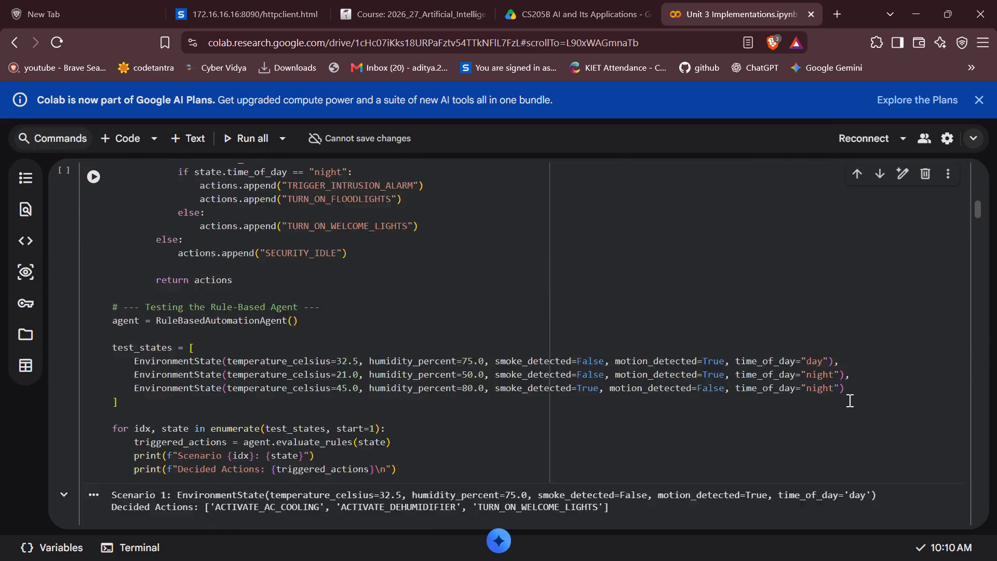
pyautogui.scroll(3, 848, 400)
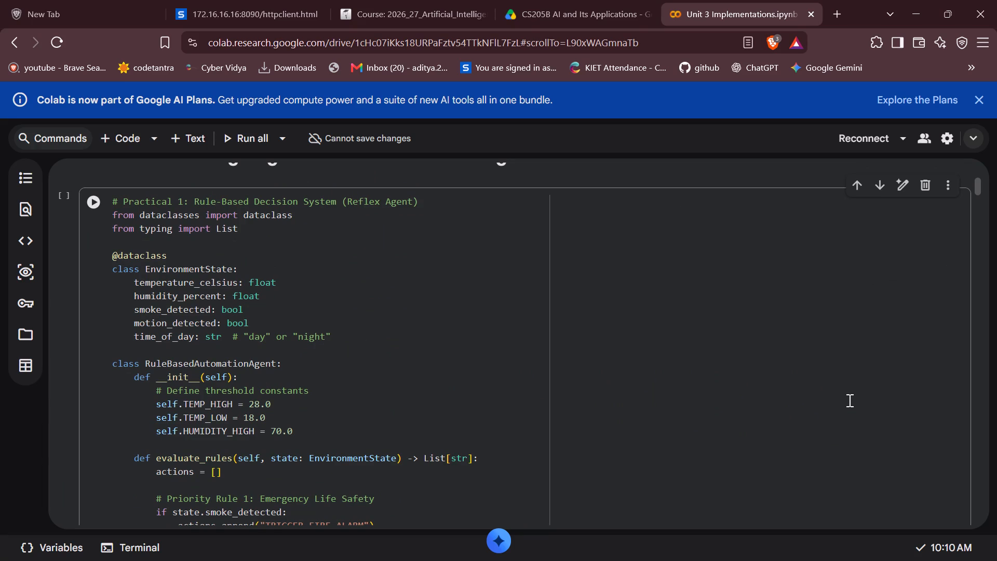
pyautogui.press('Print')
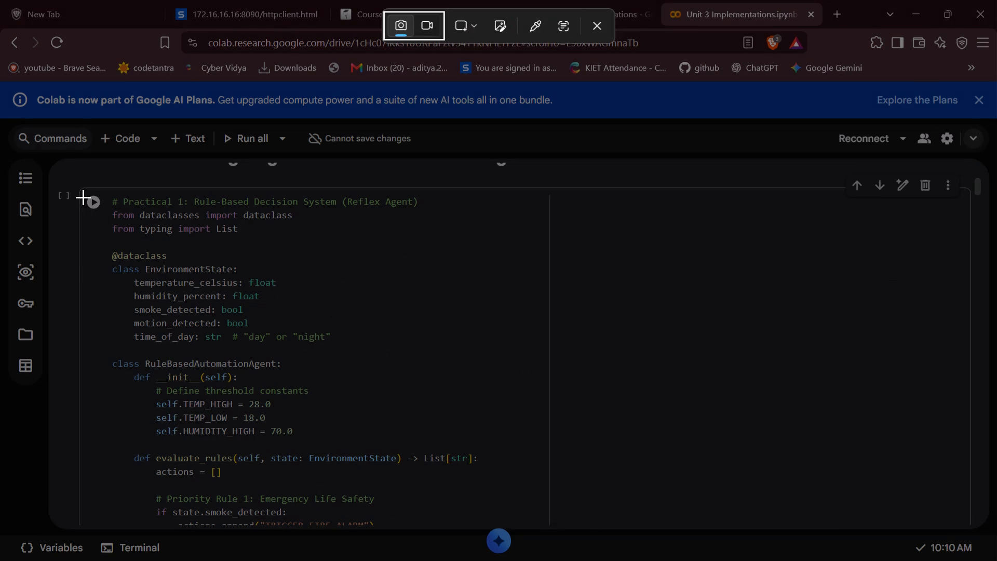
pyautogui.moveTo(80, 188); pyautogui.dragTo(526, 488)
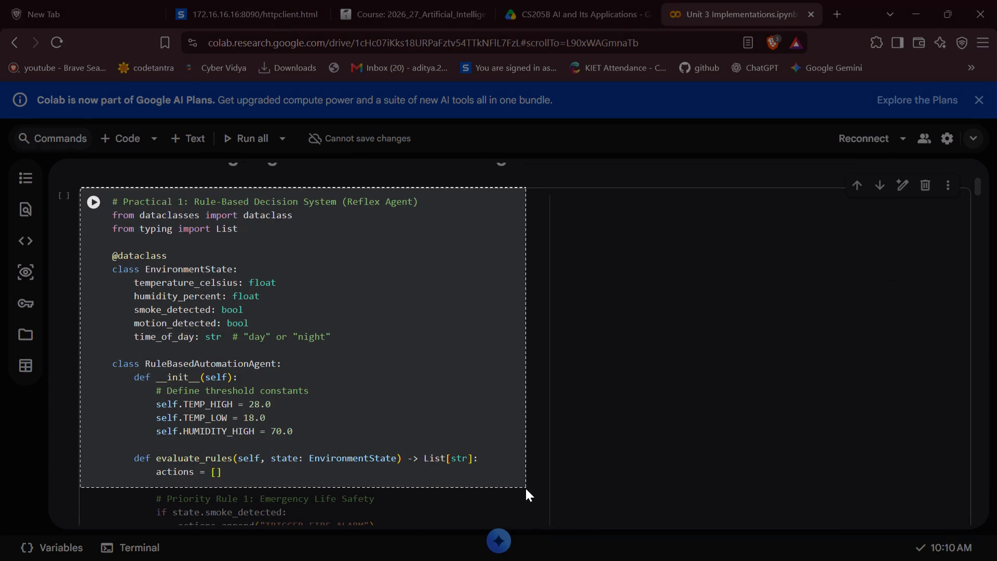
pyautogui.moveTo(526, 488); pyautogui.dragTo(553, 493)
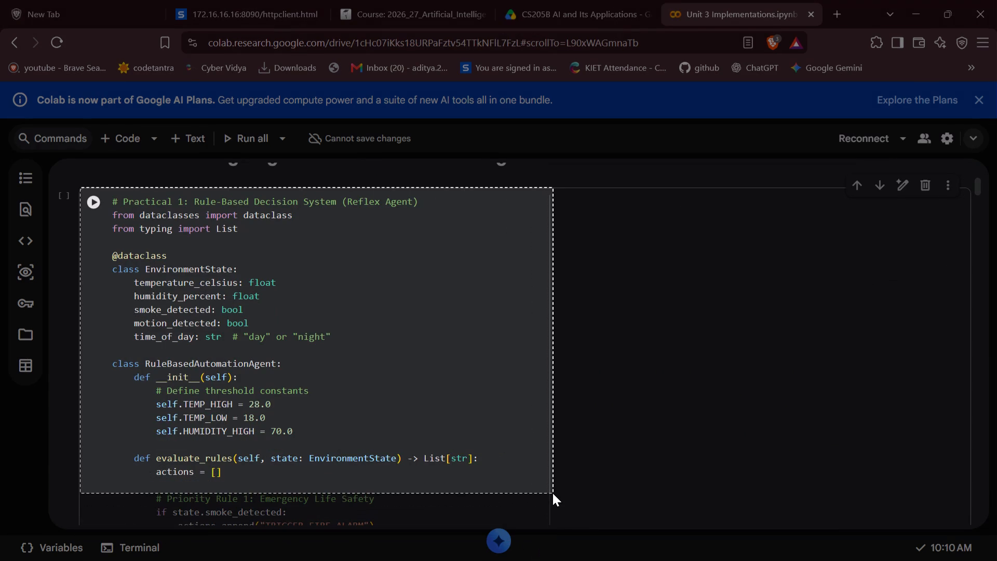
pyautogui.moveTo(553, 493); pyautogui.dragTo(526, 489)
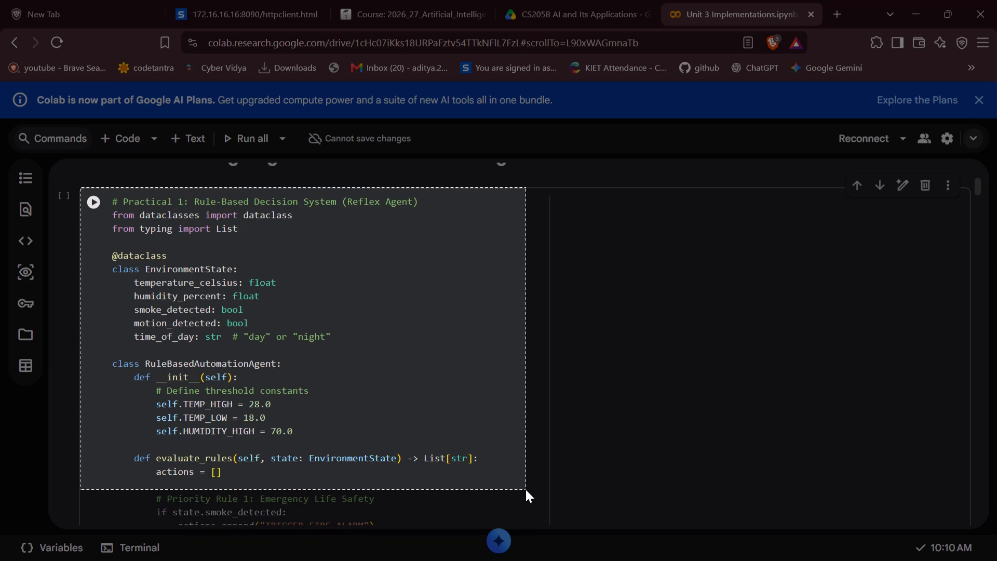
pyautogui.moveTo(526, 489); pyautogui.dragTo(505, 489)
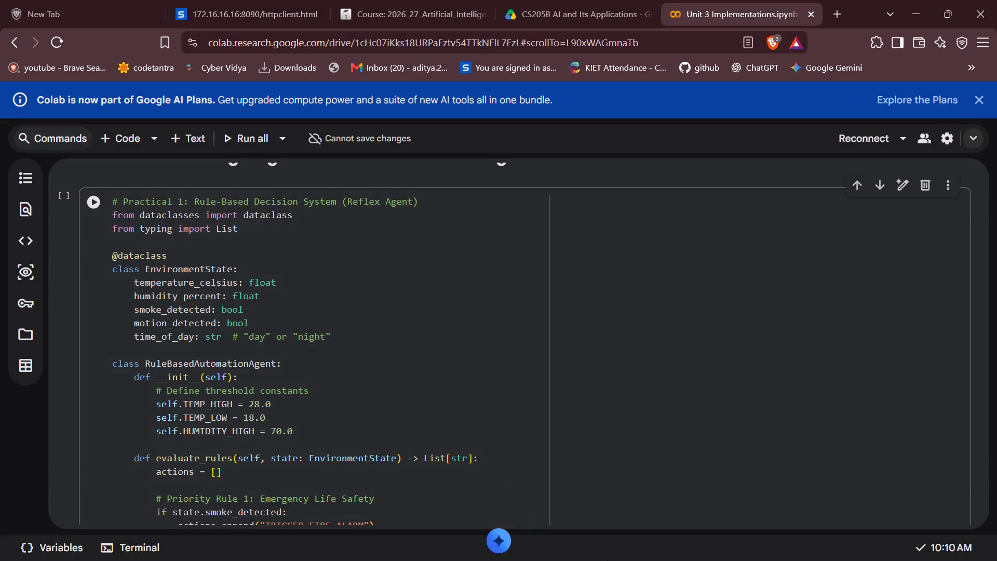
pyautogui.click(687, 540)
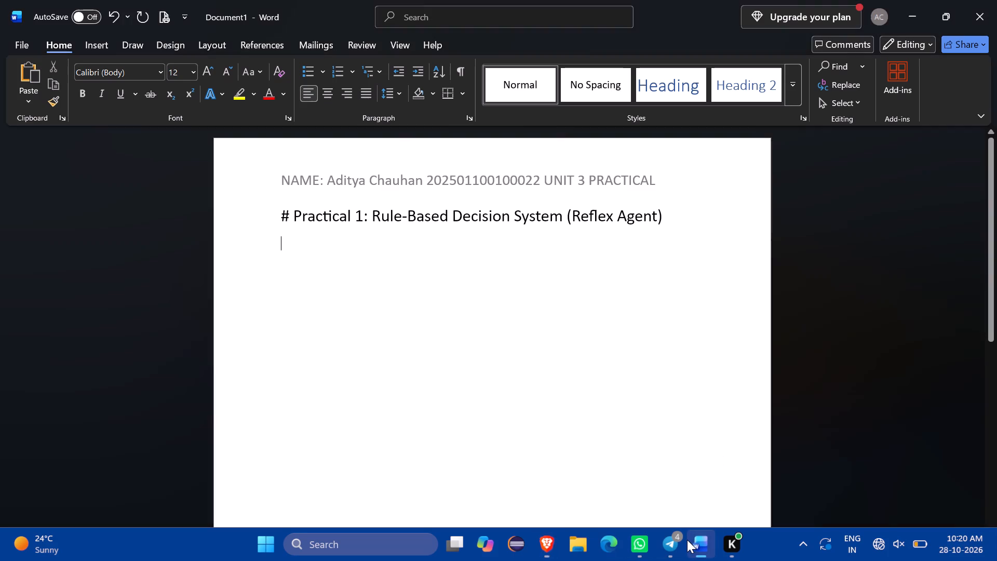
pyautogui.hotkey('ctrl', 'v')
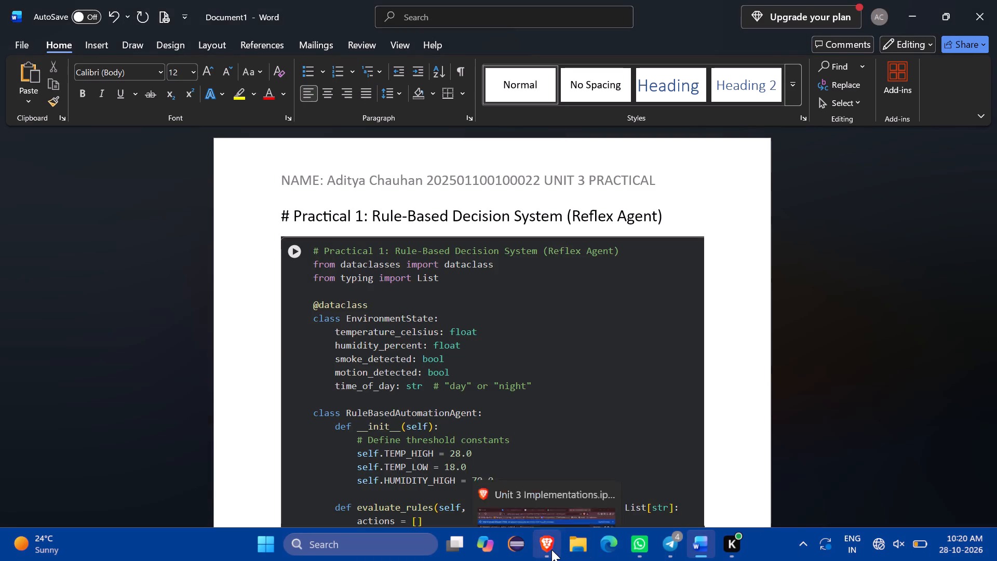
# Snip the Practical 1 code from "def evaluate_rules" through the "night" condition in Rule 4 and paste it below the first code image in Word.
pyautogui.click(529, 473)
pyautogui.scroll(-4, 408, 433)
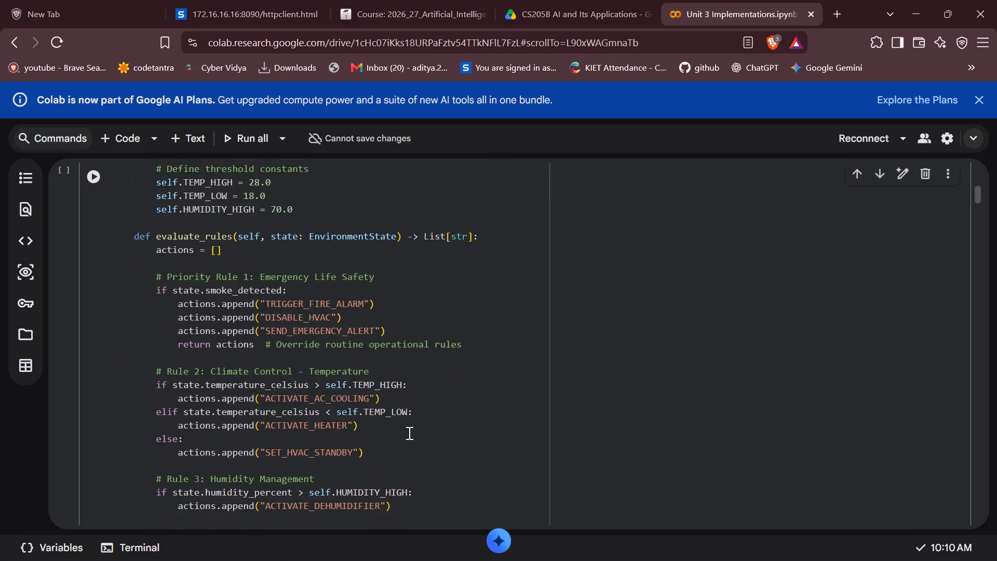
pyautogui.scroll(-2, 408, 433)
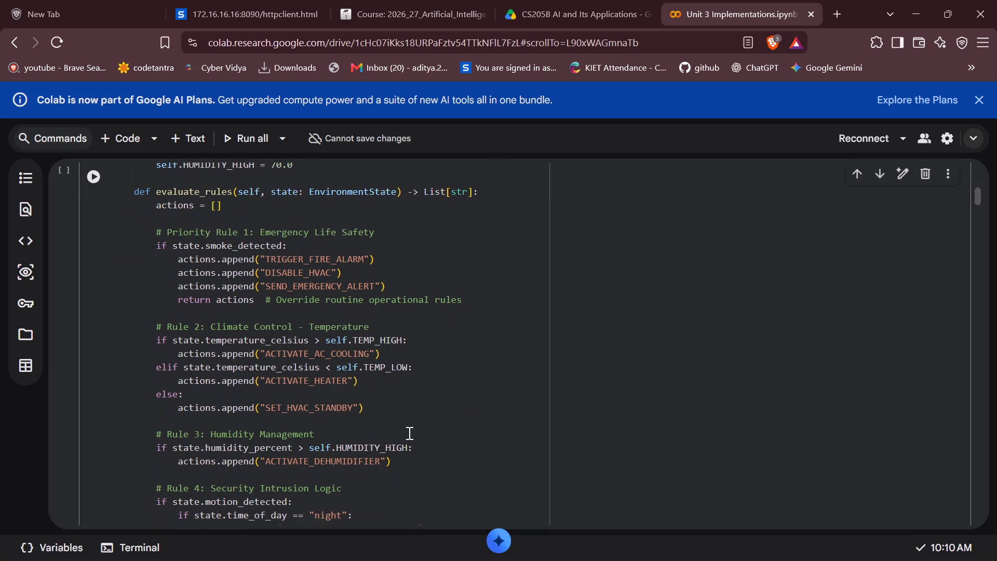
pyautogui.press('Print')
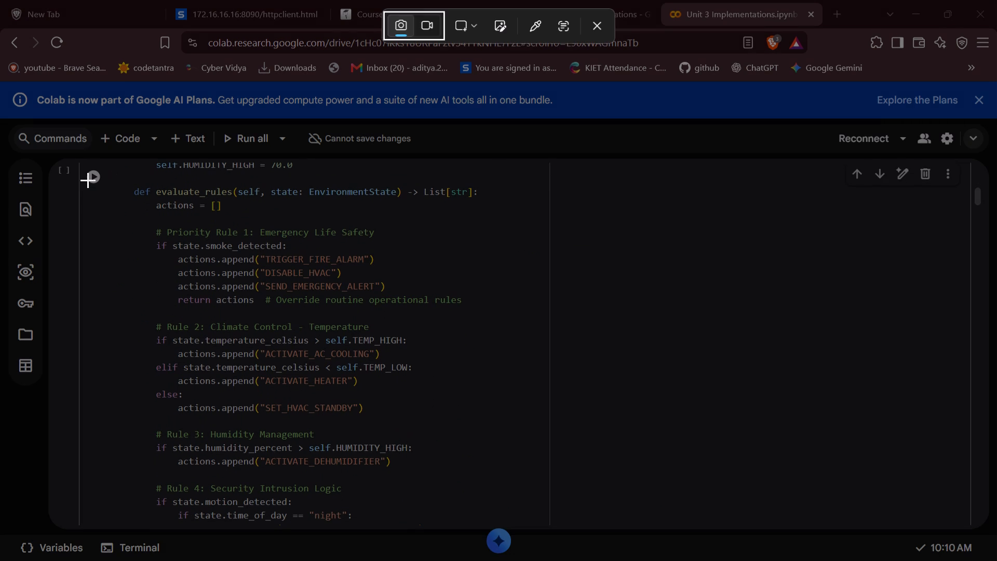
pyautogui.moveTo(88, 180); pyautogui.dragTo(443, 537)
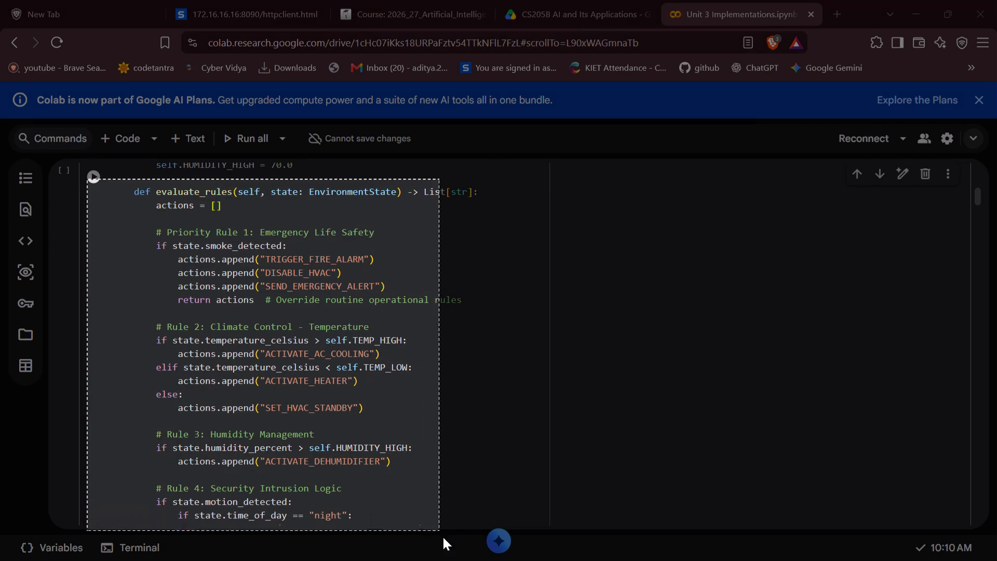
pyautogui.moveTo(443, 537); pyautogui.dragTo(481, 526)
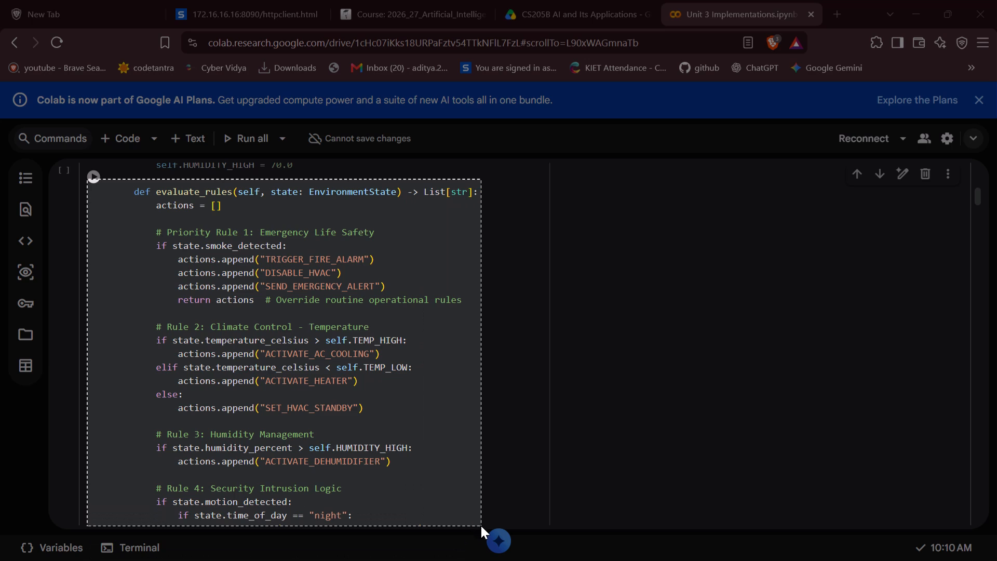
pyautogui.moveTo(481, 526); pyautogui.dragTo(490, 526)
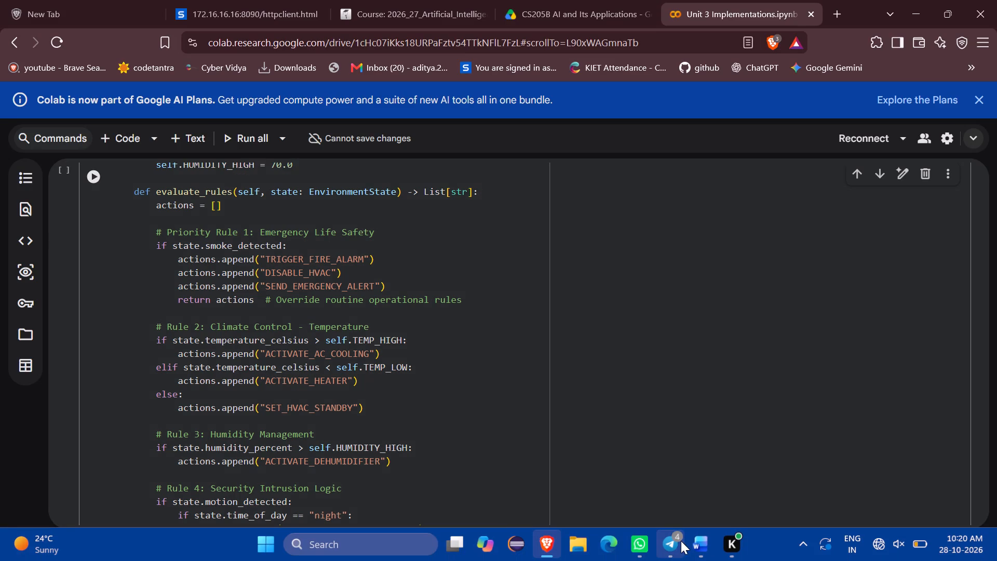
pyautogui.click(686, 541)
pyautogui.scroll(-2, 562, 383)
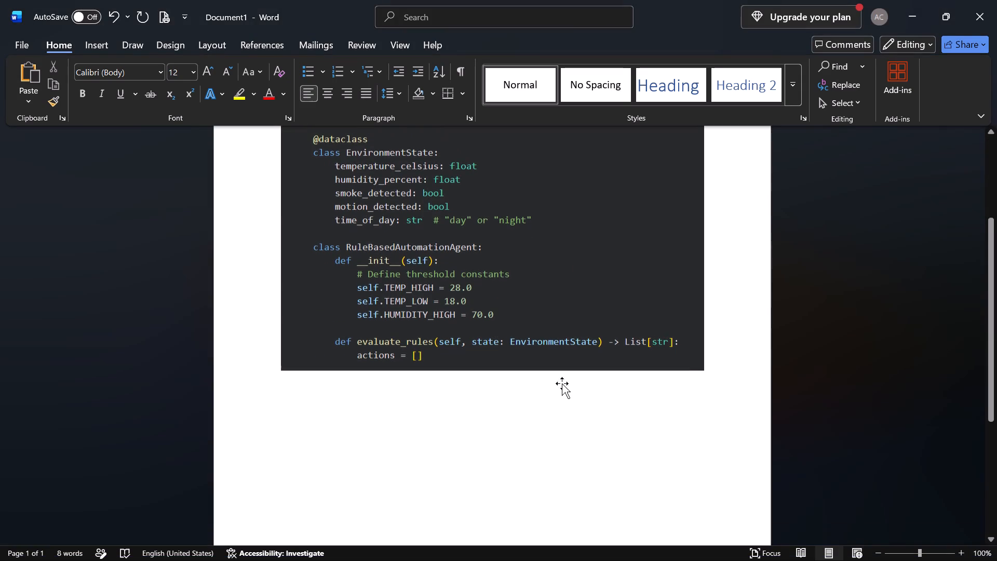
pyautogui.click(419, 384)
pyautogui.doubleClick(419, 384)
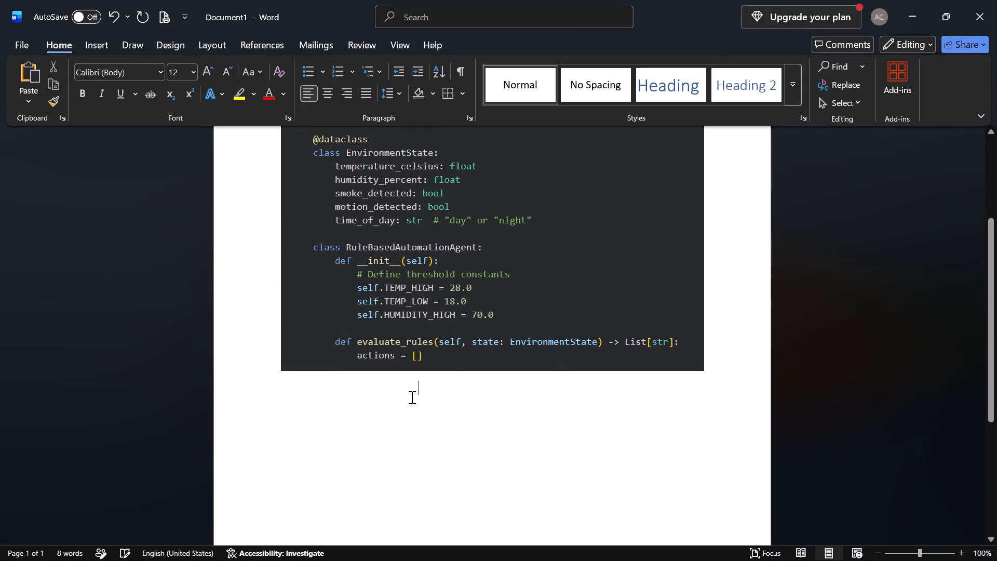
pyautogui.hotkey('ctrl', 'v')
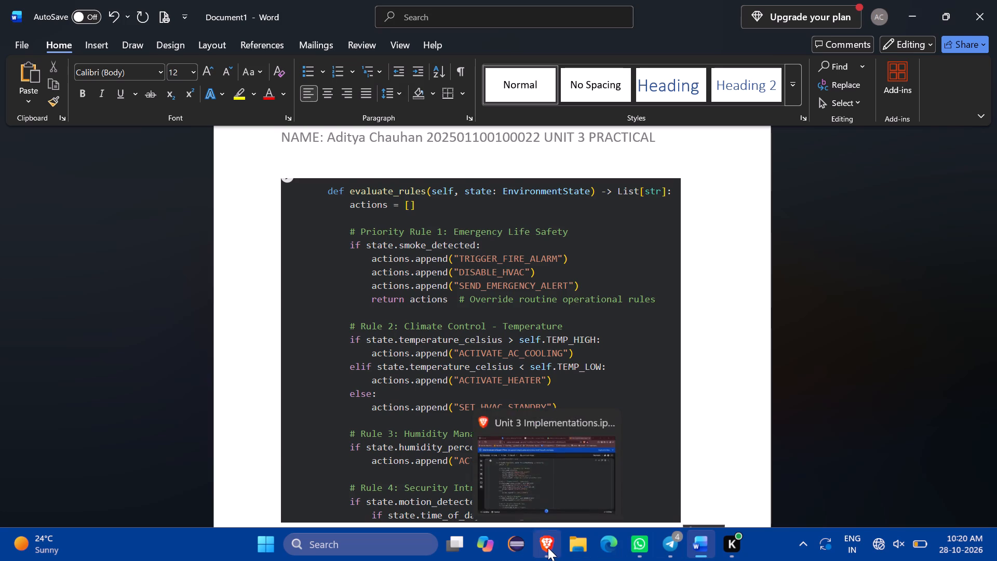
# Snip the code from "# Rule 3: Humidity Management" through "agent = RuleBasedAutomationAgent()" and paste it below the previous code image in Word.
pyautogui.click(540, 485)
pyautogui.scroll(-4, 373, 418)
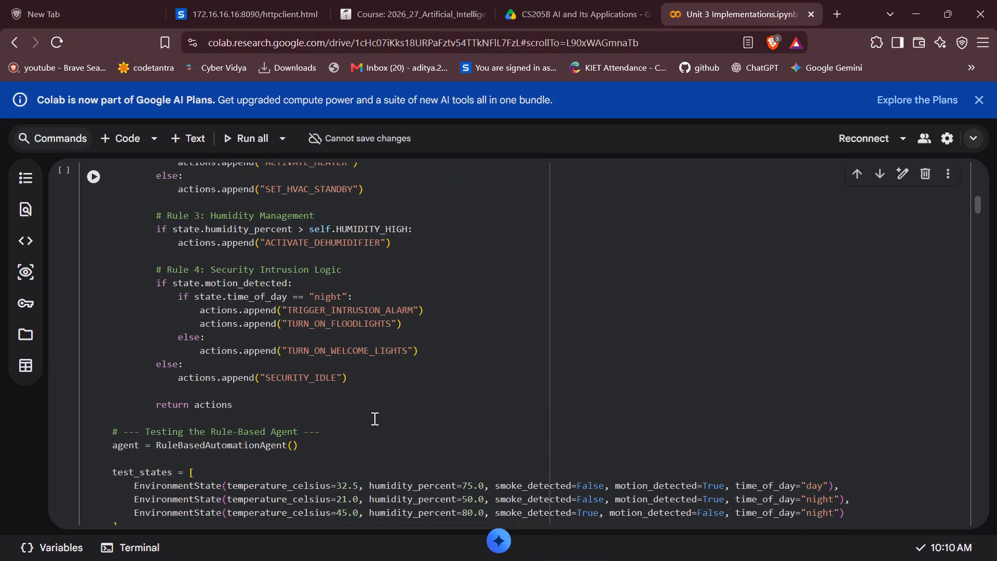
pyautogui.scroll(-1, 373, 418)
pyautogui.press('Print')
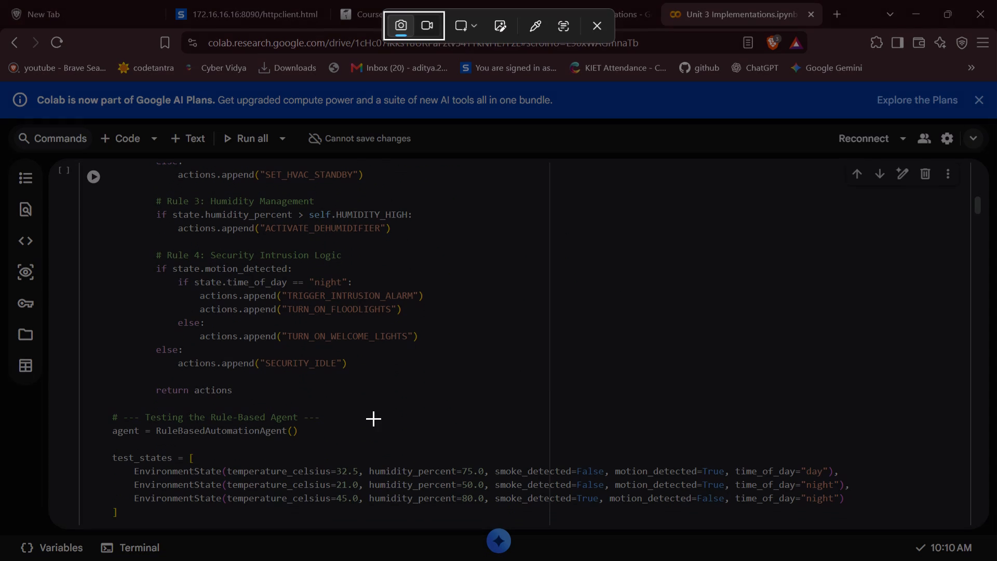
pyautogui.moveTo(128, 181); pyautogui.dragTo(242, 309)
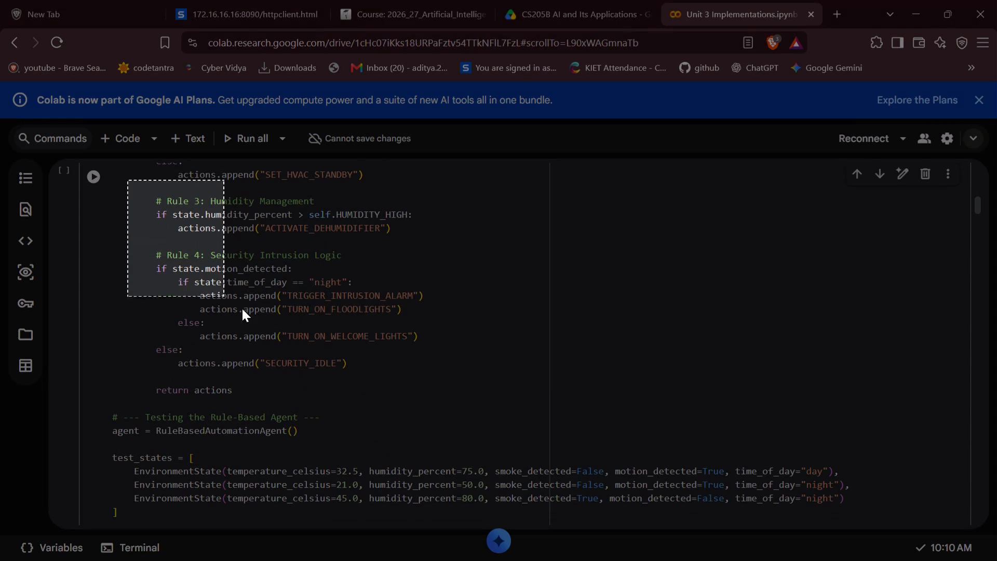
pyautogui.moveTo(242, 309); pyautogui.dragTo(470, 442)
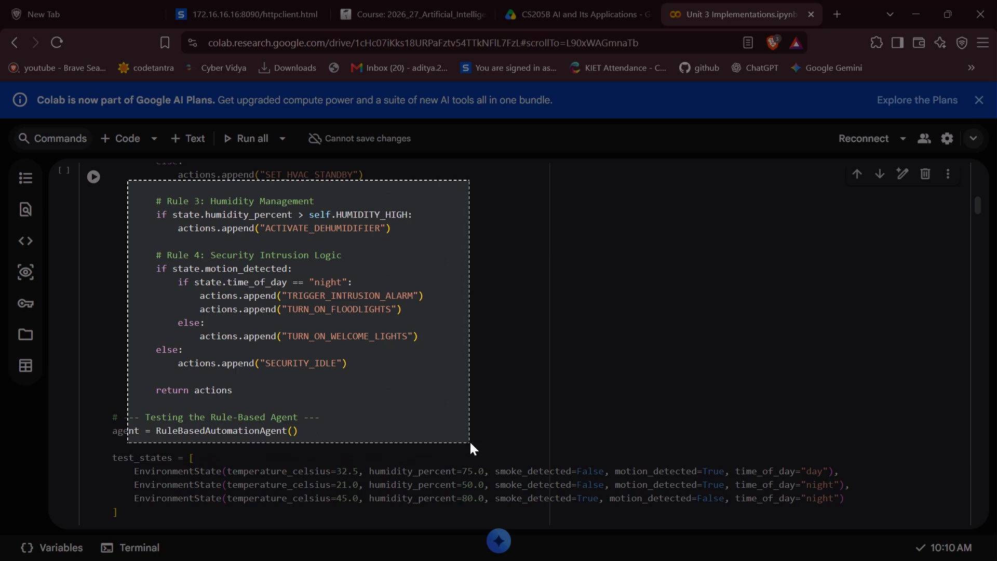
pyautogui.moveTo(470, 442); pyautogui.dragTo(497, 435)
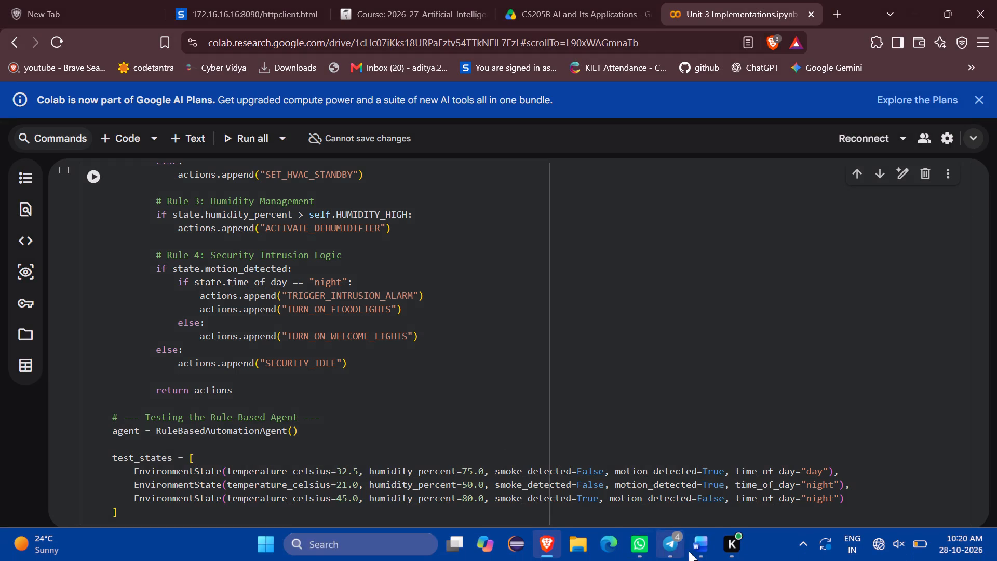
pyautogui.click(699, 551)
pyautogui.scroll(-2, 587, 450)
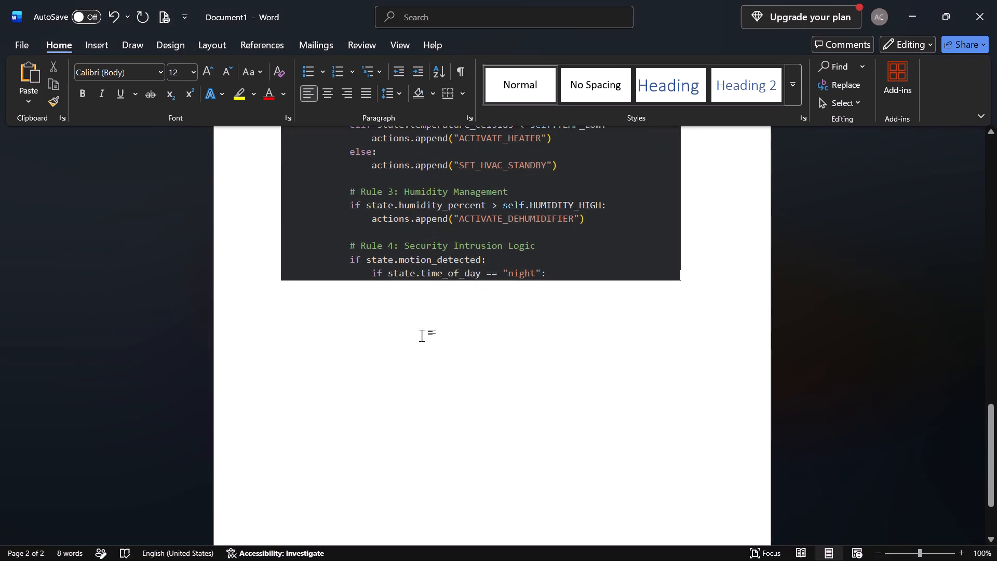
pyautogui.doubleClick(406, 326)
pyautogui.scroll(-5, 406, 326)
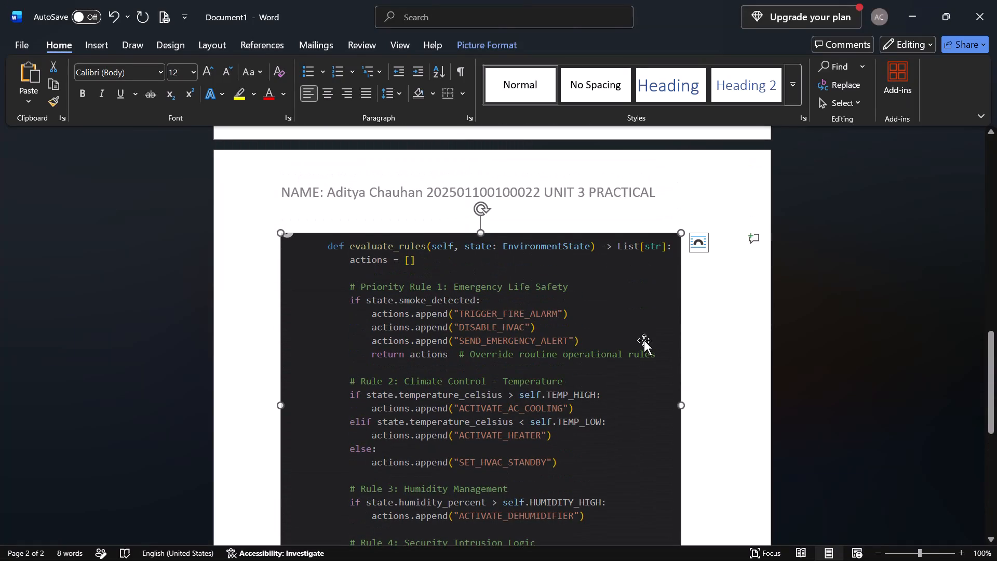
pyautogui.click(714, 349)
pyautogui.scroll(-3, 714, 349)
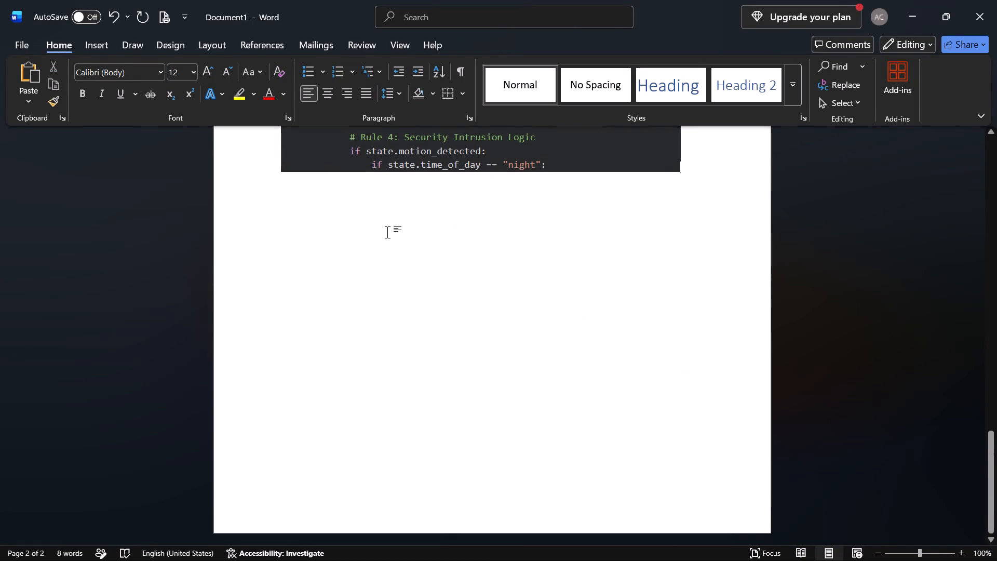
pyautogui.doubleClick(383, 232)
pyautogui.hotkey('ctrl', 'v')
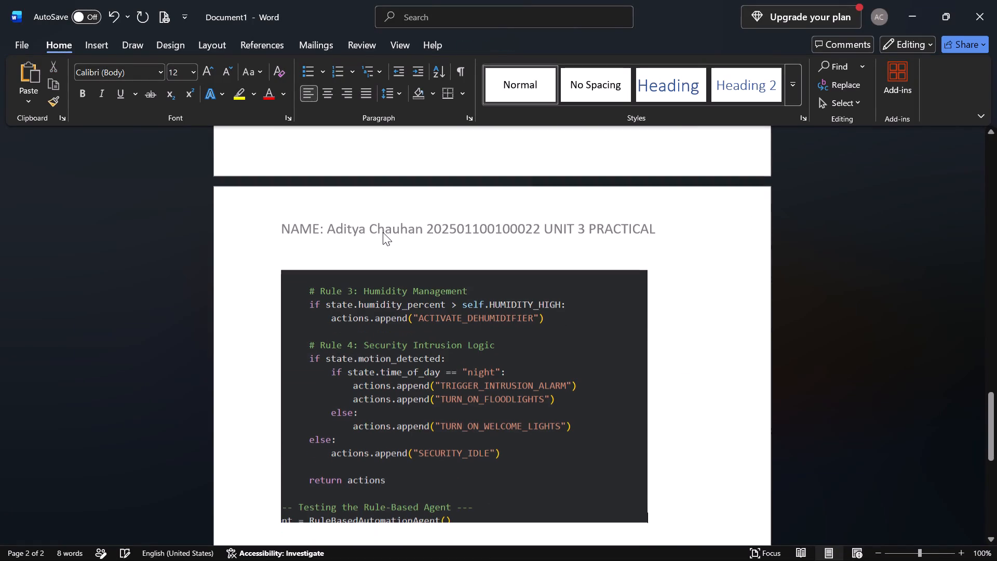
# Snip the Practical 1 output covering Scenarios 1 to 3 and paste it below the last code image in Word.
pyautogui.scroll(-1, 431, 328)
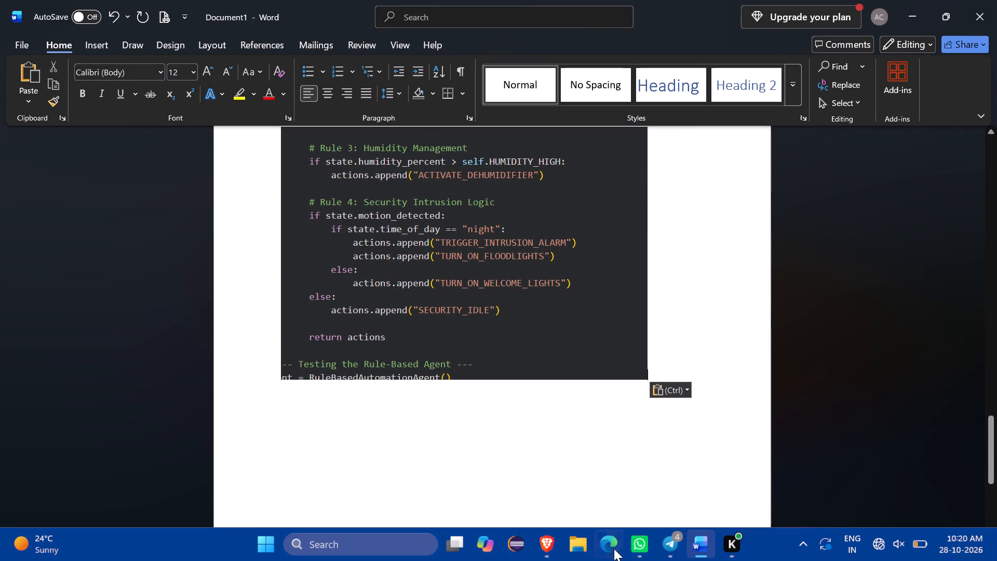
pyautogui.click(543, 502)
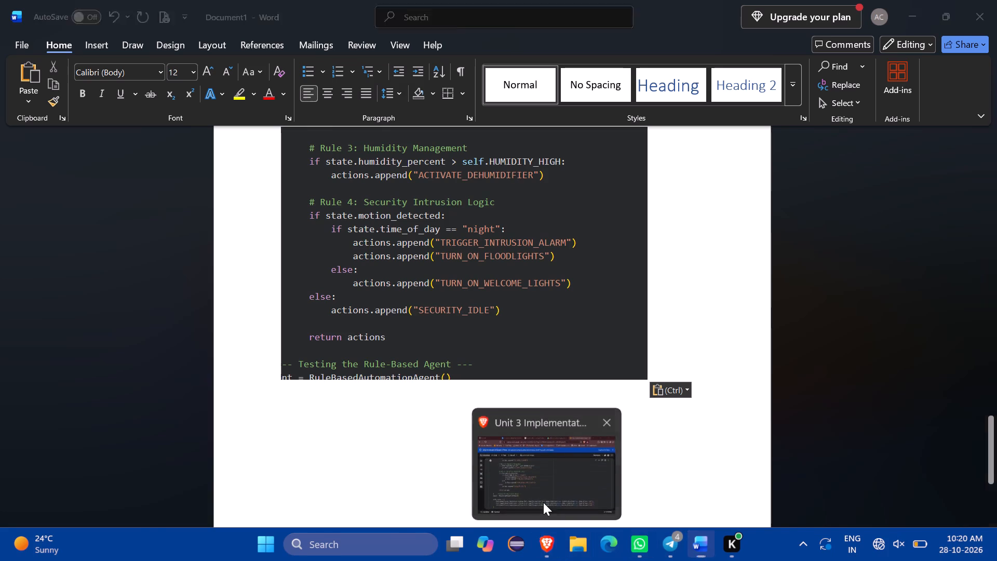
pyautogui.scroll(-1, 543, 502)
pyautogui.scroll(-2, 474, 469)
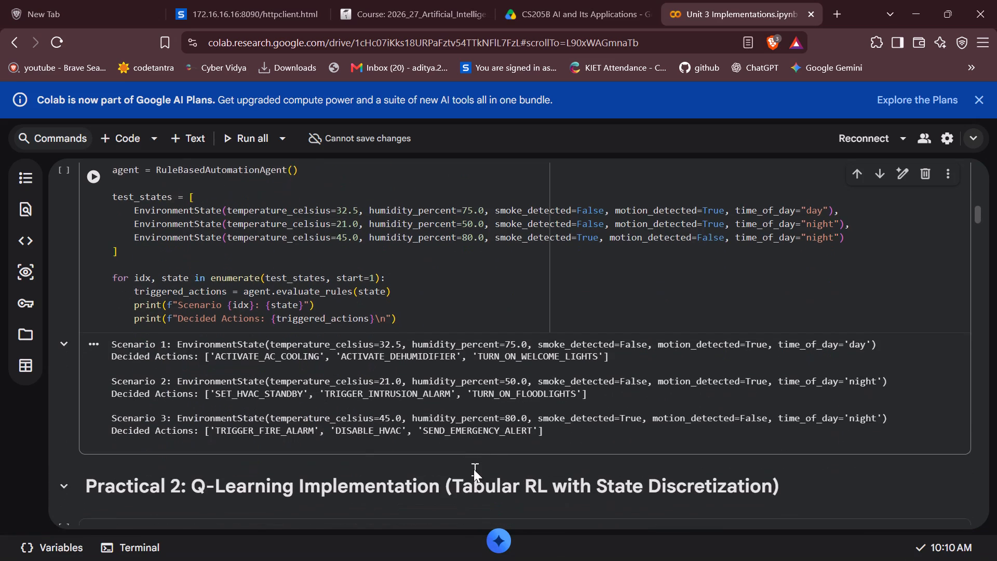
pyautogui.scroll(-1, 474, 469)
pyautogui.press('Print')
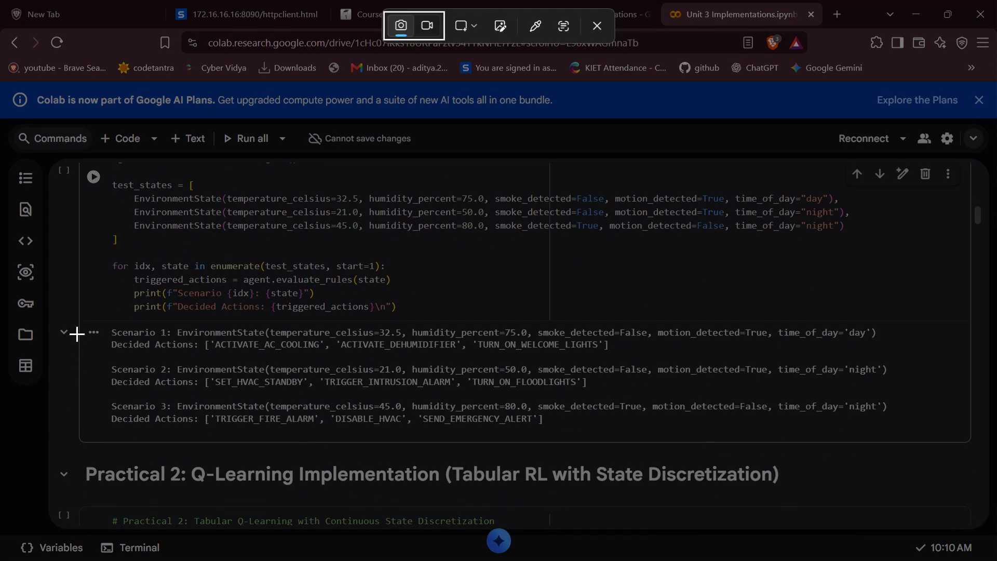
pyautogui.moveTo(82, 317); pyautogui.dragTo(182, 444)
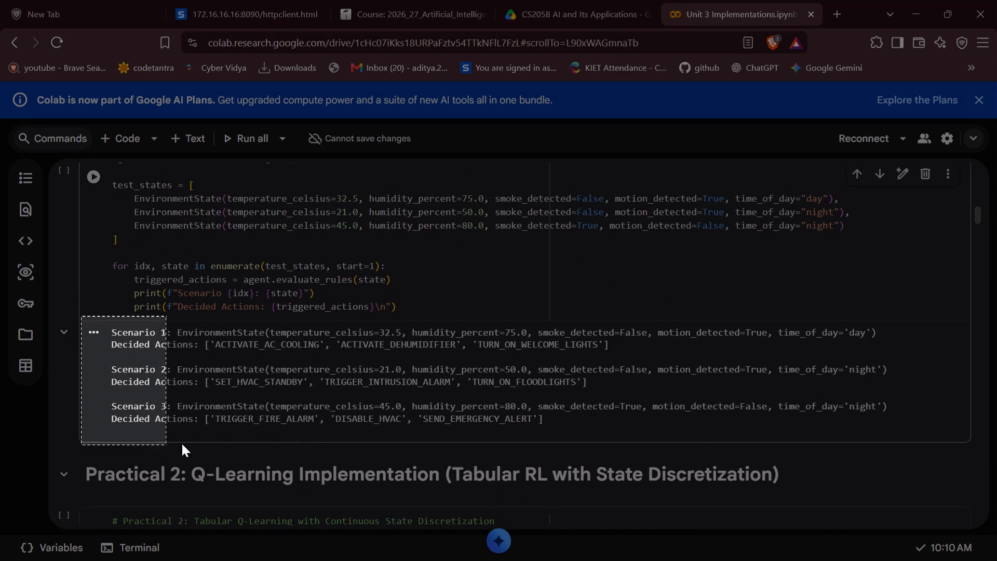
pyautogui.moveTo(182, 444); pyautogui.dragTo(692, 450)
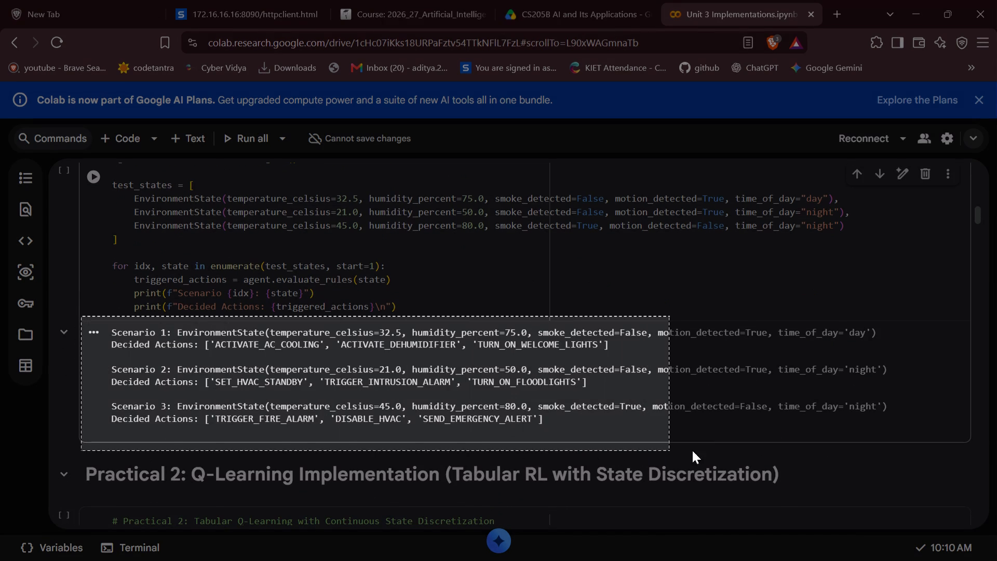
pyautogui.moveTo(692, 450); pyautogui.dragTo(864, 450)
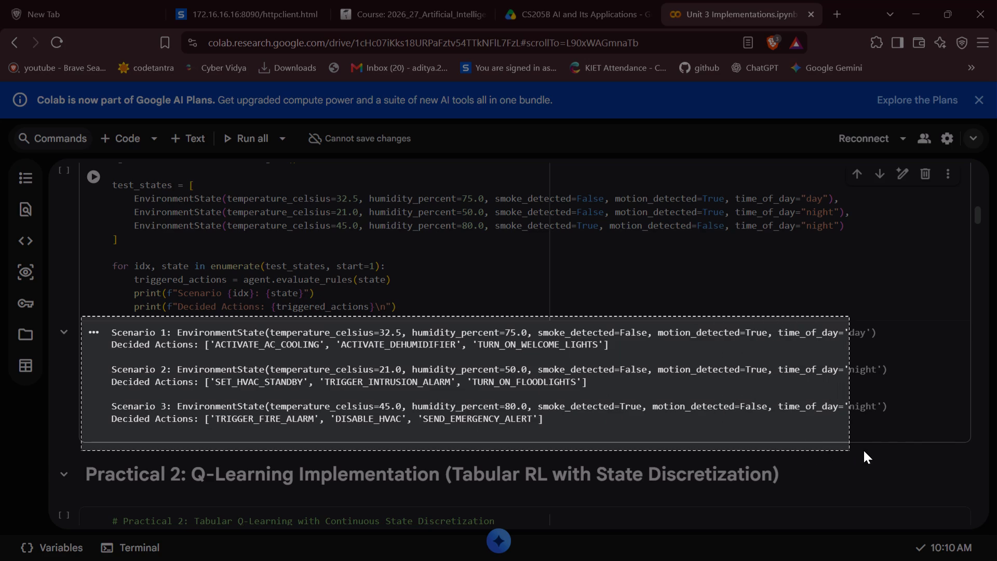
pyautogui.moveTo(864, 450); pyautogui.dragTo(911, 443)
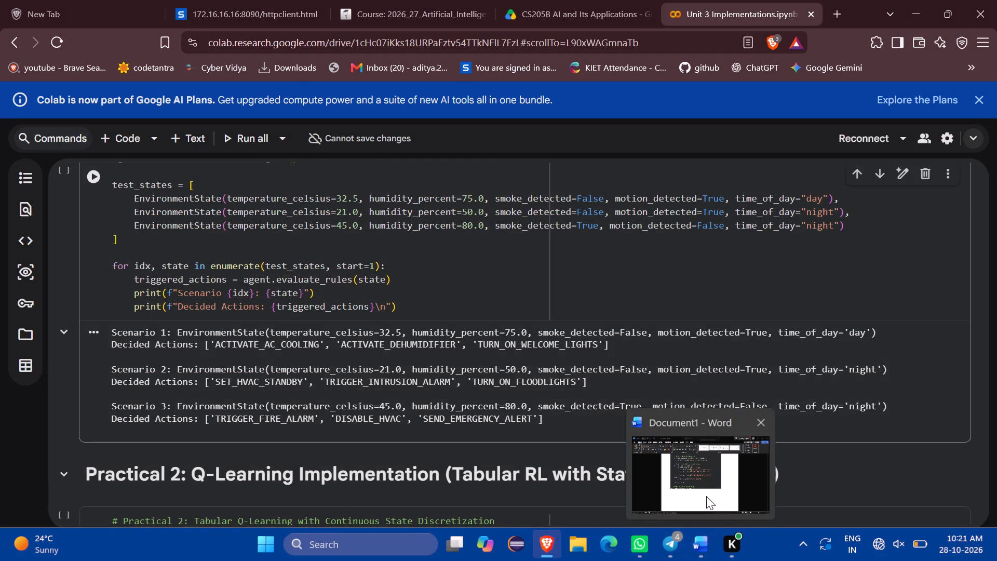
pyautogui.click(706, 496)
pyautogui.click(435, 460)
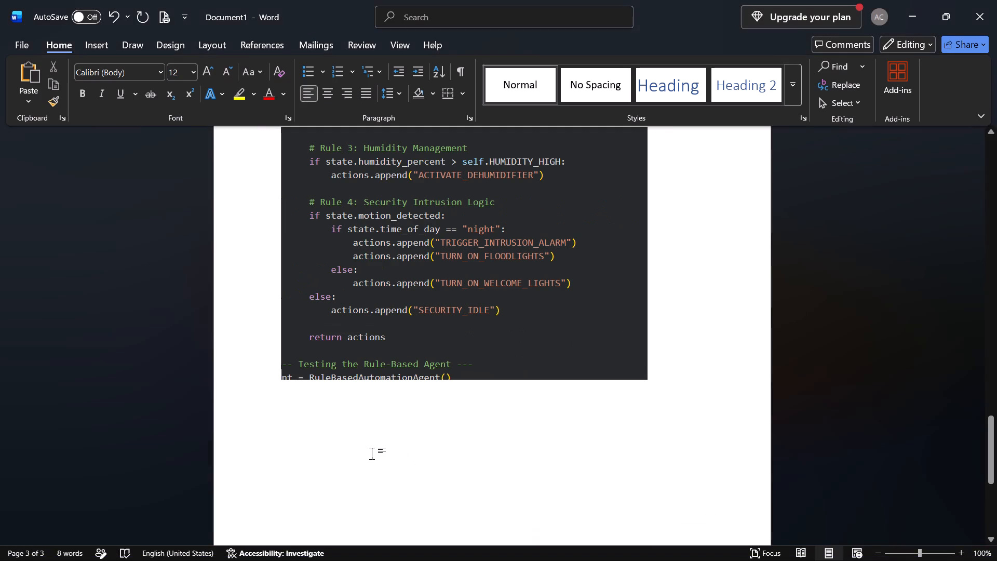
pyautogui.doubleClick(370, 453)
pyautogui.hotkey('ctrl', 'v')
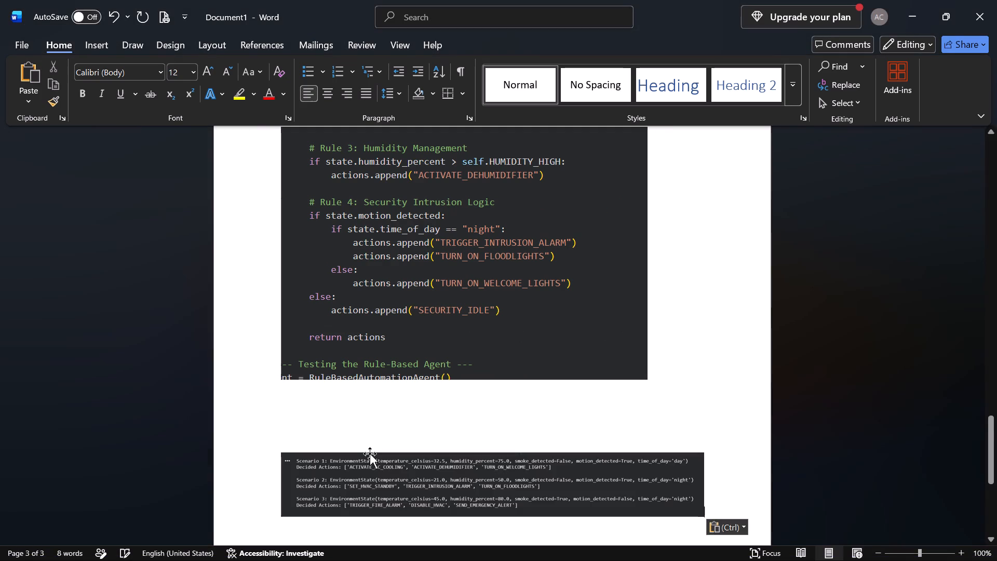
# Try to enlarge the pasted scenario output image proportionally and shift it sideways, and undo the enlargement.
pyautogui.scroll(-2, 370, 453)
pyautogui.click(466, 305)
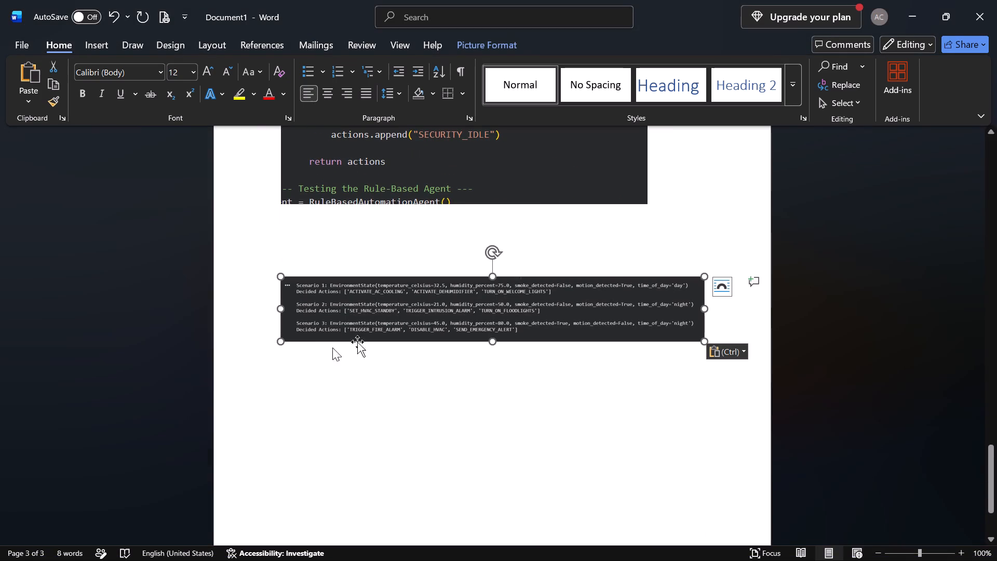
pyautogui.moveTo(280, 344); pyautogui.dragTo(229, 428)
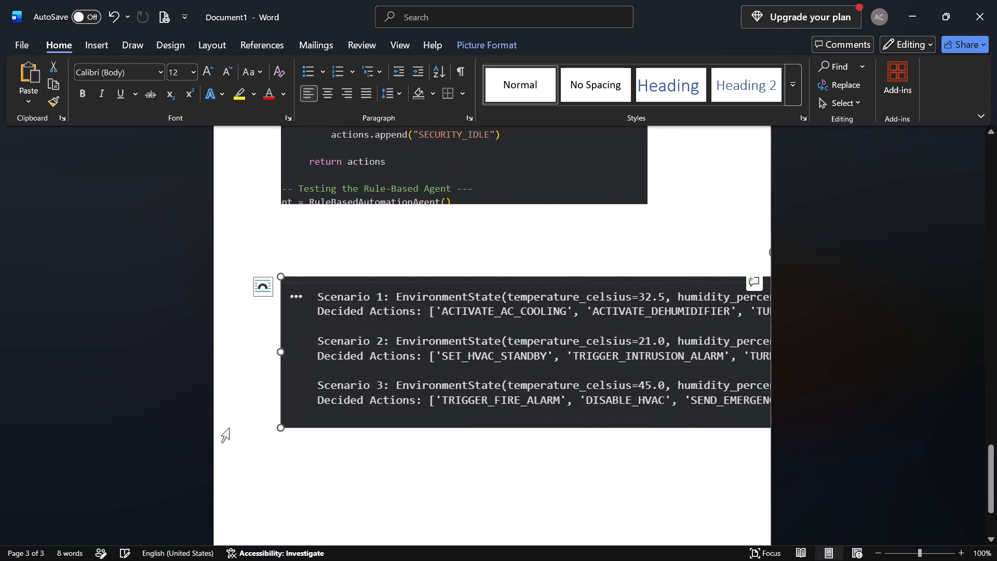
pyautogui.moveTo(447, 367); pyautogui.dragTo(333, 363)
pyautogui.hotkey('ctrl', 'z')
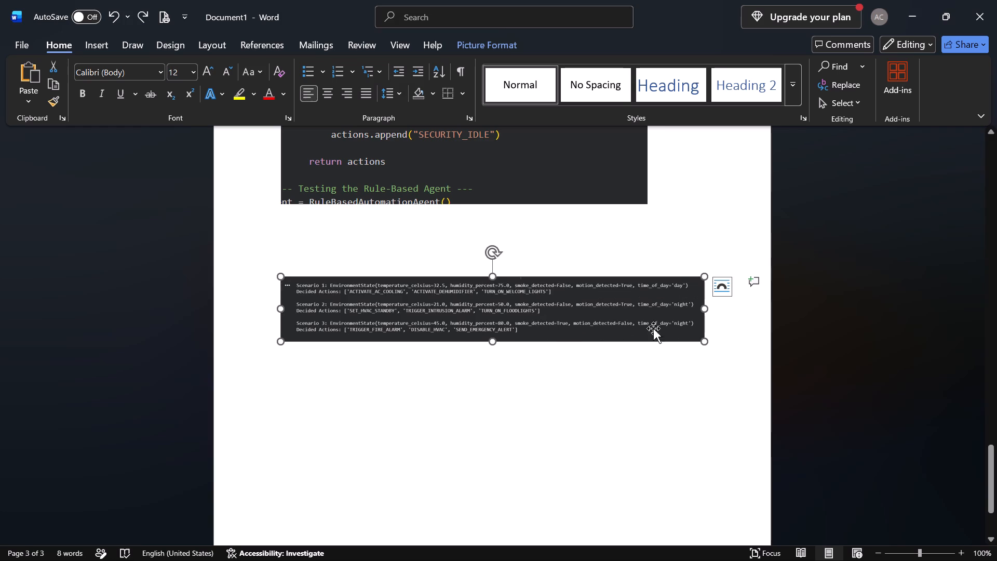
# Stretch the scenario output image to more than double its height, spanning about the full width of the text area.
pyautogui.moveTo(704, 310); pyautogui.dragTo(567, 309)
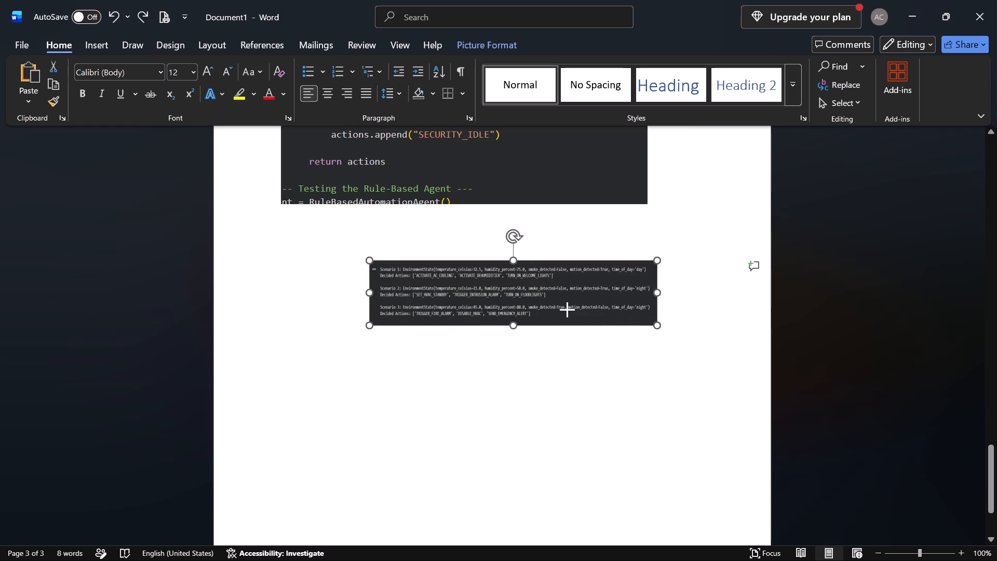
pyautogui.moveTo(567, 309); pyautogui.dragTo(566, 309)
pyautogui.moveTo(492, 301); pyautogui.dragTo(400, 322)
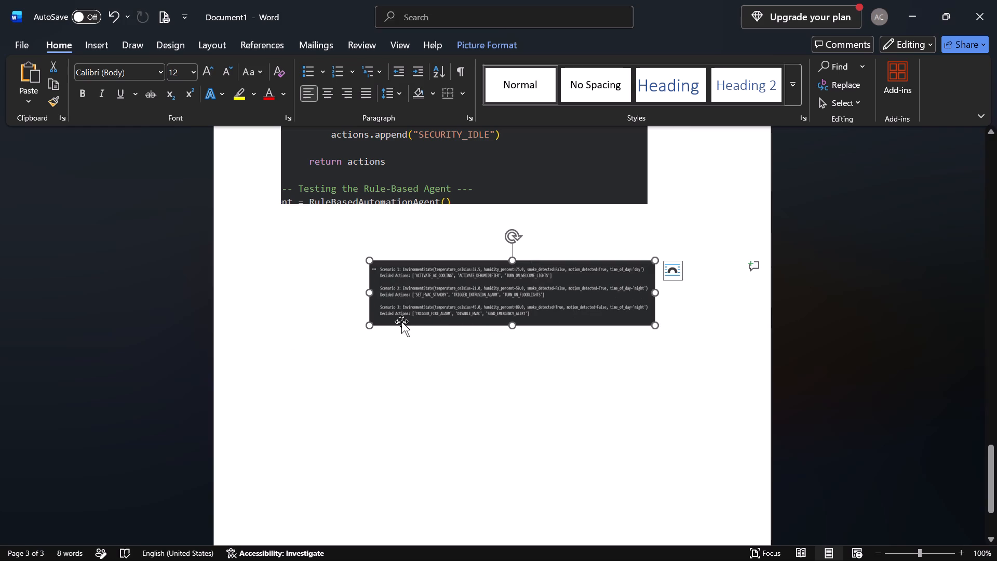
pyautogui.moveTo(509, 323); pyautogui.dragTo(530, 431)
pyautogui.moveTo(371, 346); pyautogui.dragTo(222, 344)
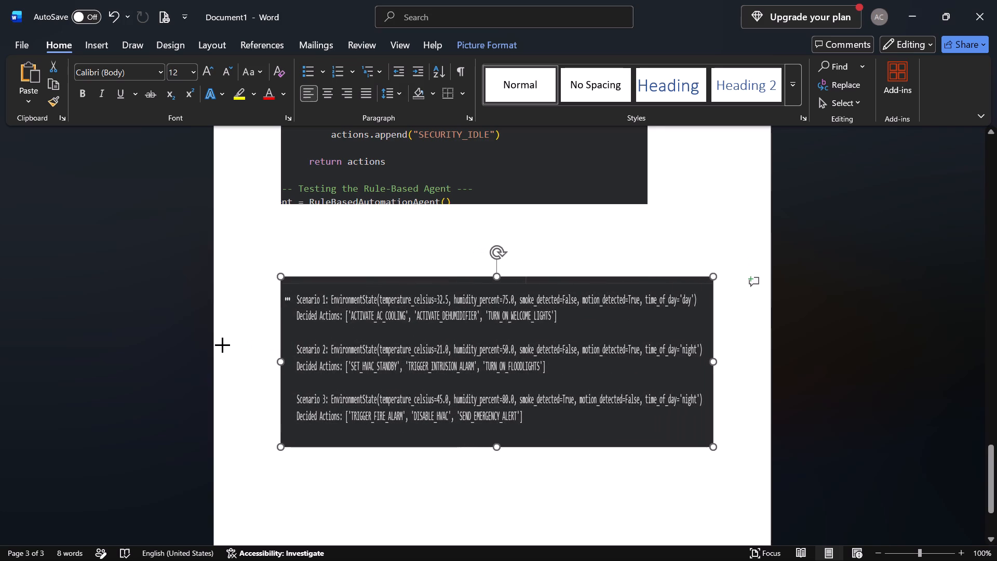
# Widen the scenario output image in Word so that it extends past the text area into the right margin.
pyautogui.moveTo(222, 344); pyautogui.dragTo(180, 347)
pyautogui.click(530, 509)
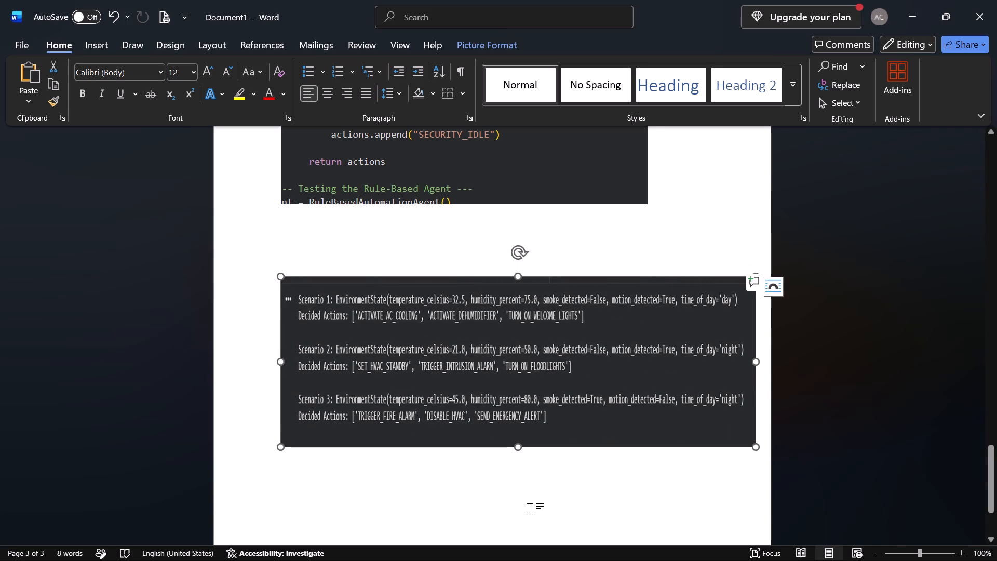
pyautogui.scroll(-4, 530, 509)
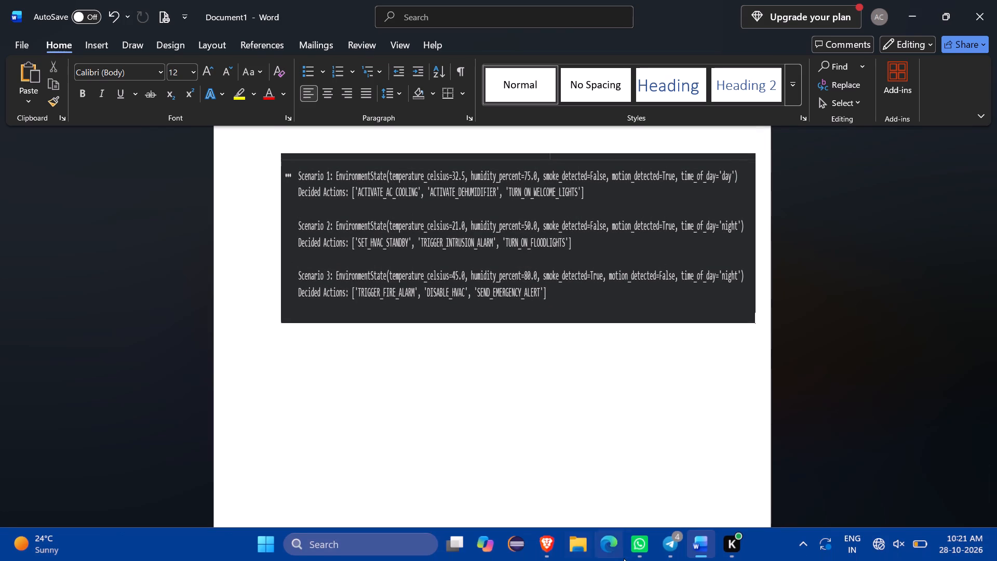
# Switch to the Colab notebook in Brave and bring the Practical 2 heading into view.
pyautogui.click(560, 544)
pyautogui.scroll(-1, 371, 418)
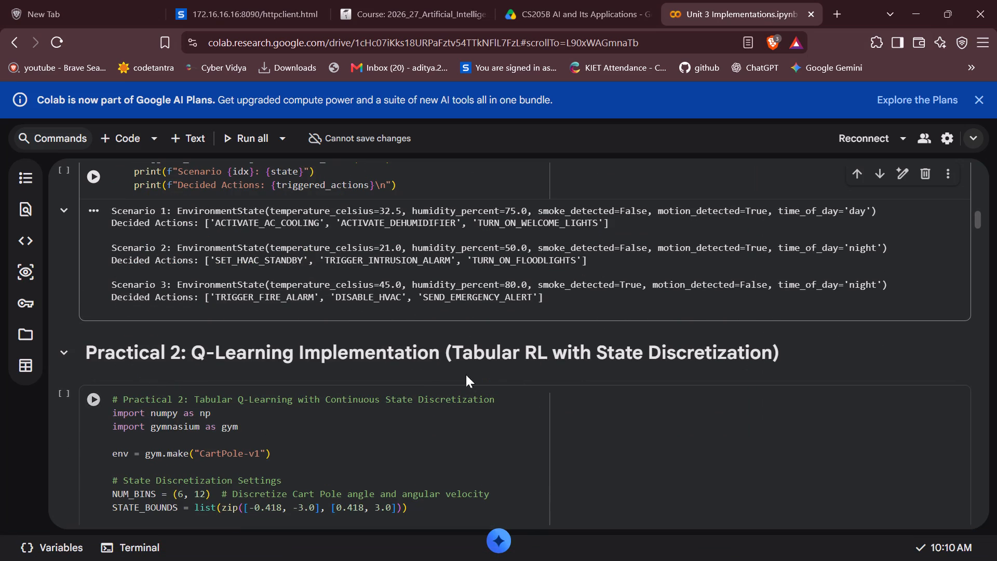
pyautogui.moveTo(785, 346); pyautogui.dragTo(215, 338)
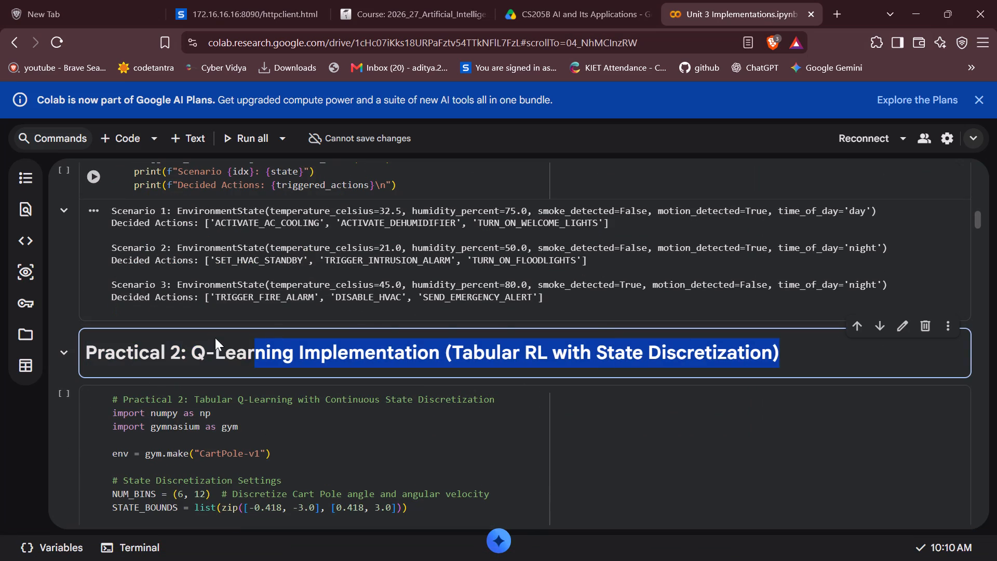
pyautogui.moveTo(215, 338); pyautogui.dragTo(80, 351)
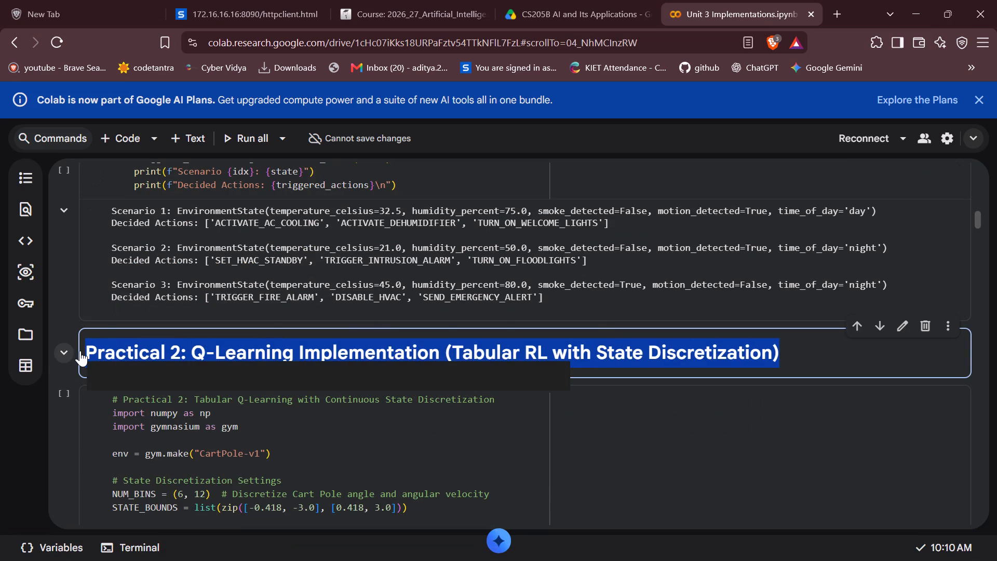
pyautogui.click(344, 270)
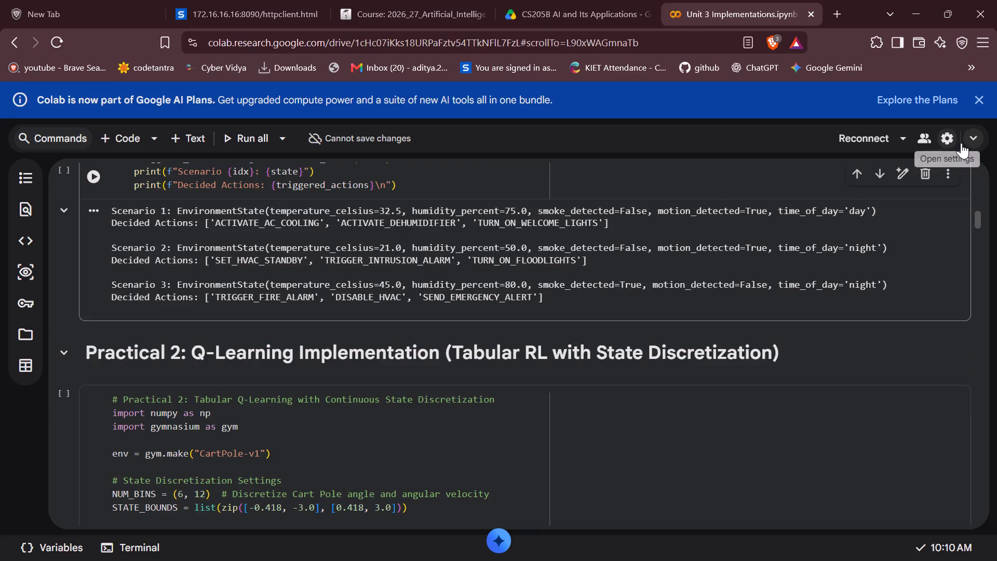
# Show the Colab notebook header and start the slideshow view from the current cell.
pyautogui.click(961, 143)
pyautogui.moveTo(961, 143); pyautogui.dragTo(973, 143)
pyautogui.click(973, 143)
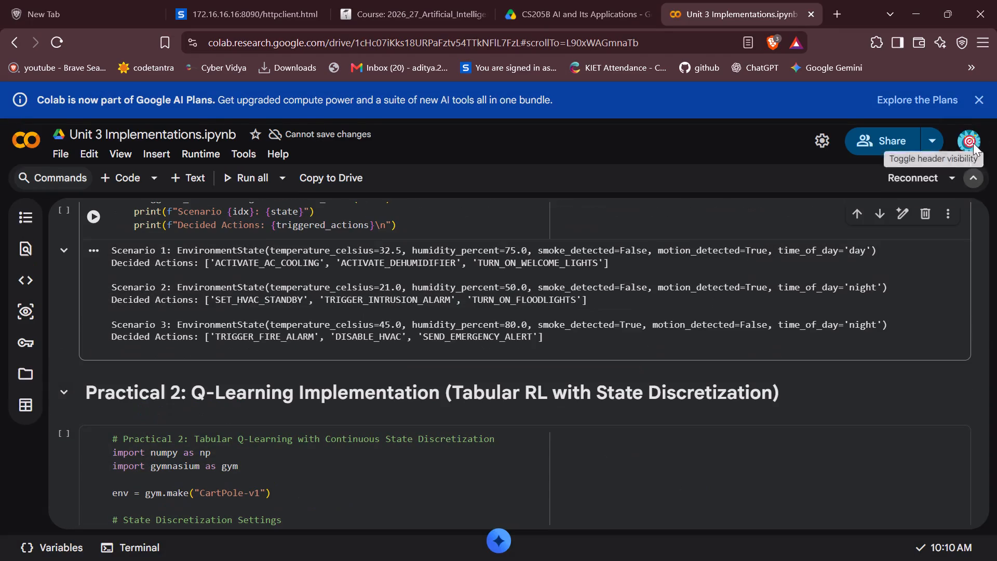
pyautogui.click(262, 185)
pyautogui.click(285, 184)
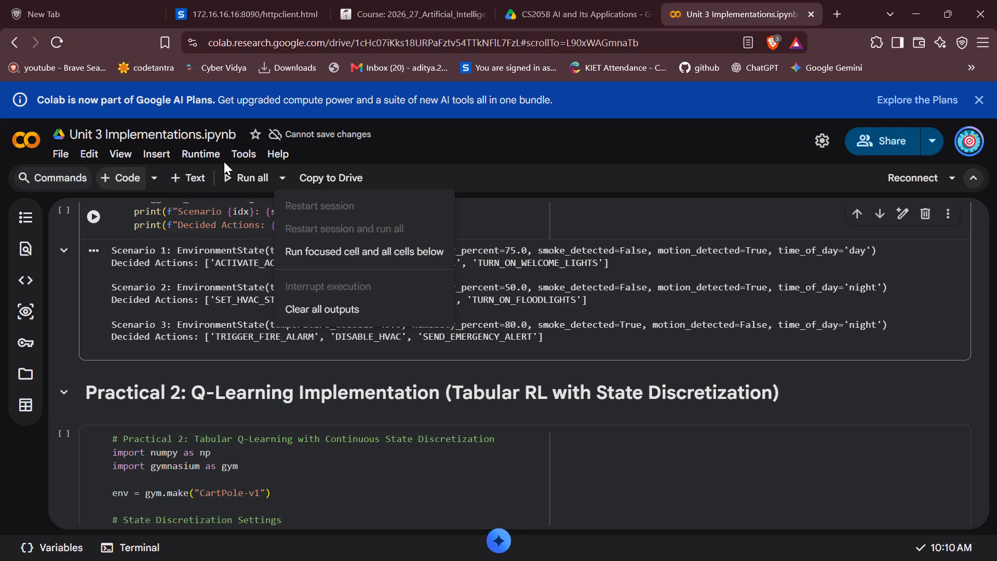
pyautogui.click(204, 158)
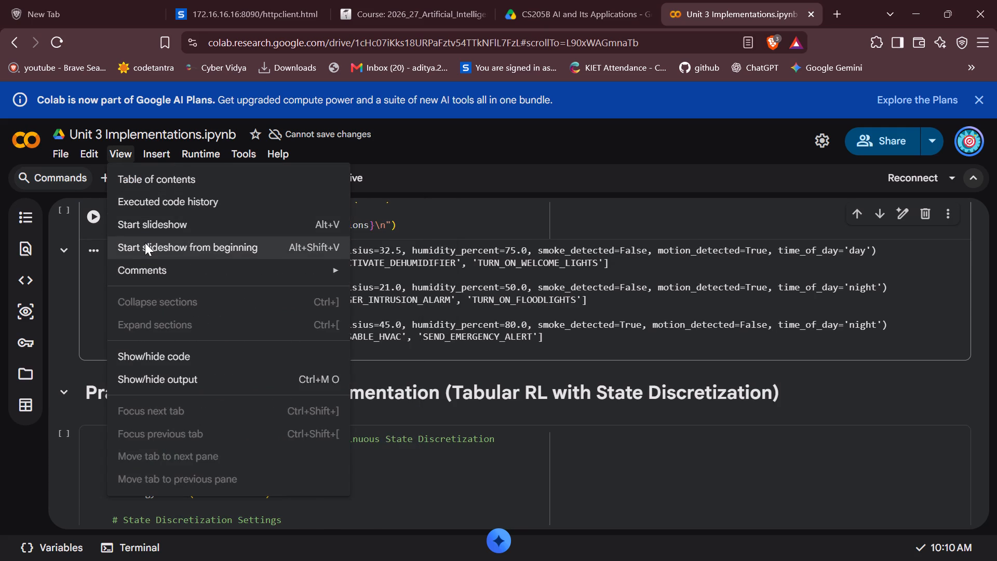
pyautogui.click(178, 233)
# Examine the Practical 1 slide's rule-based agent code and its scenario outputs.
pyautogui.scroll(-6, 235, 279)
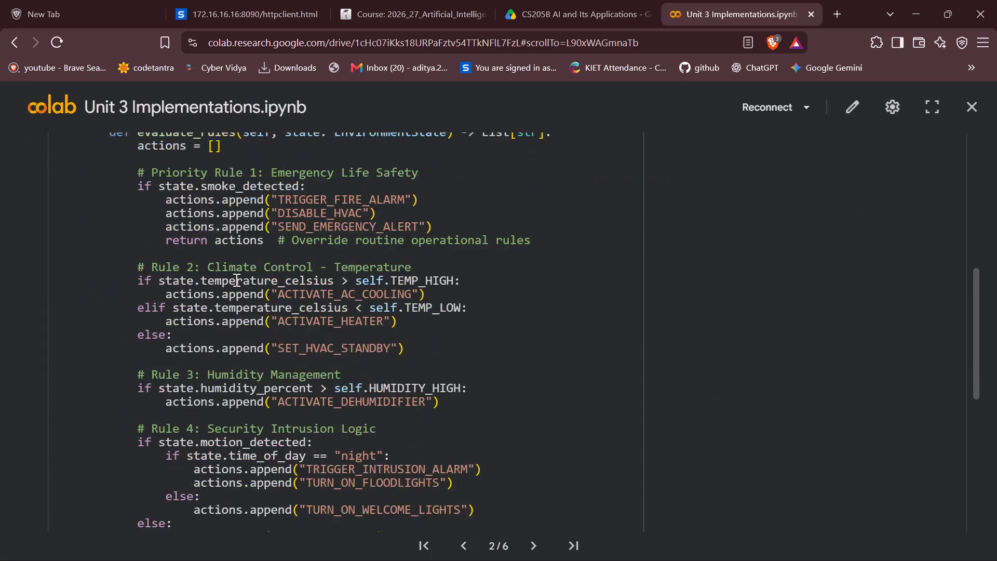
pyautogui.scroll(-6, 235, 279)
pyautogui.scroll(6, 235, 279)
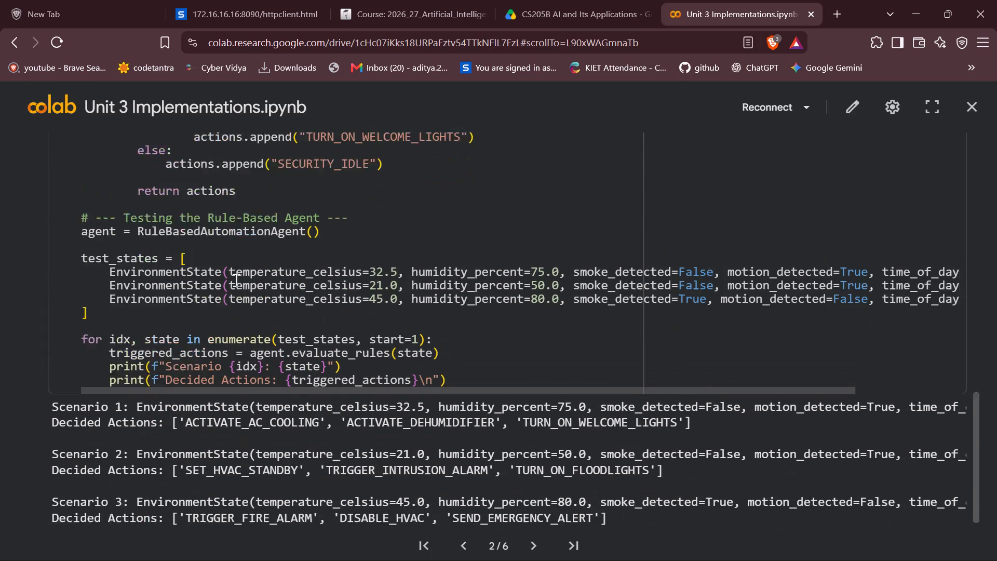
pyautogui.scroll(3, 235, 279)
pyautogui.scroll(-5, 235, 279)
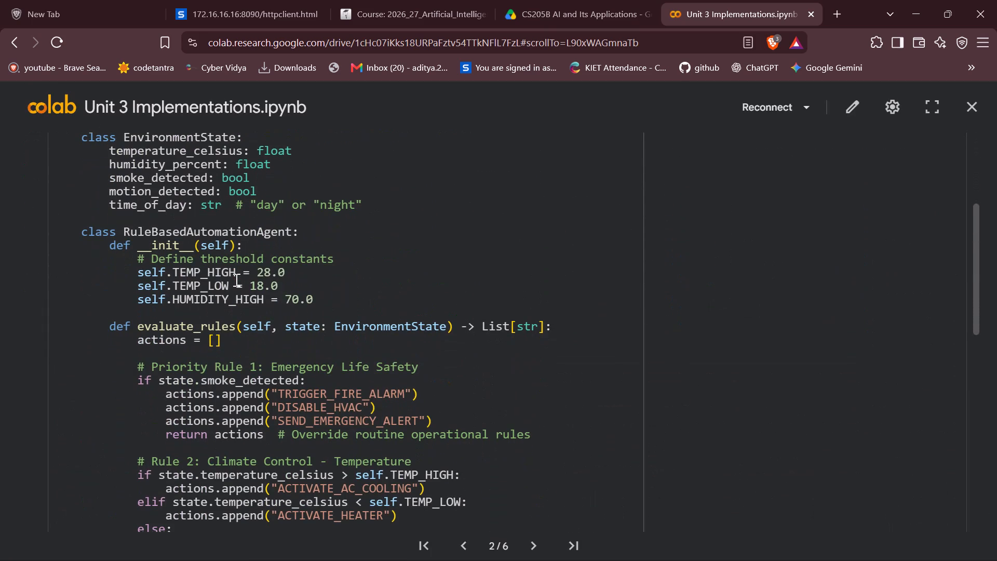
pyautogui.scroll(-8, 235, 279)
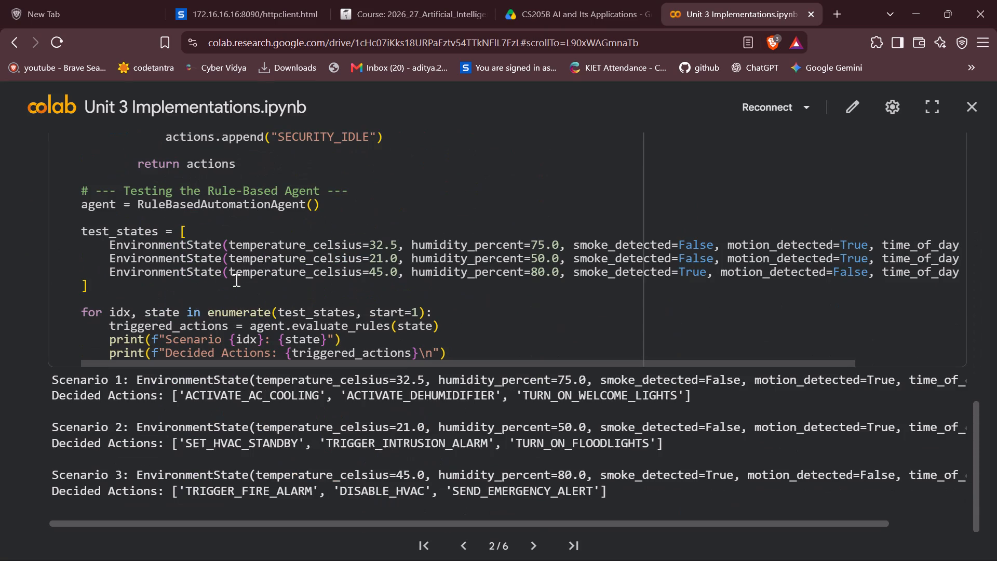
# Go to the Practical 2 slide and snip its code from "# Practical 2" through the "q_table = np.zeros" line.
pyautogui.click(533, 542)
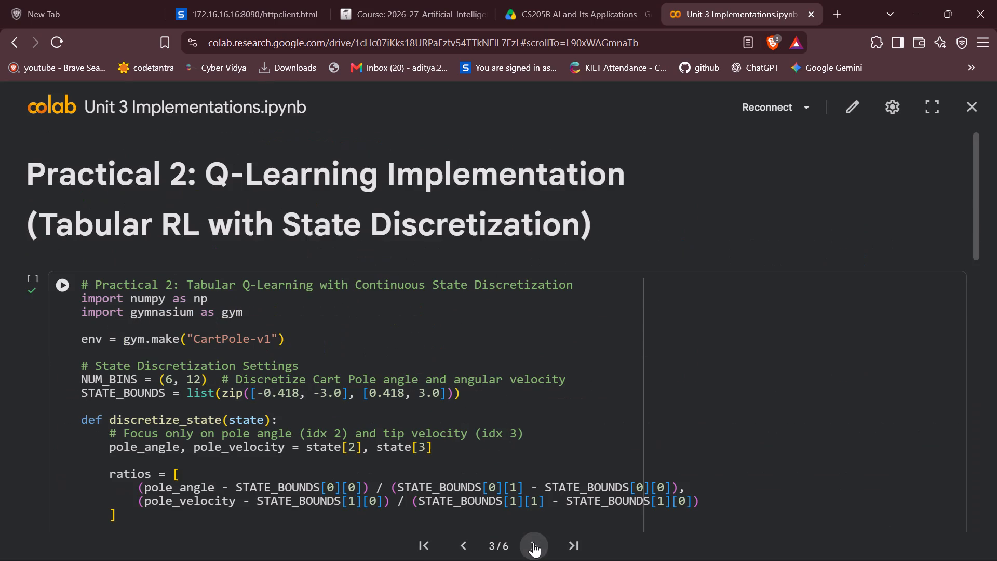
pyautogui.scroll(-7, 422, 410)
pyautogui.scroll(10, 422, 410)
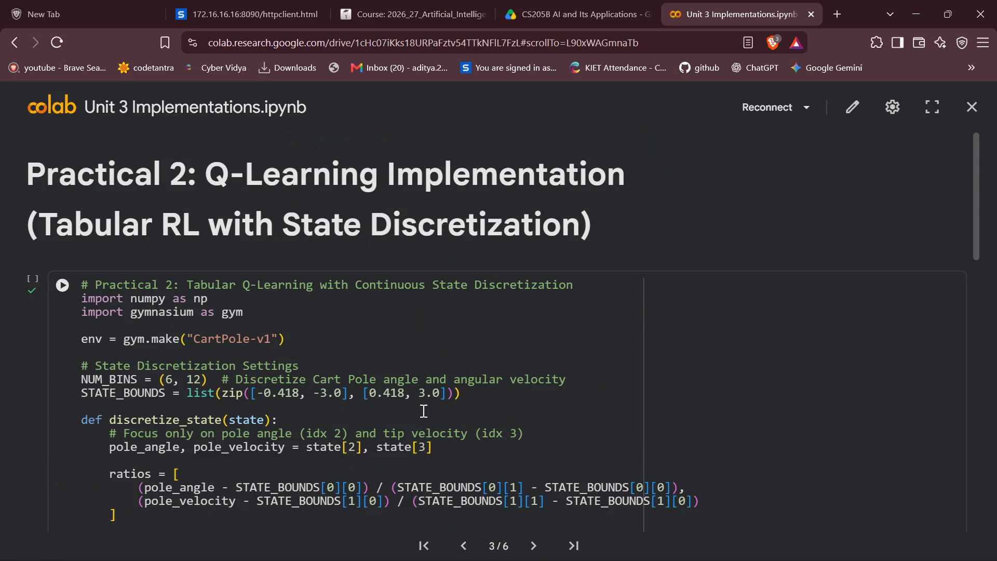
pyautogui.scroll(-1, 422, 410)
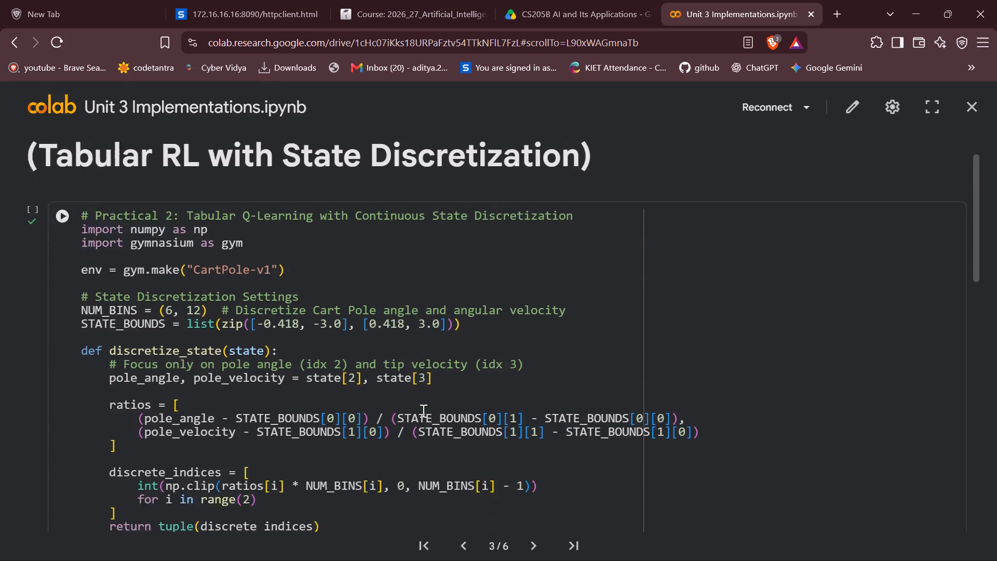
pyautogui.scroll(-2, 422, 410)
pyautogui.press('Print')
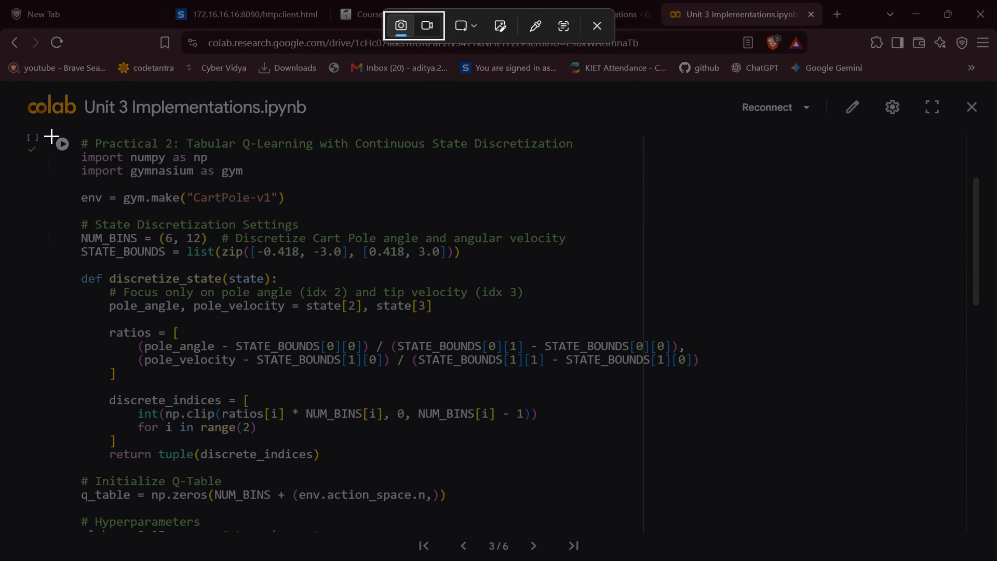
pyautogui.moveTo(51, 136); pyautogui.dragTo(457, 560)
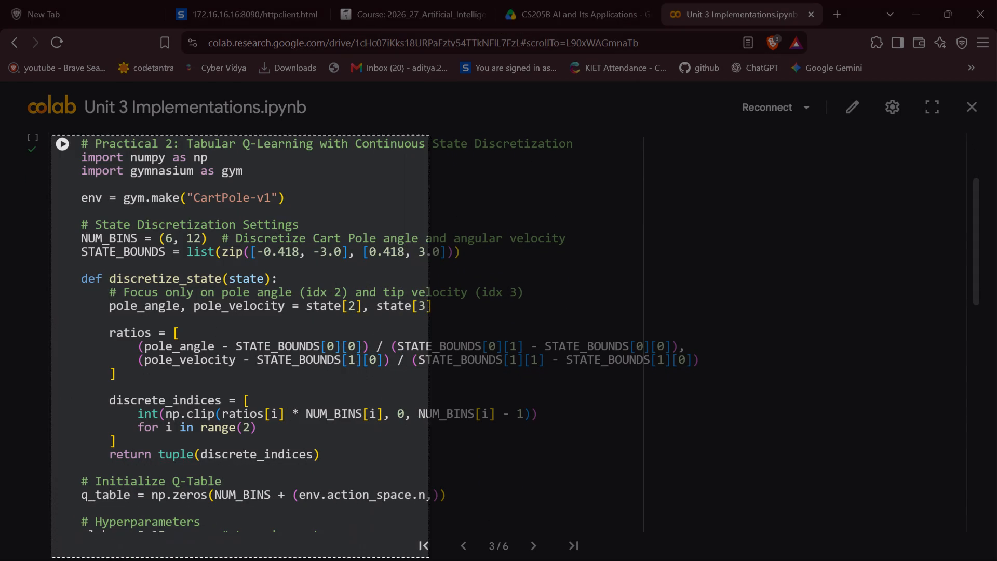
pyautogui.moveTo(457, 560); pyautogui.dragTo(679, 523)
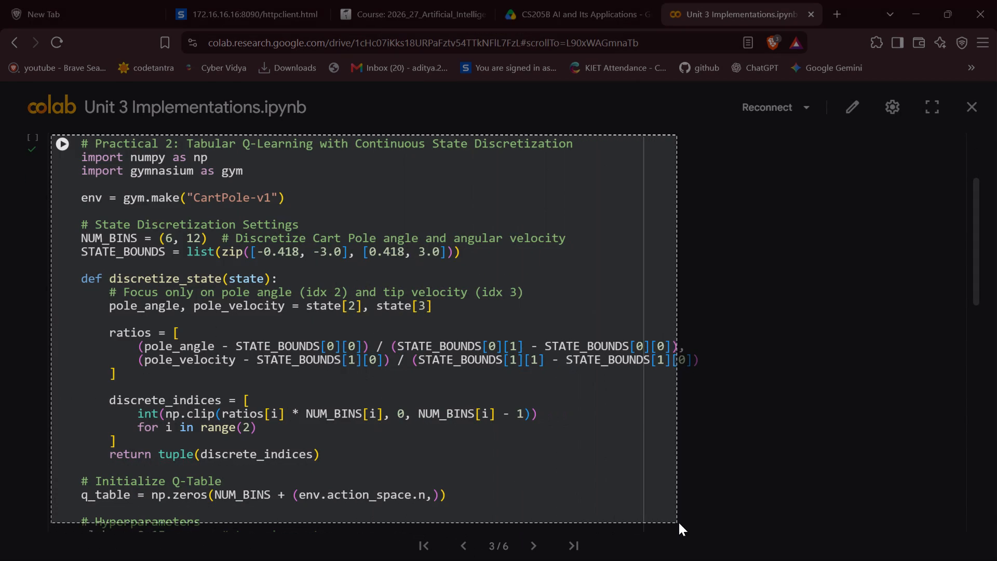
pyautogui.moveTo(679, 523); pyautogui.dragTo(704, 517)
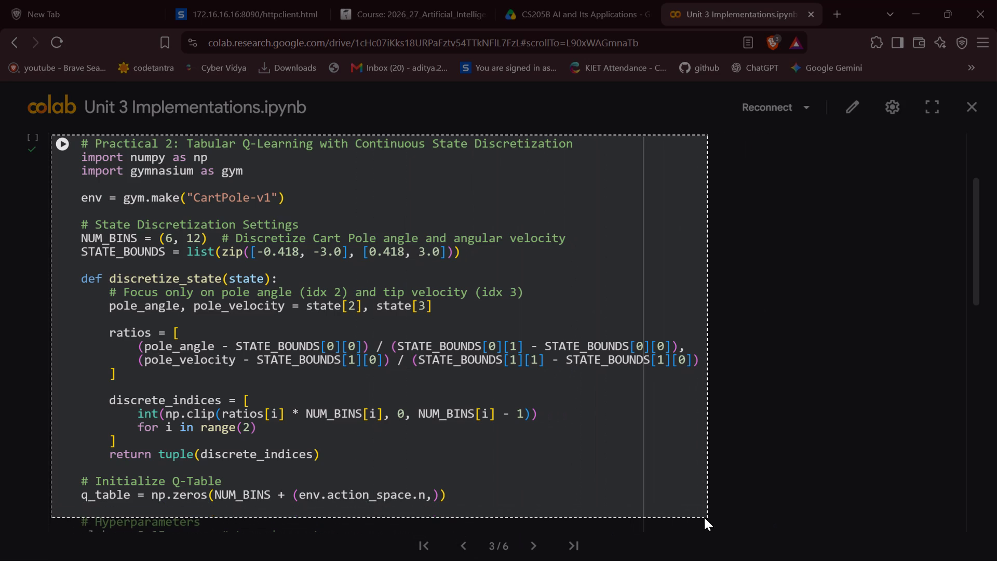
pyautogui.moveTo(704, 517); pyautogui.dragTo(710, 504)
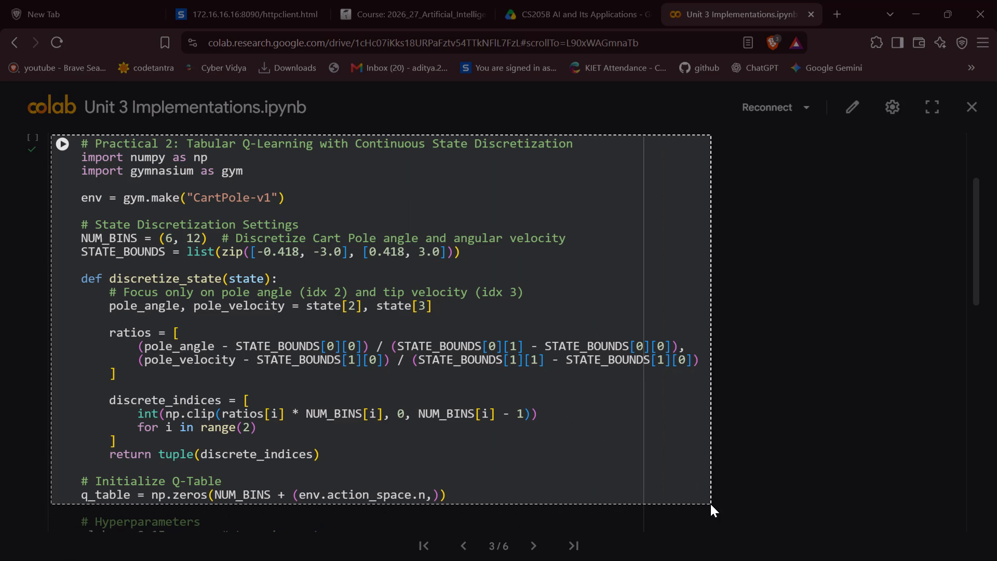
pyautogui.moveTo(710, 504); pyautogui.dragTo(706, 506)
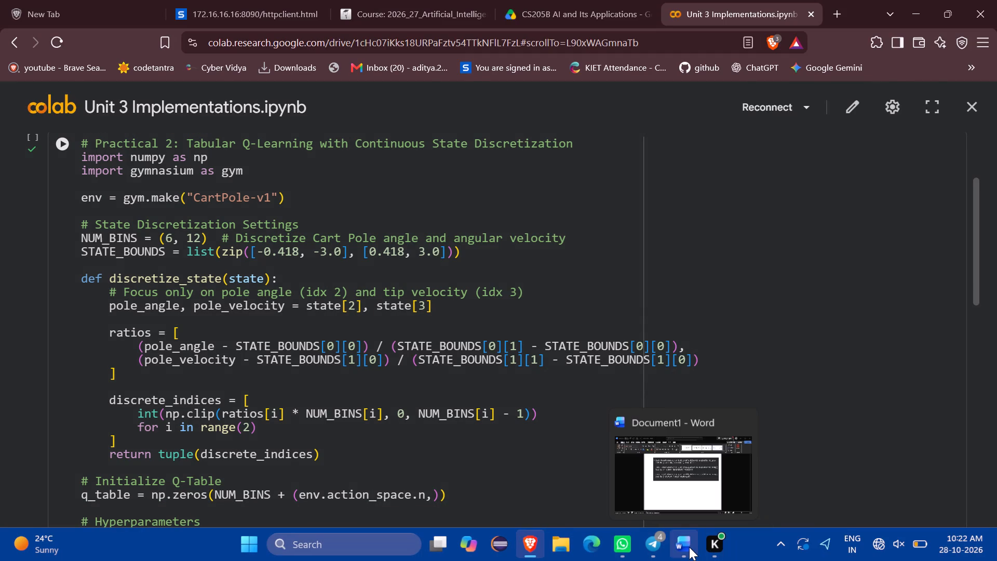
# Copy "Practical 2: Tabular Q-Learning with Continuous State Discretization" from the code's first comment and paste it below the scenario output image in Word.
pyautogui.click(689, 547)
pyautogui.click(419, 389)
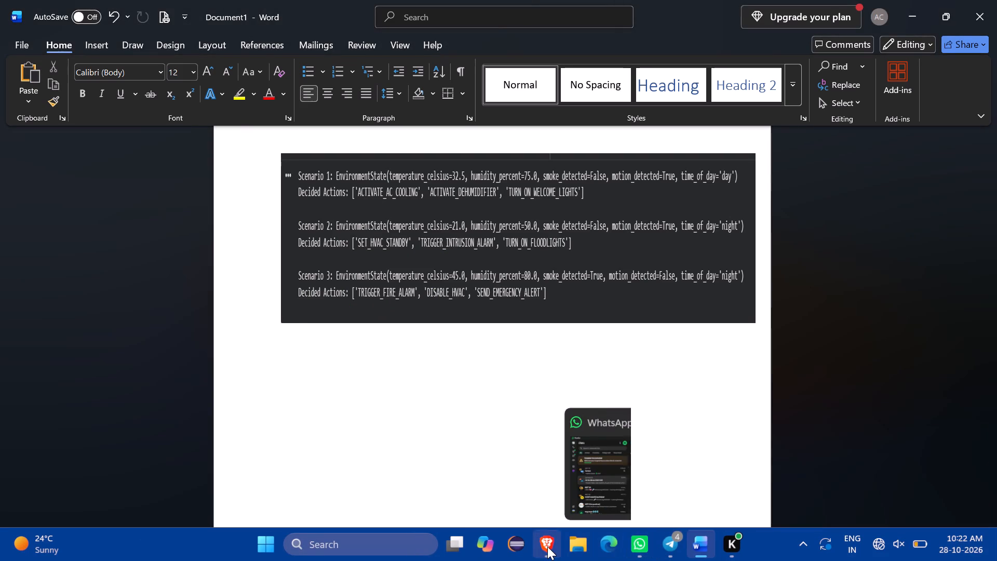
pyautogui.click(534, 482)
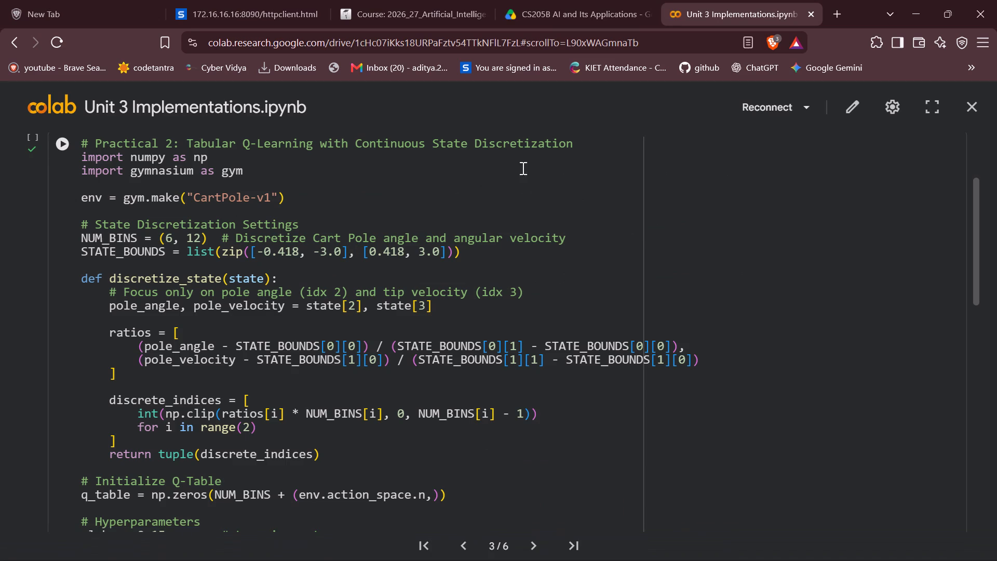
pyautogui.moveTo(574, 144); pyautogui.dragTo(98, 154)
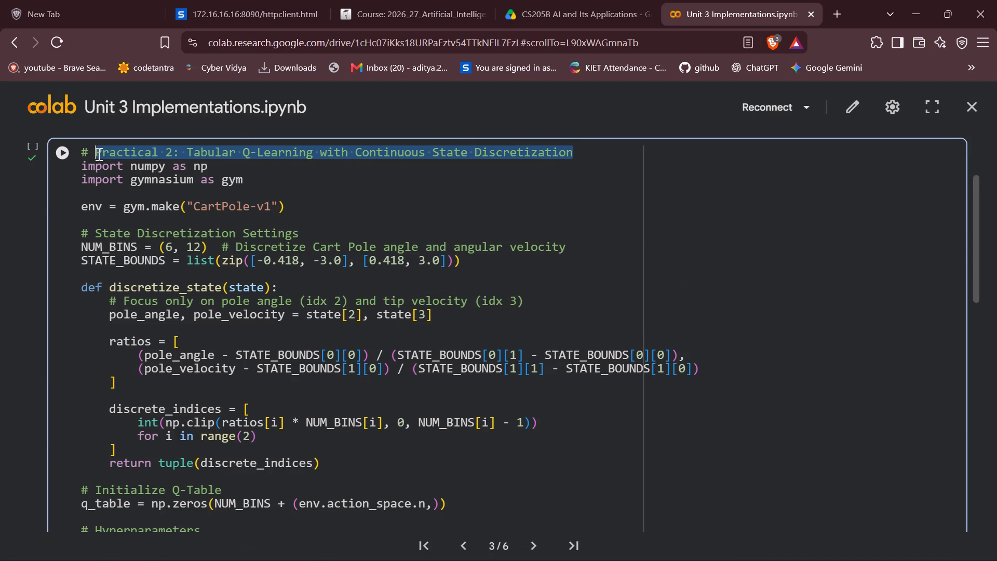
pyautogui.moveTo(98, 154); pyautogui.dragTo(97, 154)
pyautogui.hotkey('ctrl', 'c')
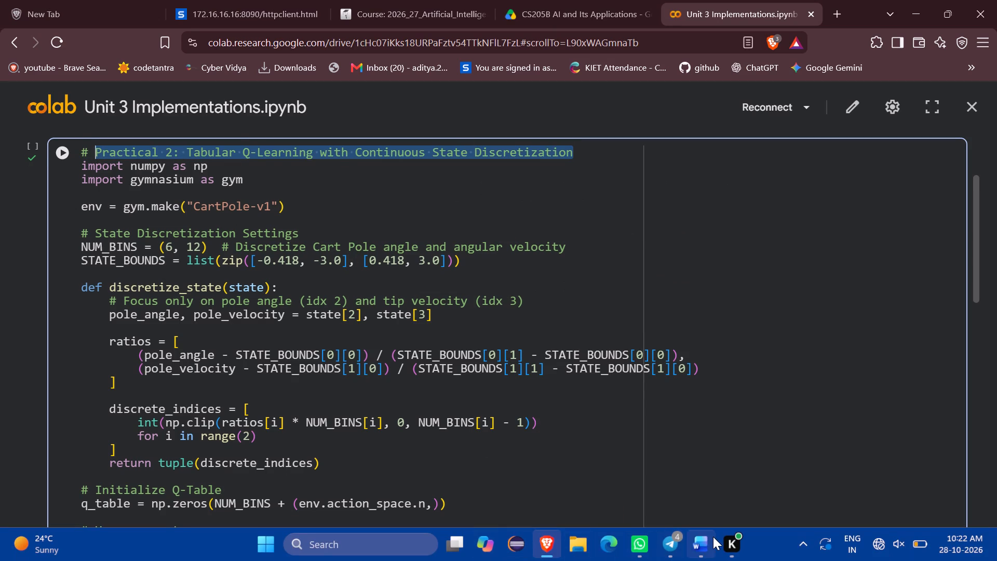
pyautogui.click(713, 537)
pyautogui.doubleClick(339, 360)
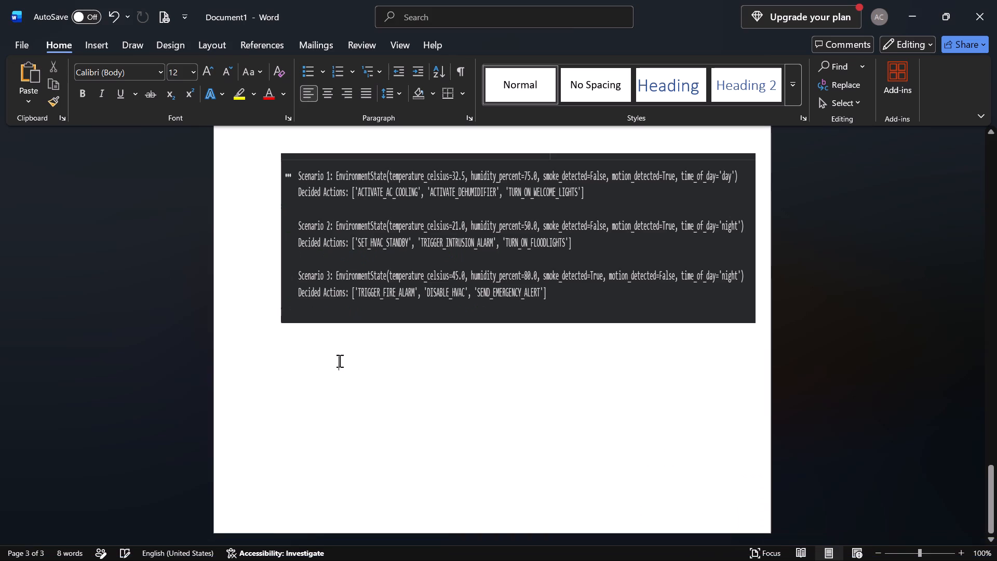
pyautogui.press('Return')
pyautogui.hotkey('ctrl', 'v')
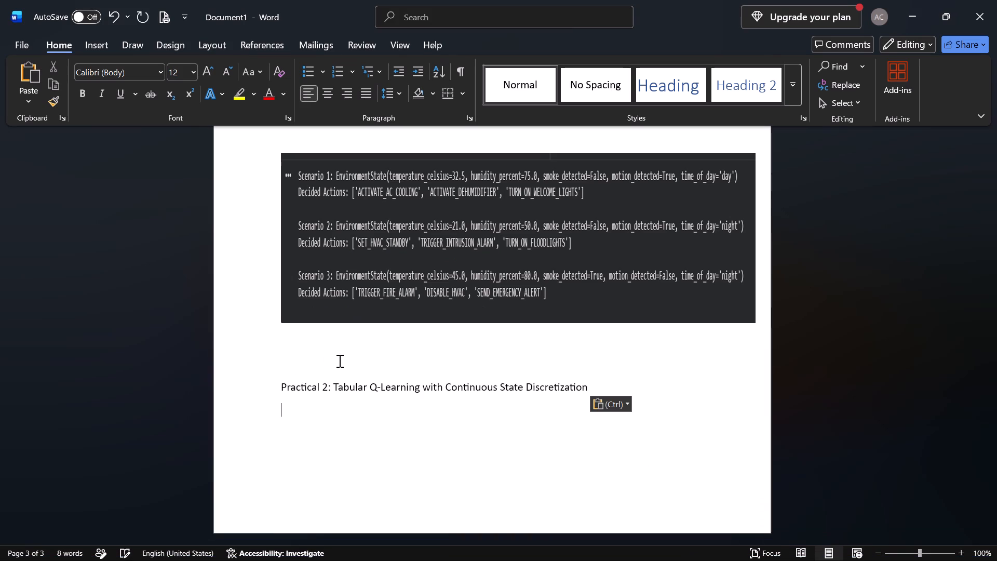
# Insert the snipped Practical 2 code image from the clipboard history below the Practical 2 title.
pyautogui.press('super+v')
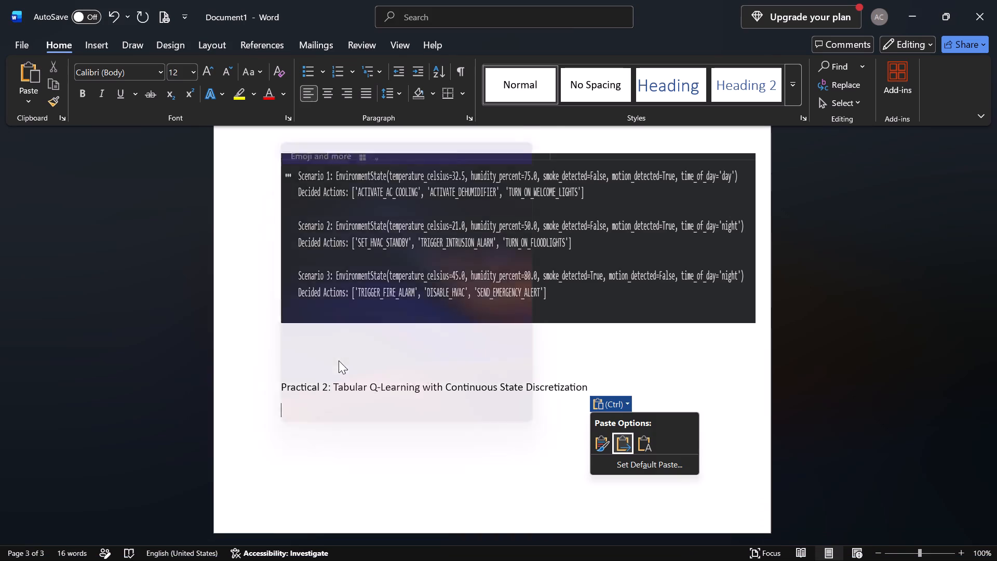
pyautogui.click(383, 294)
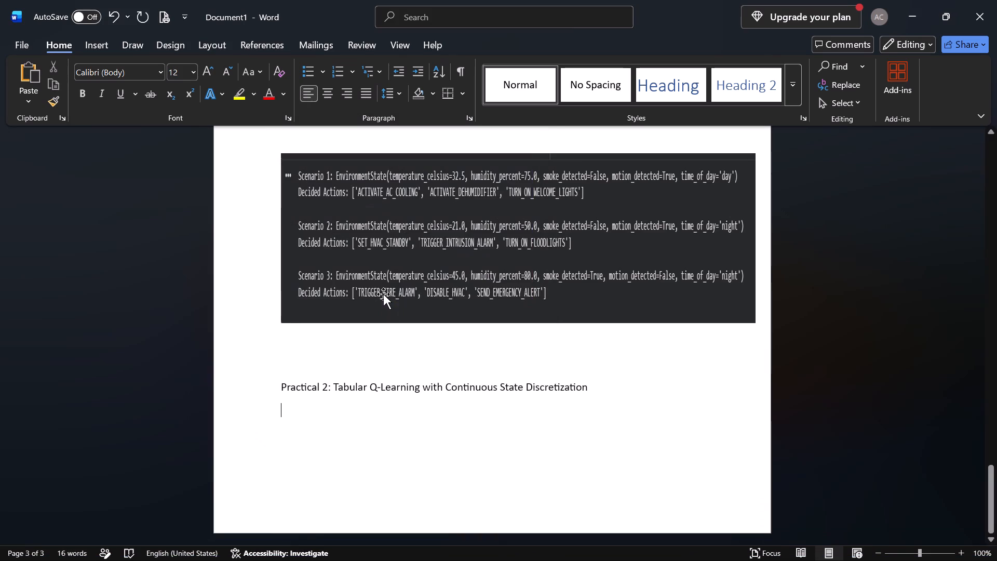
pyautogui.hotkey('ctrl', 'v')
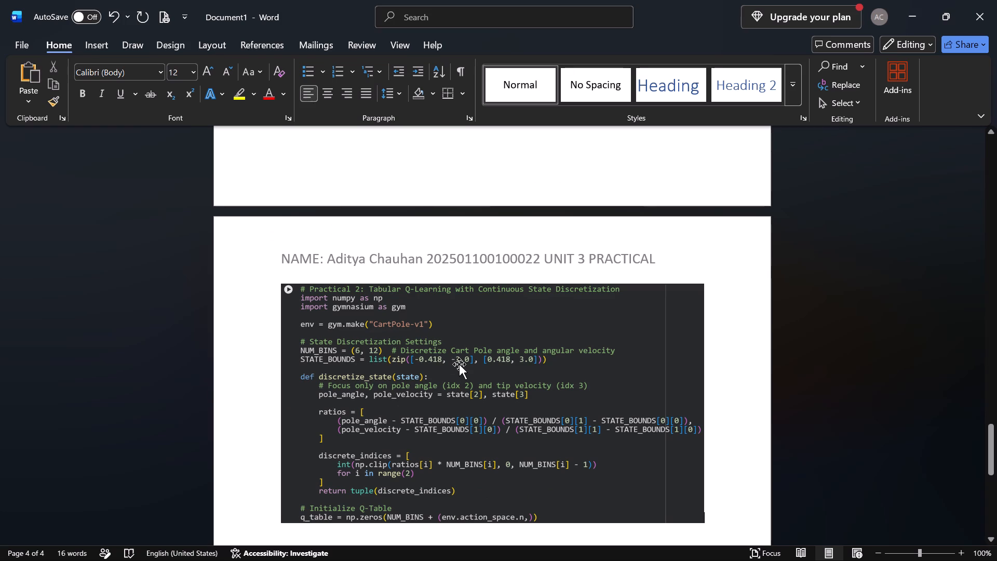
pyautogui.scroll(3, 459, 364)
pyautogui.scroll(-1, 459, 364)
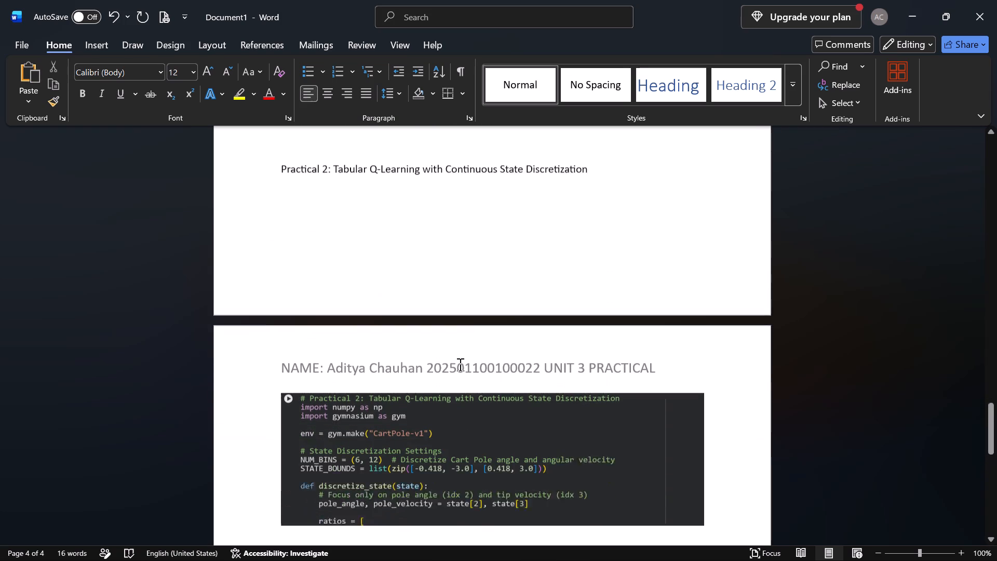
pyautogui.scroll(-4, 459, 364)
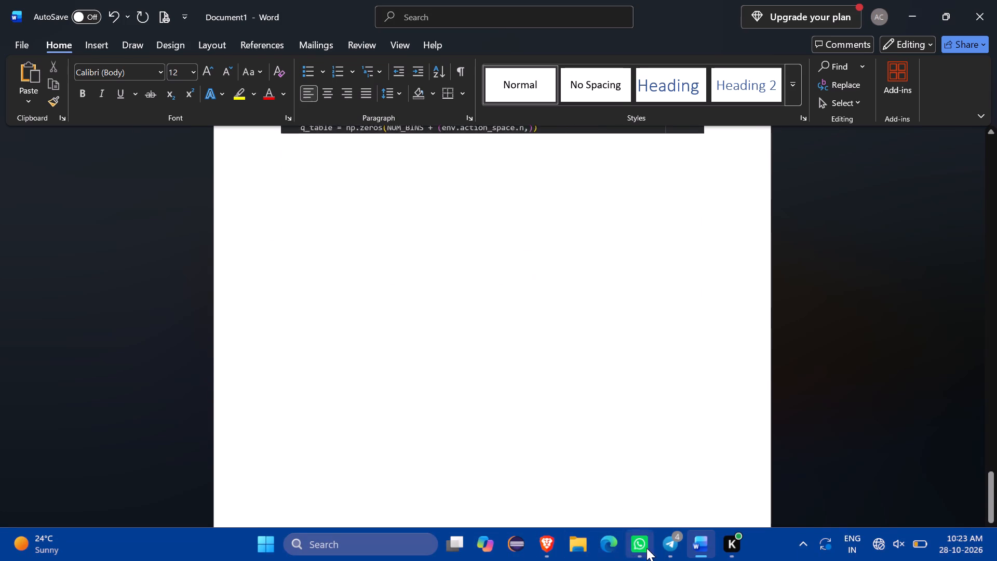
# Switch to the Colab notebook and snip the Practical 2 code from "# Initialize Q-Table" through "total_reward += reward".
pyautogui.click(542, 475)
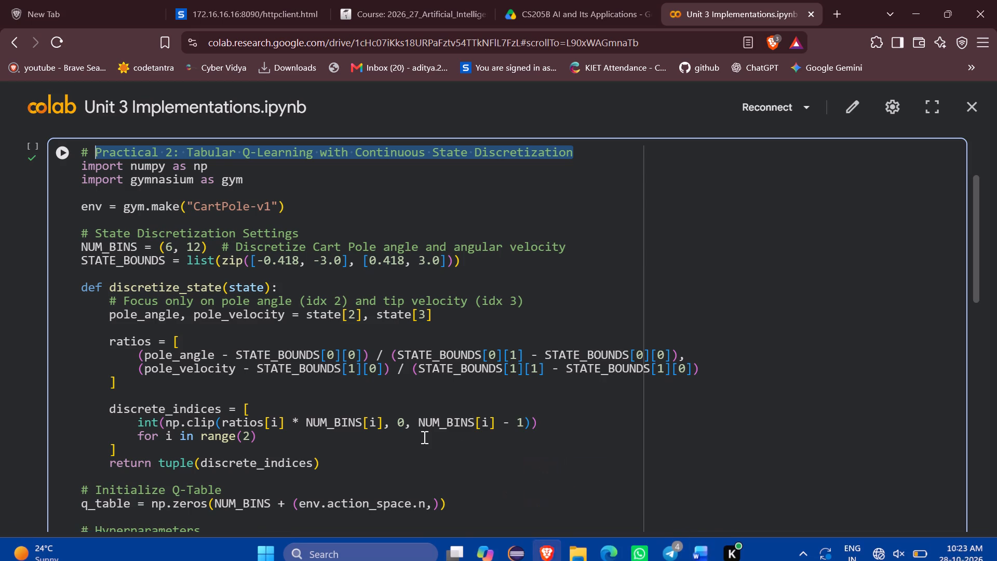
pyautogui.scroll(-6, 423, 437)
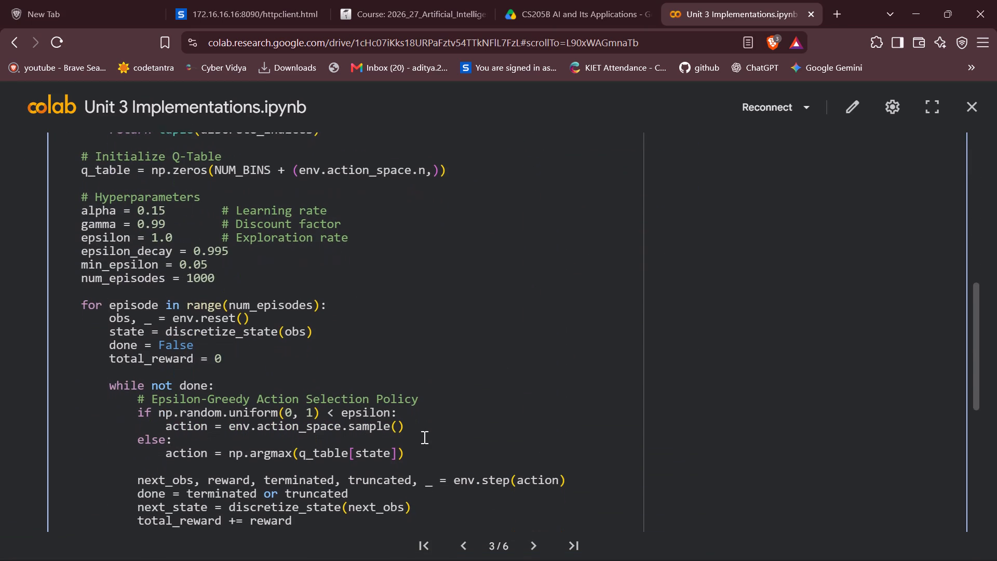
pyautogui.scroll(-1, 423, 437)
pyautogui.press('Print')
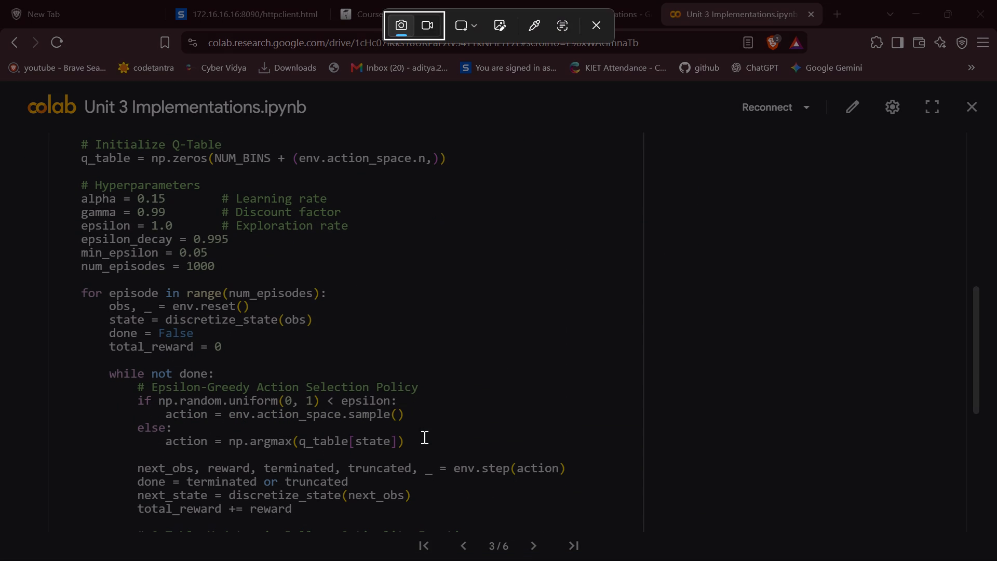
pyautogui.moveTo(55, 129); pyautogui.dragTo(55, 250)
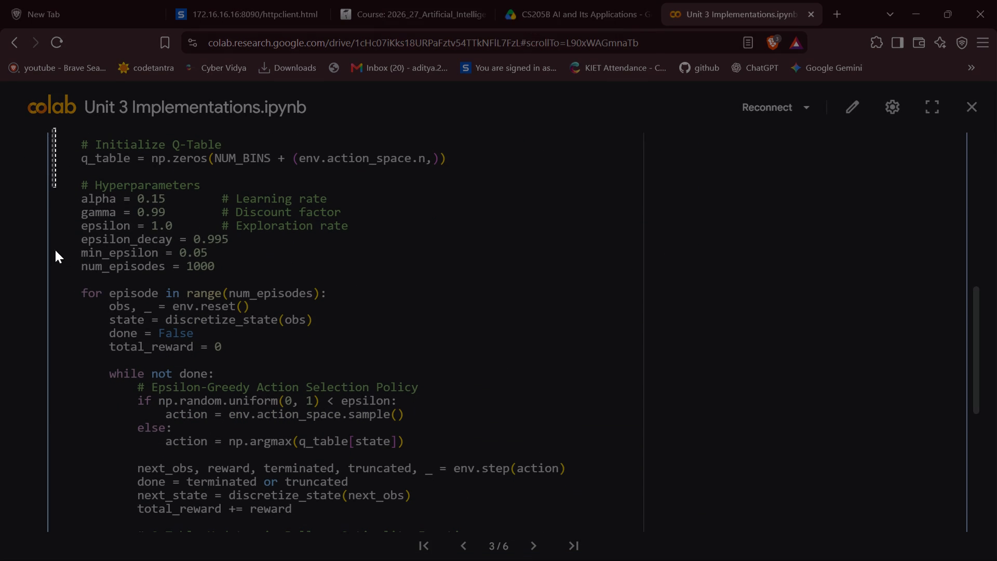
pyautogui.moveTo(55, 250); pyautogui.dragTo(477, 538)
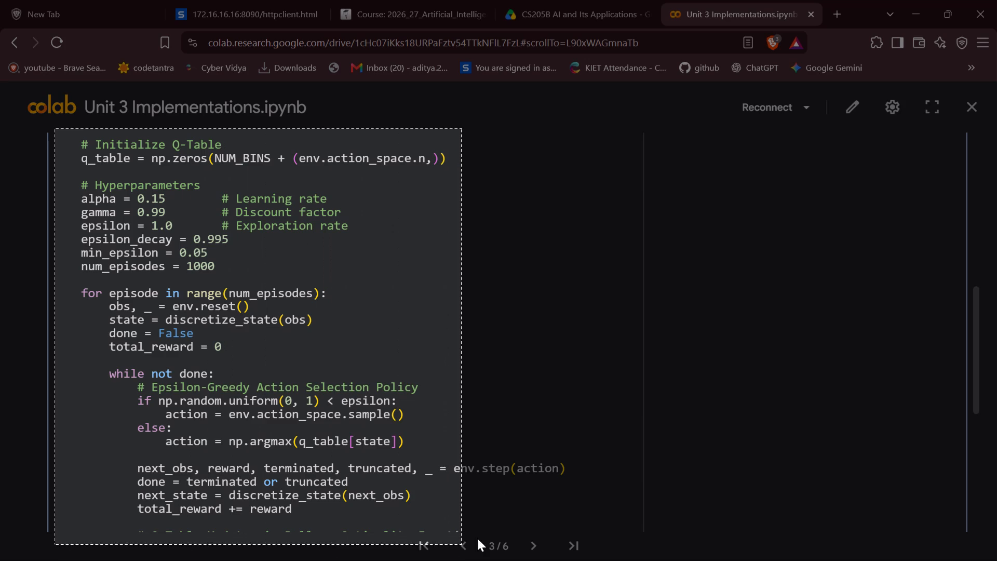
pyautogui.moveTo(477, 538); pyautogui.dragTo(611, 512)
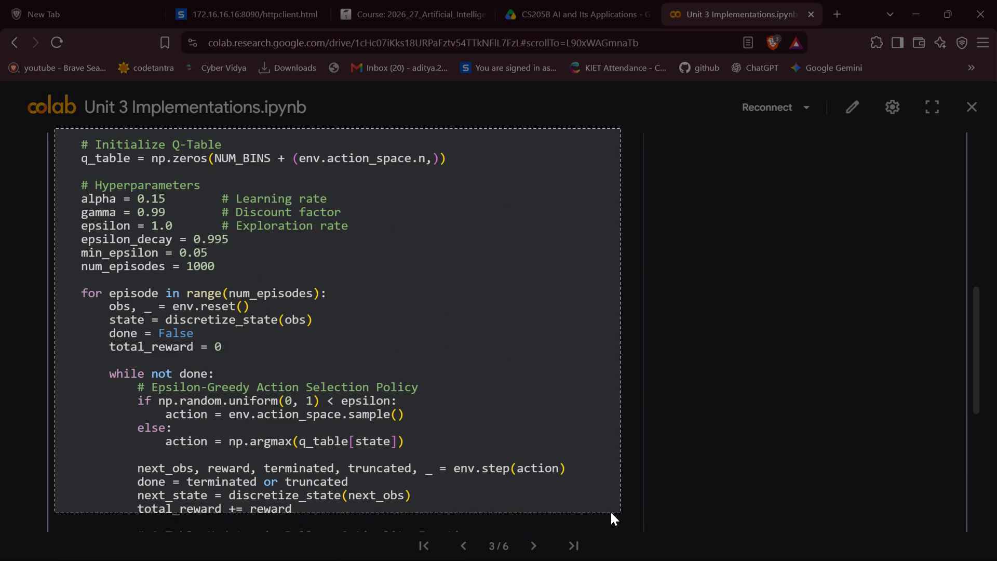
pyautogui.moveTo(611, 512); pyautogui.dragTo(601, 530)
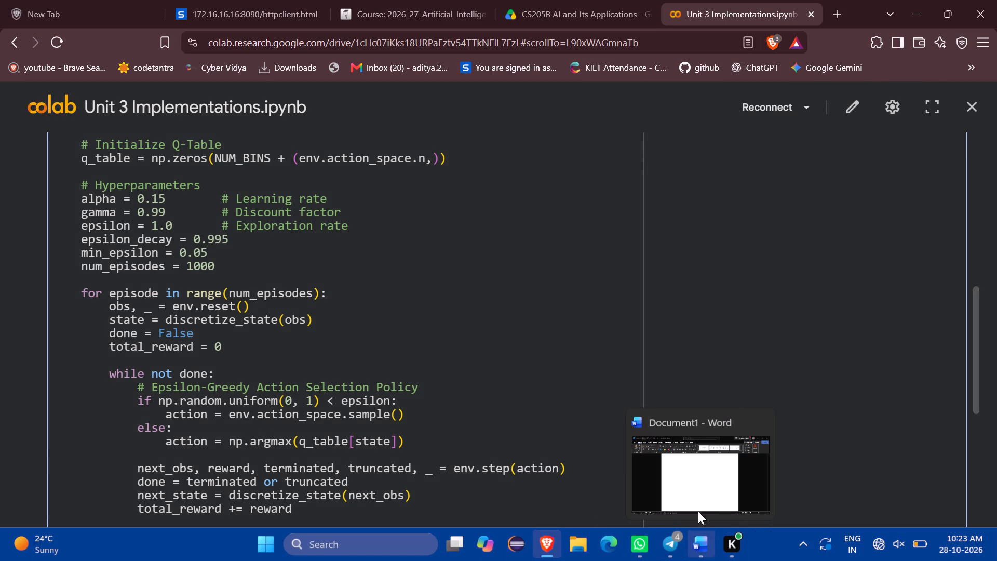
# Paste the snipped hyperparameters and training-loop code image in Word below the first Practical 2 code image.
pyautogui.click(698, 495)
pyautogui.click(348, 201)
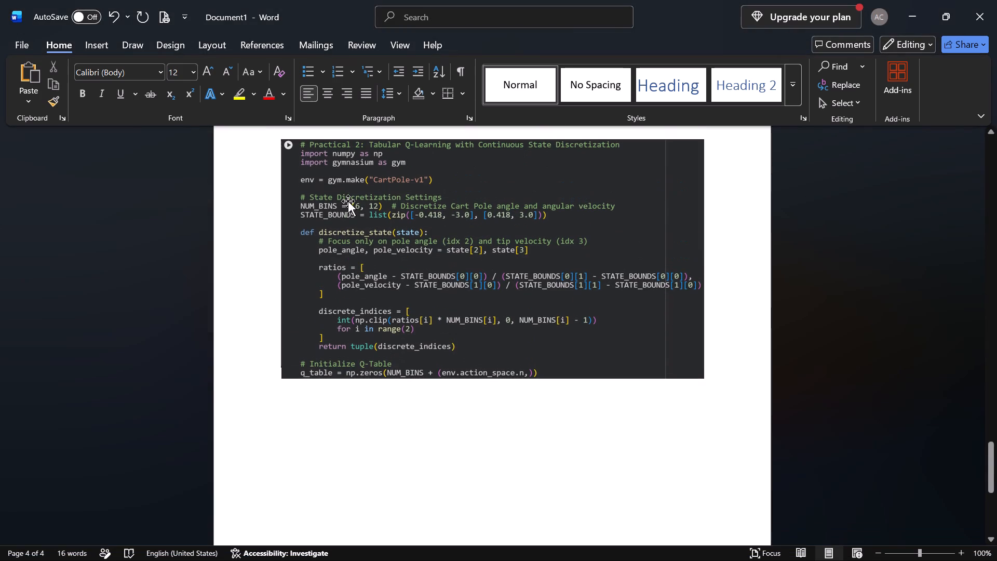
pyautogui.doubleClick(345, 436)
pyautogui.hotkey('ctrl', 'v')
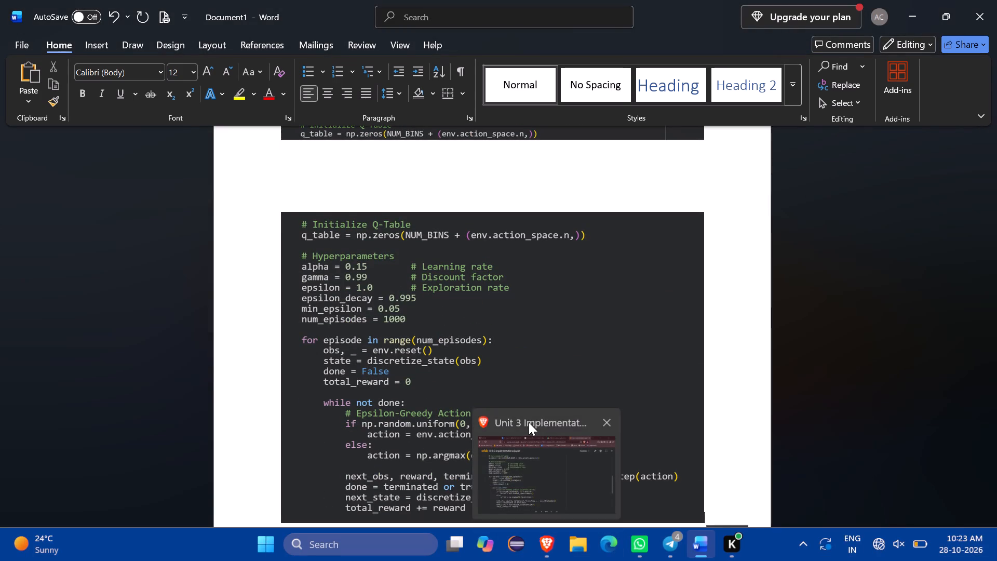
# Return to the Colab notebook and snip the rest of the Practical 2 code from "while not done:" through "env.close()".
pyautogui.click(529, 422)
pyautogui.scroll(-4, 342, 366)
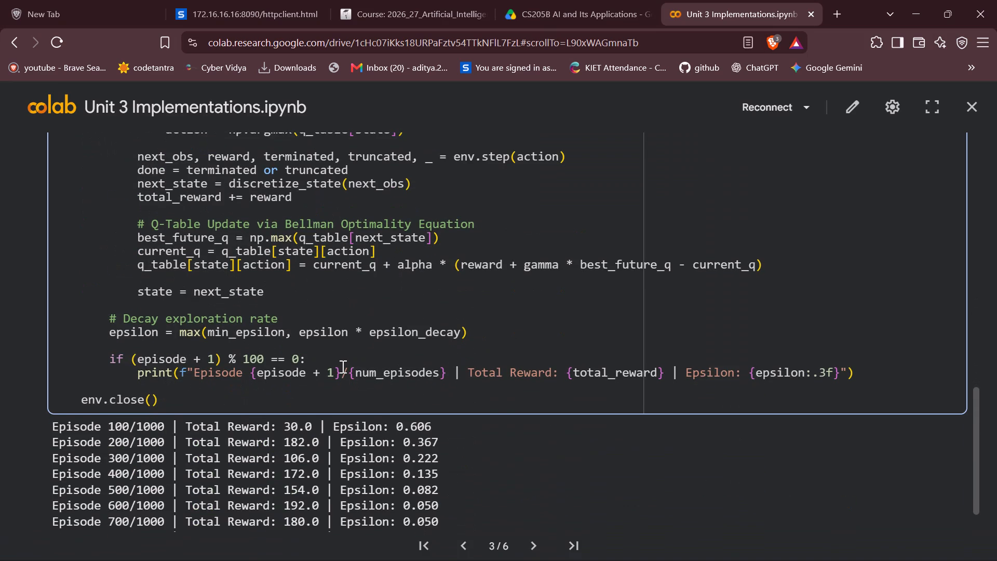
pyautogui.scroll(1, 342, 366)
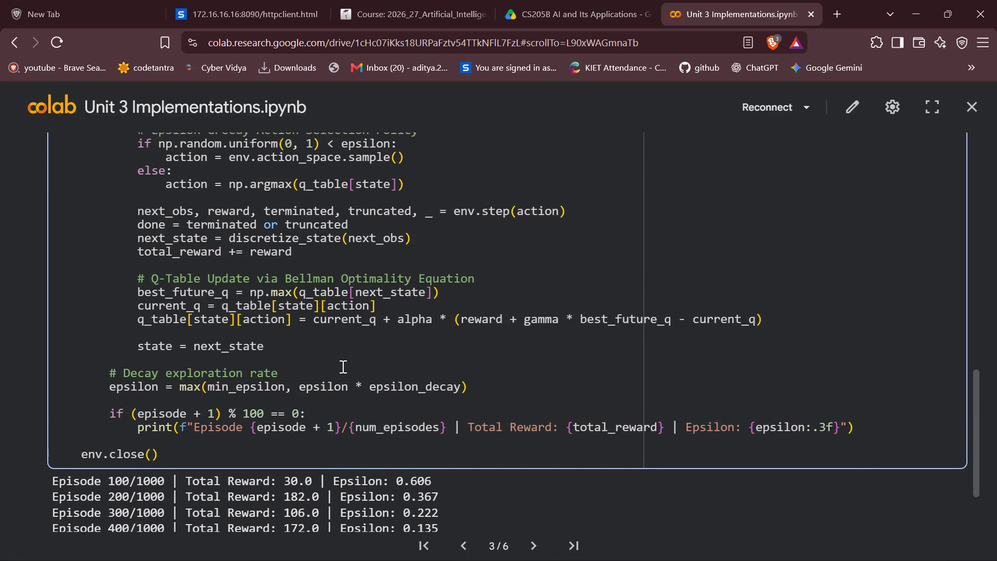
pyautogui.scroll(1, 342, 366)
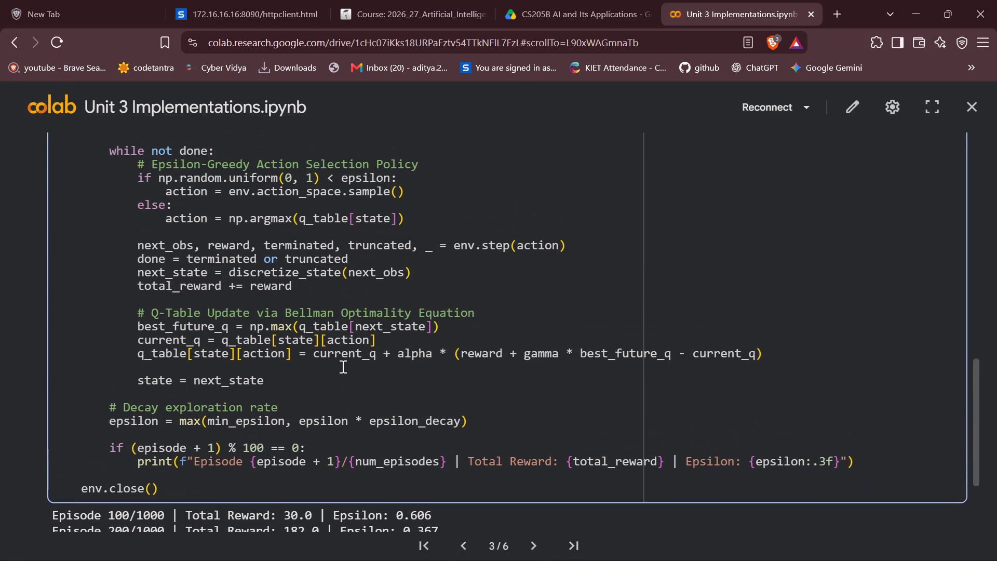
pyautogui.press('Print')
pyautogui.moveTo(56, 139); pyautogui.dragTo(63, 213)
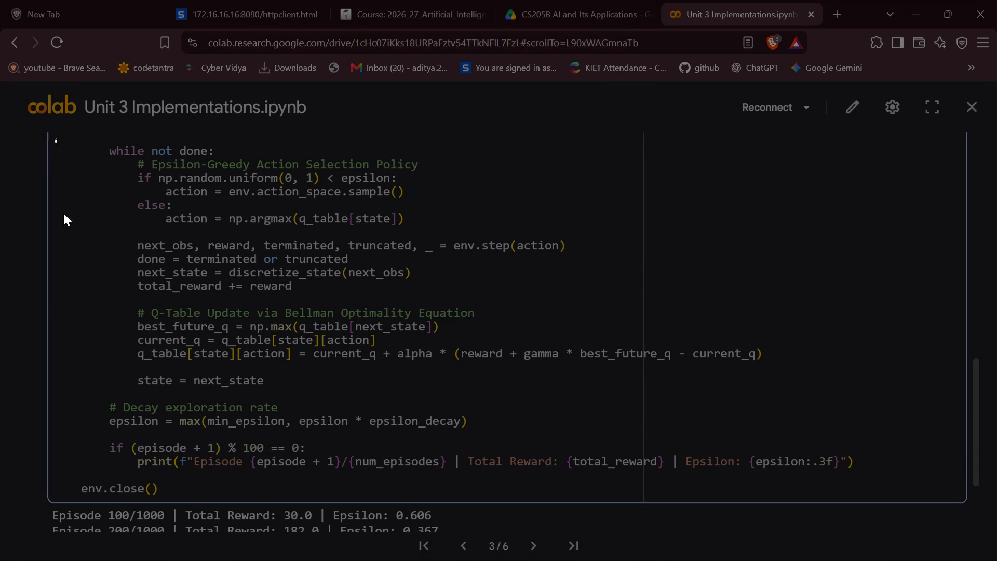
pyautogui.moveTo(63, 213); pyautogui.dragTo(543, 487)
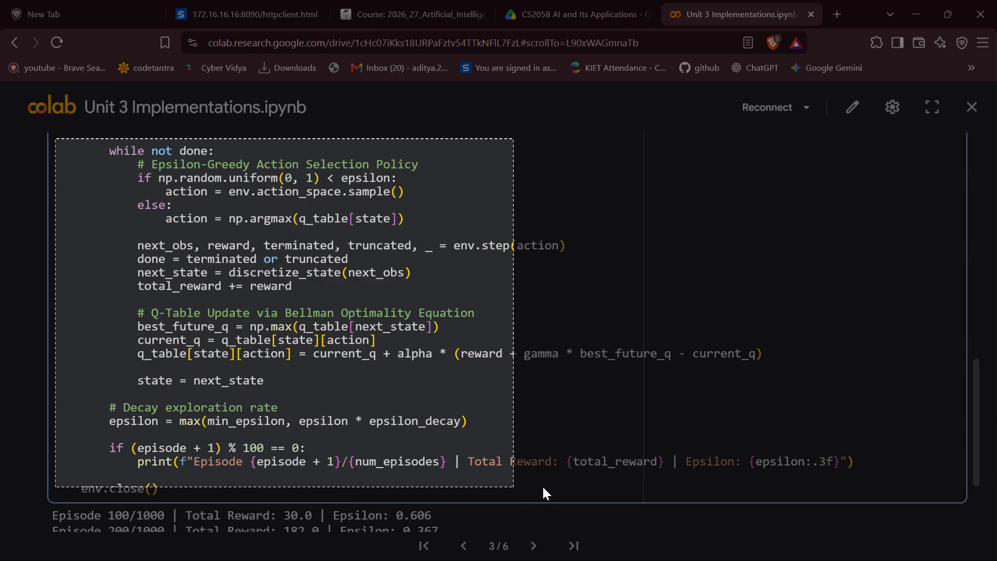
pyautogui.moveTo(543, 487); pyautogui.dragTo(685, 487)
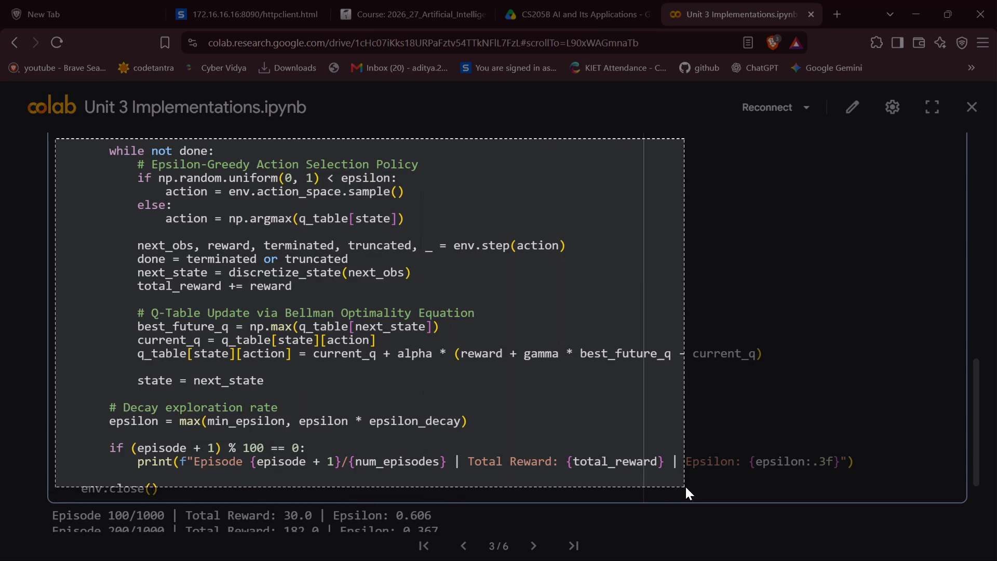
pyautogui.moveTo(685, 487); pyautogui.dragTo(901, 498)
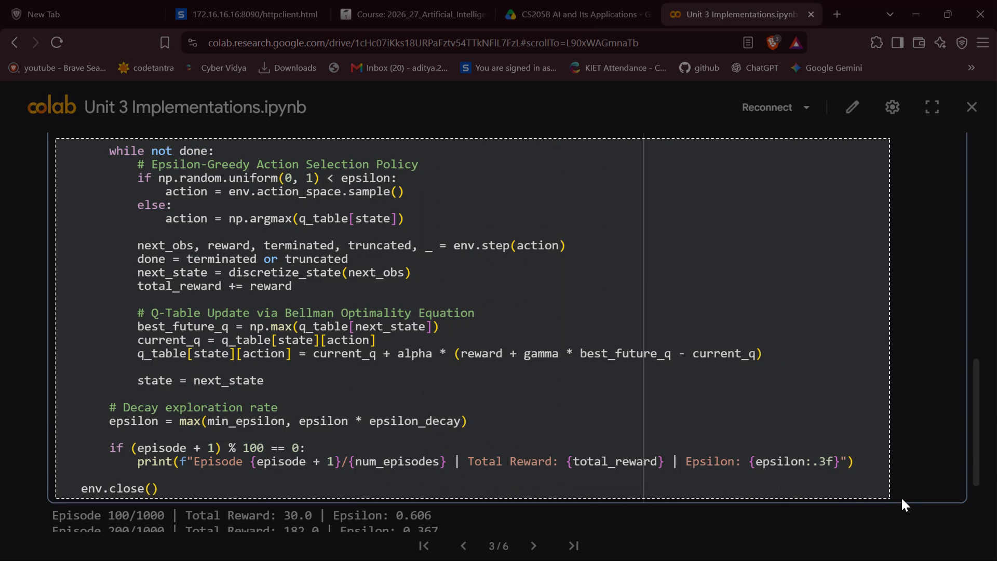
pyautogui.moveTo(901, 498); pyautogui.dragTo(889, 498)
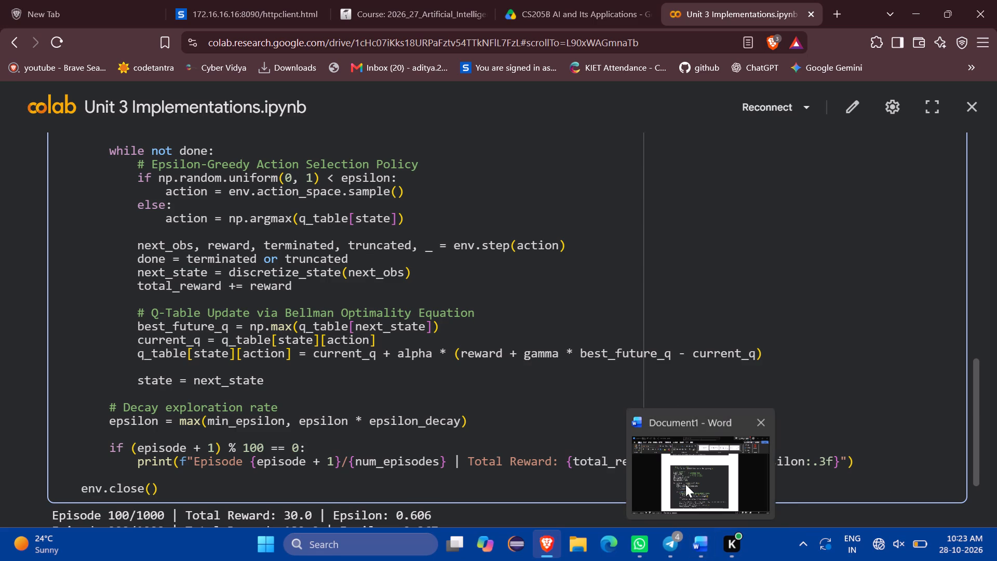
# Paste the final Practical 2 code snip in Word on a new line after the training-loop code image.
pyautogui.click(685, 484)
pyautogui.scroll(-4, 504, 434)
pyautogui.doubleClick(434, 455)
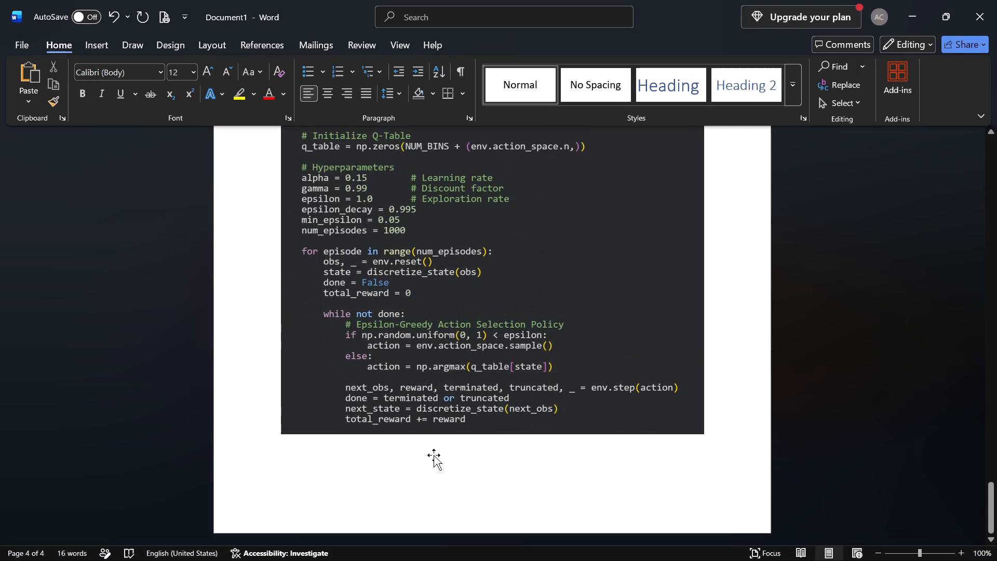
pyautogui.doubleClick(422, 468)
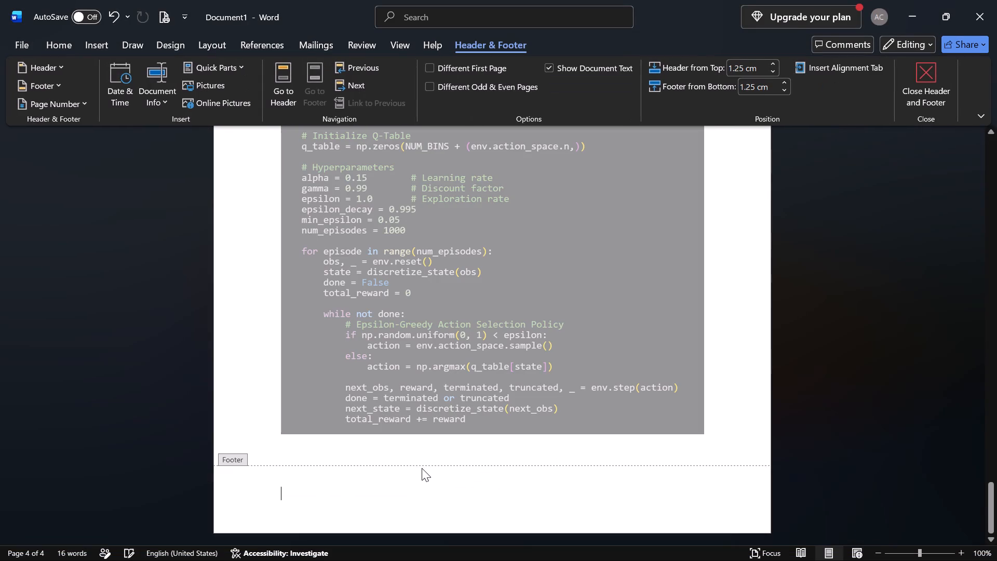
pyautogui.click(498, 443)
pyautogui.press('Escape')
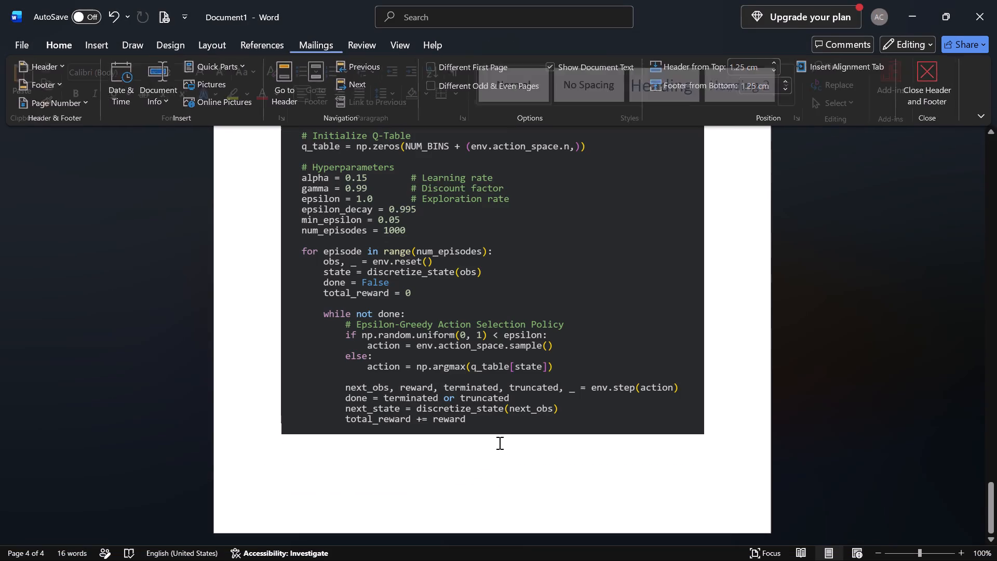
pyautogui.click(447, 446)
pyautogui.doubleClick(447, 446)
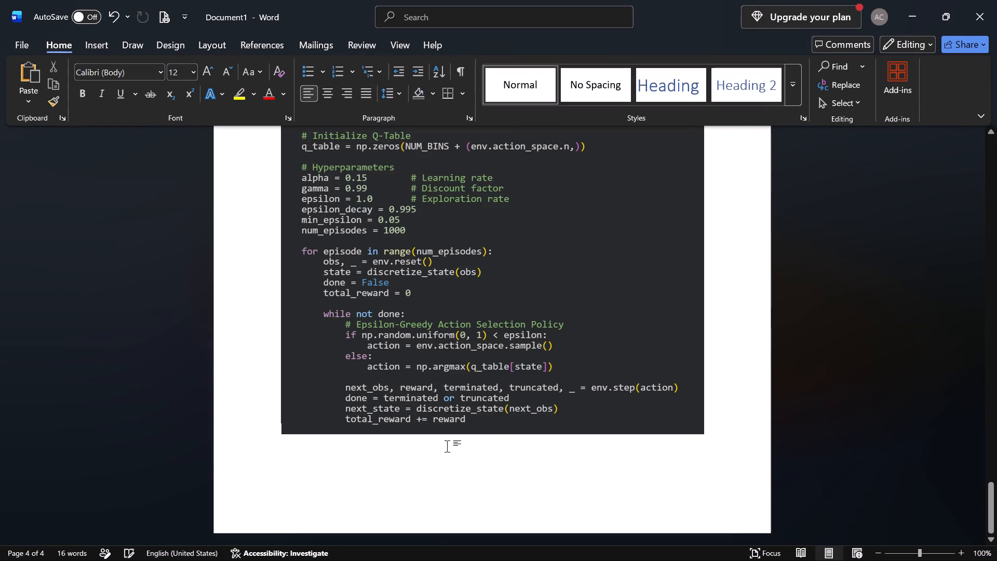
pyautogui.click(731, 421)
pyautogui.click(731, 421)
pyautogui.press('Return')
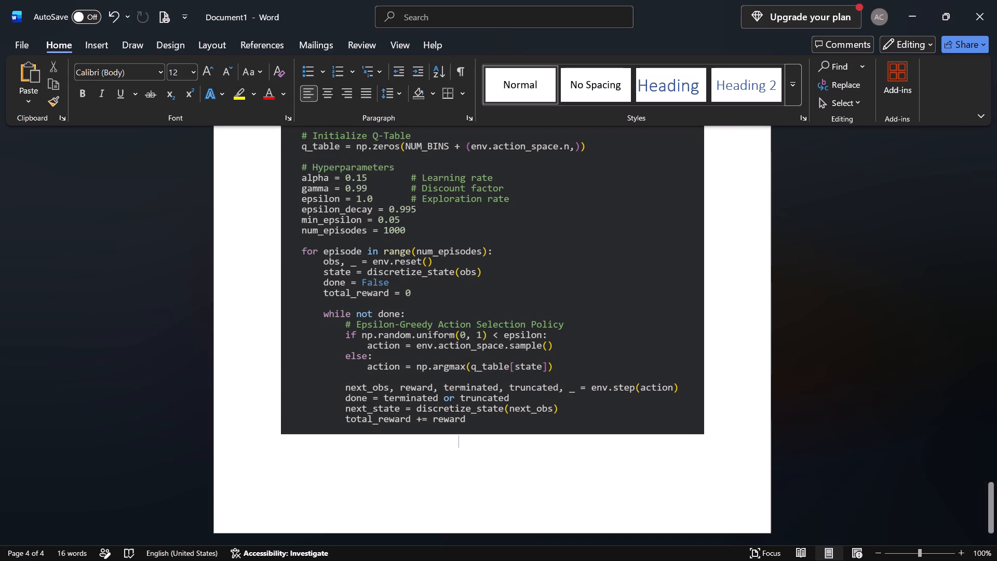
pyautogui.hotkey('ctrl', 'v')
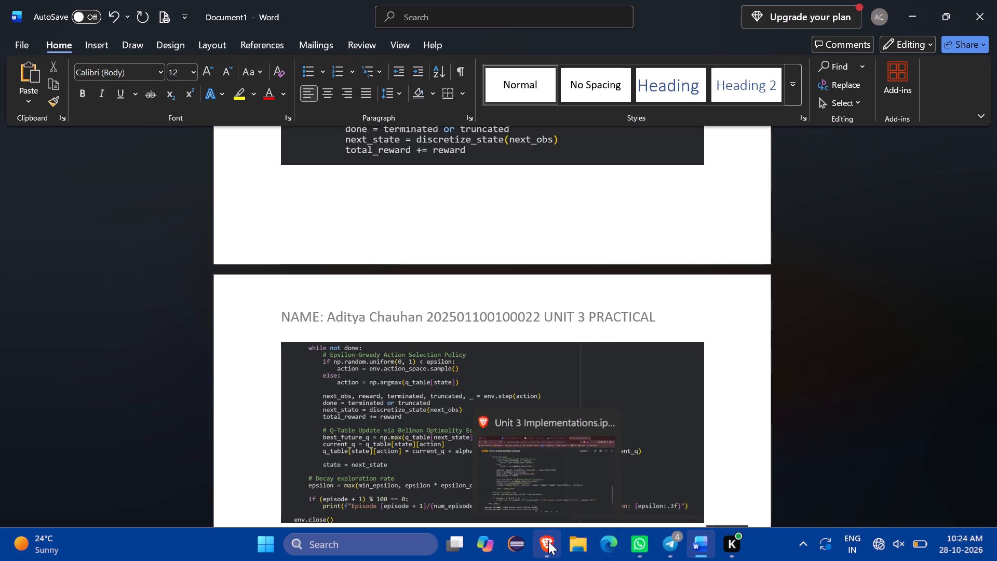
# Return to the Colab notebook and snip the Practical 2 output from Episode 100/1000 through Episode 1000/1000.
pyautogui.click(526, 482)
pyautogui.scroll(-4, 526, 482)
pyautogui.click(507, 486)
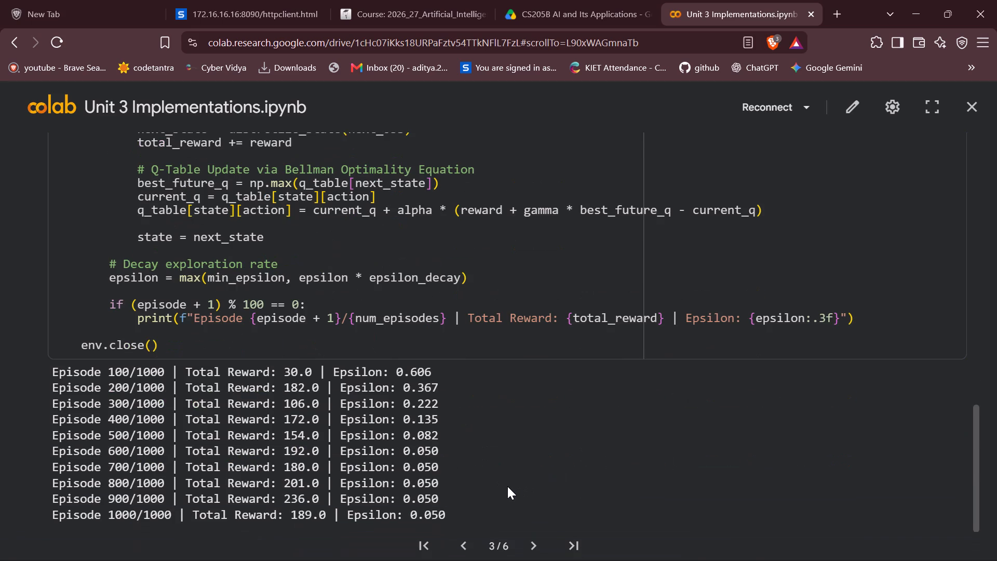
pyautogui.press('Print')
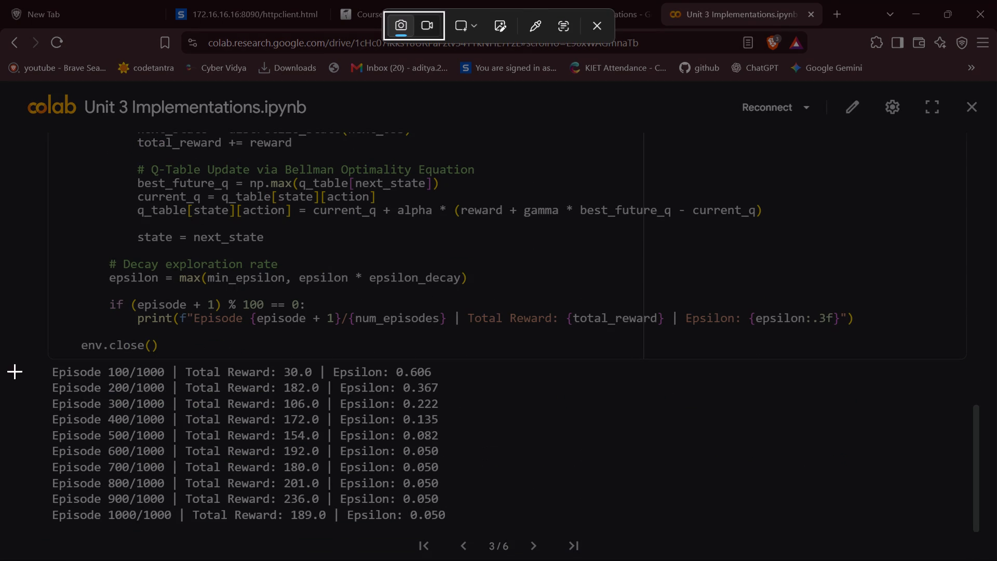
pyautogui.moveTo(21, 360); pyautogui.dragTo(506, 555)
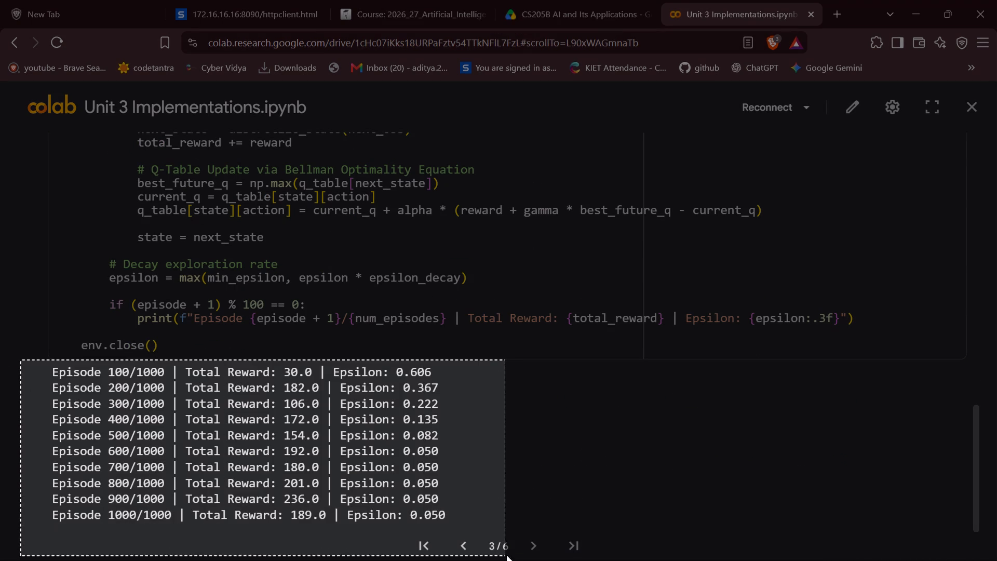
pyautogui.moveTo(506, 555); pyautogui.dragTo(527, 529)
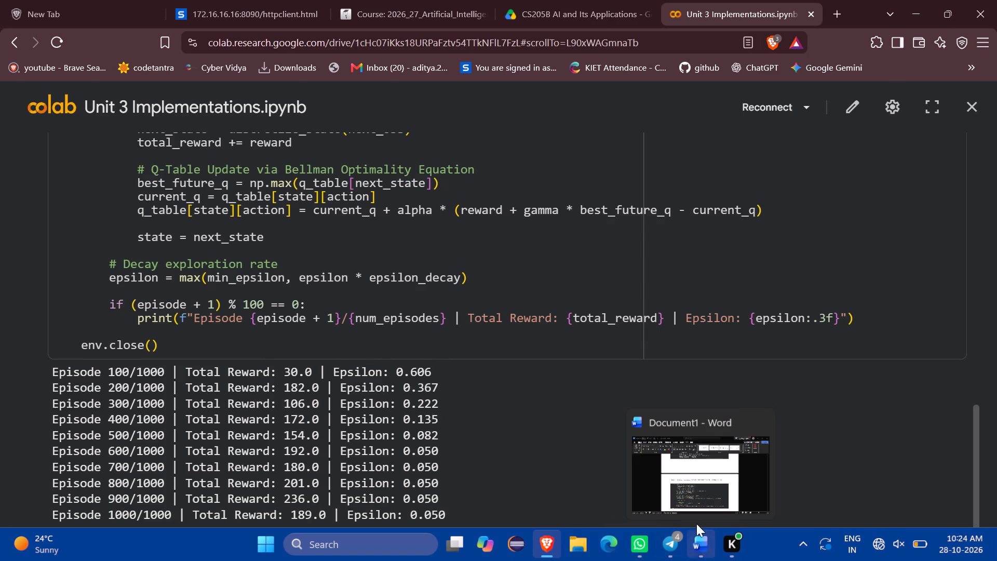
# Add the label "OUTPUT" in Word below the last Practical 2 code image and paste the episode output snip beneath it.
pyautogui.click(704, 461)
pyautogui.scroll(-2, 486, 485)
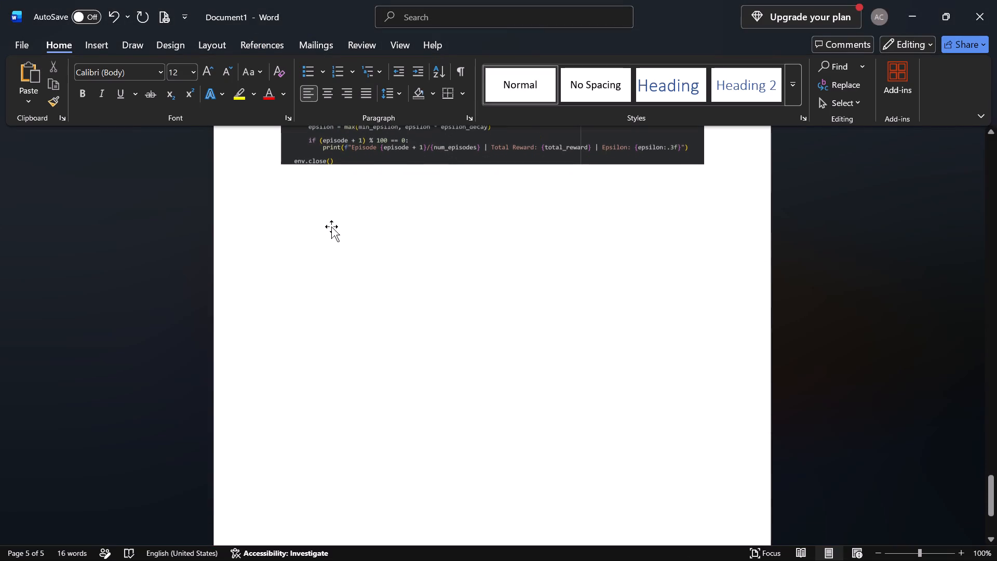
pyautogui.tripleClick(329, 204)
pyautogui.click(329, 204)
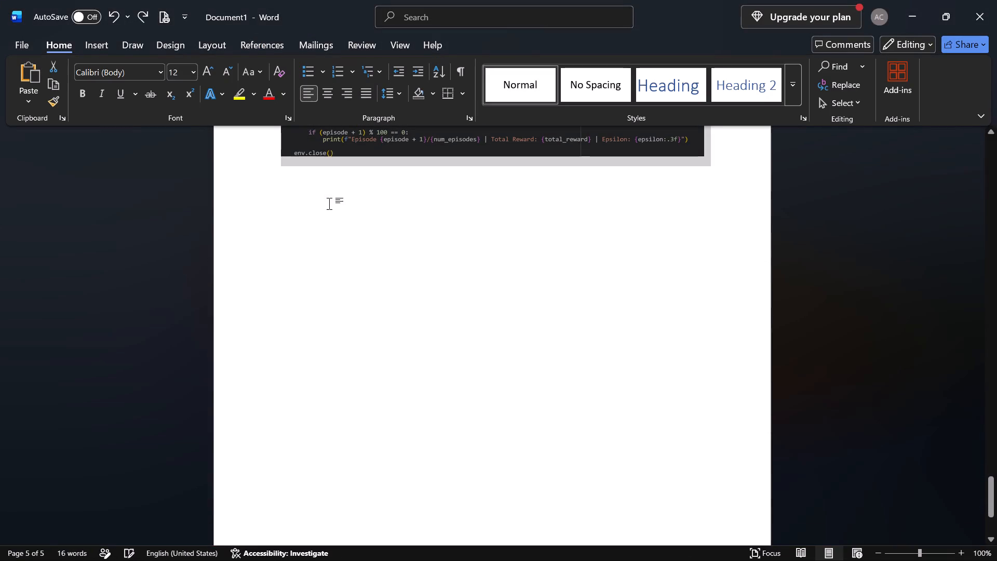
pyautogui.doubleClick(339, 391)
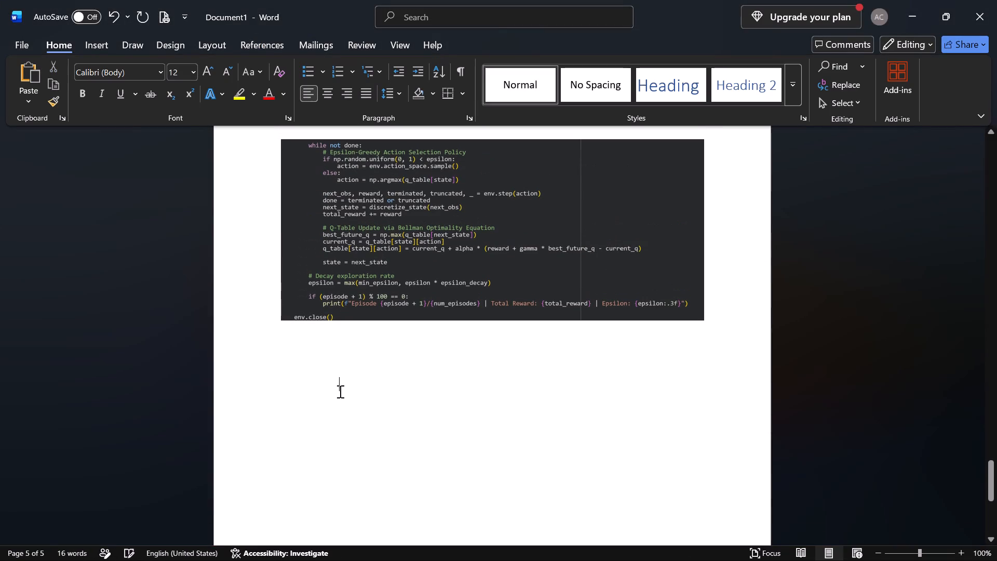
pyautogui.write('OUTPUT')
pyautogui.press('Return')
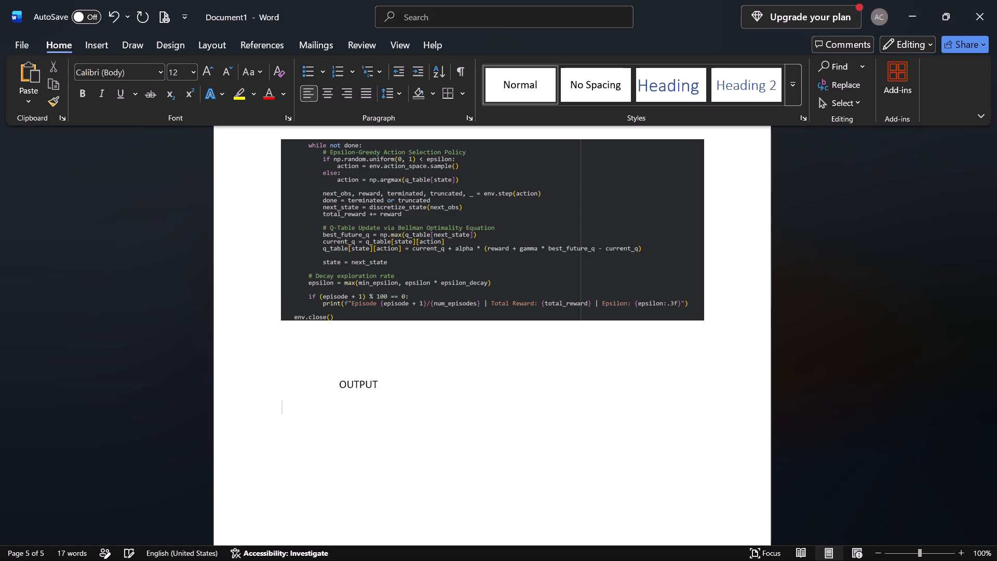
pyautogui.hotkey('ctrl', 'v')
pyautogui.keyDown('ctrl'); pyautogui.click(339, 391); pyautogui.keyUp('ctrl')
# Increase the font size of the "OUTPUT" label above the episode results to 14.
pyautogui.scroll(-2, 423, 398)
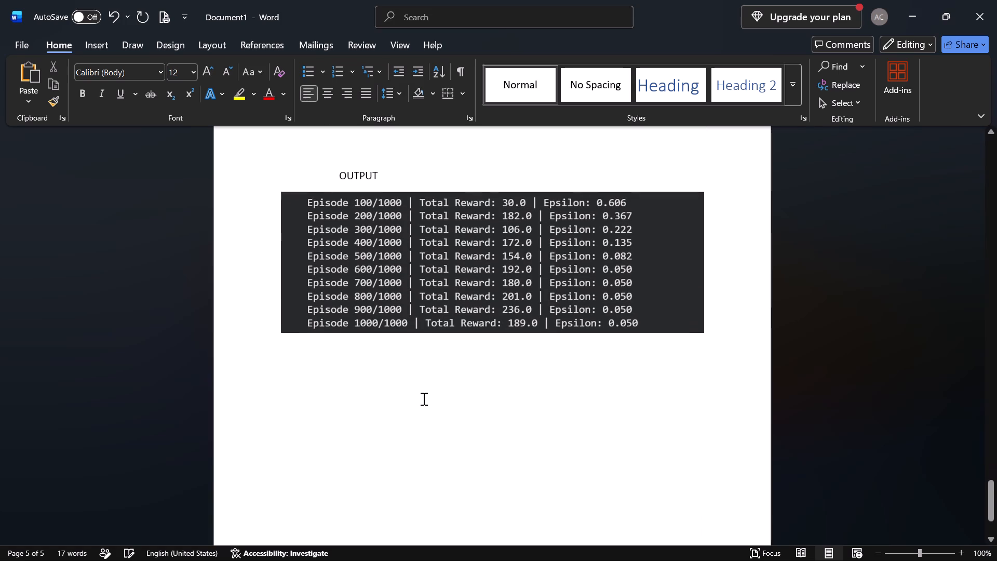
pyautogui.scroll(-1, 423, 398)
pyautogui.moveTo(392, 169); pyautogui.dragTo(297, 167)
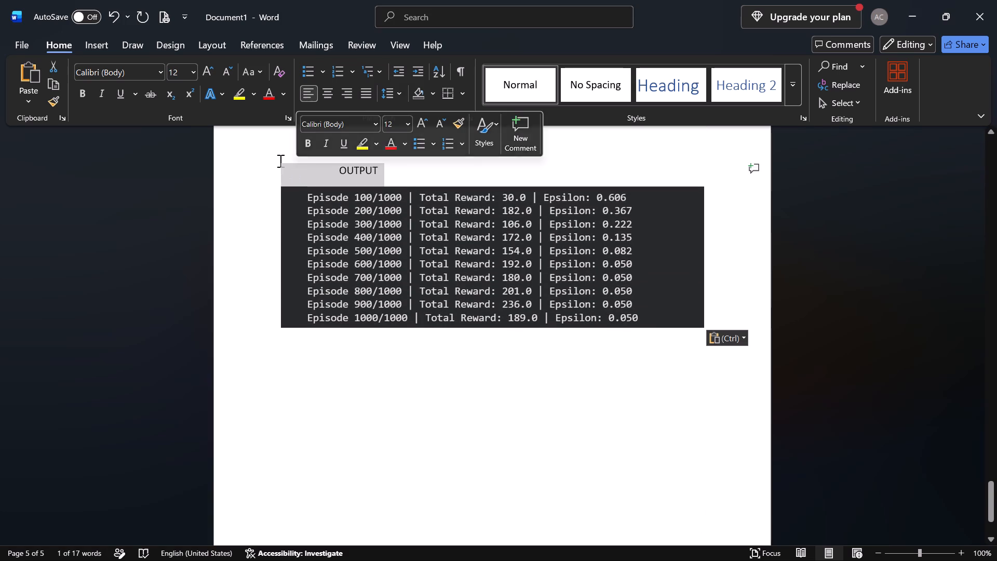
pyautogui.click(207, 71)
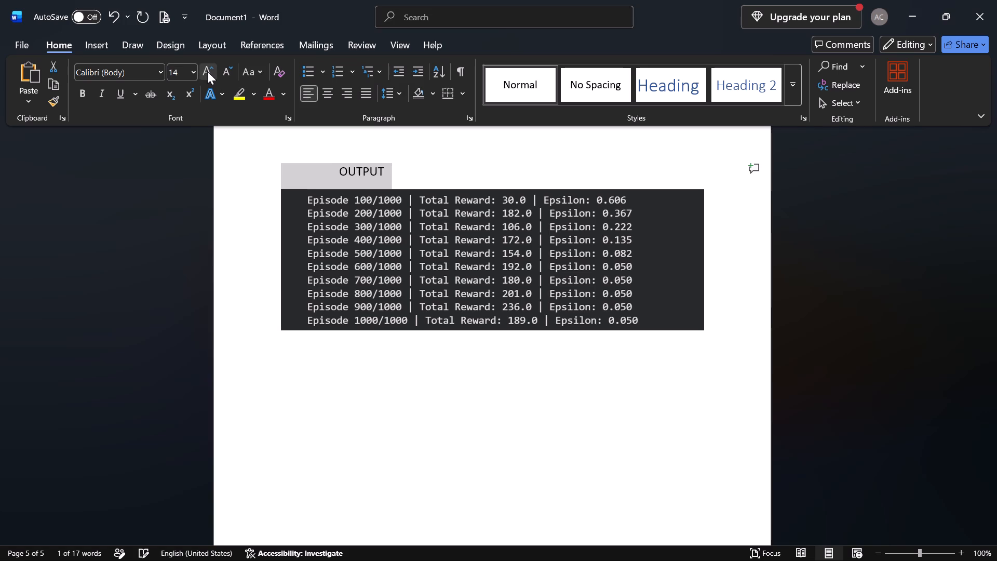
# Enlarge the "OUTPUT" label above the Practical 2 episode results by two further font-size increments.
pyautogui.click(207, 71)
pyautogui.click(207, 71)
pyautogui.click(423, 425)
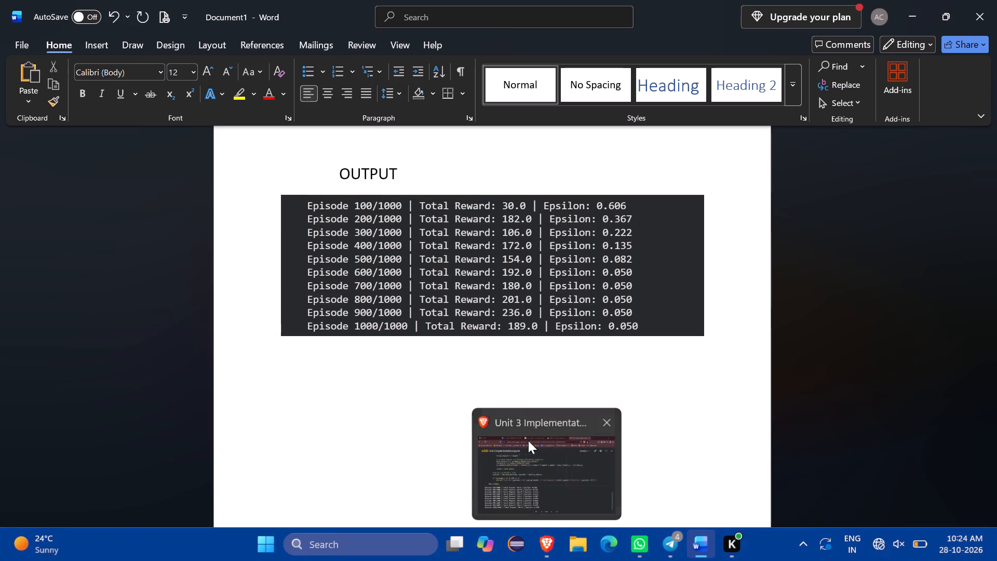
# Switch to the Colab notebook, go to the Practical 3 slide and copy its title "Practical 3: Deep Q-Networks (DQN)".
pyautogui.click(528, 440)
pyautogui.scroll(-6, 388, 417)
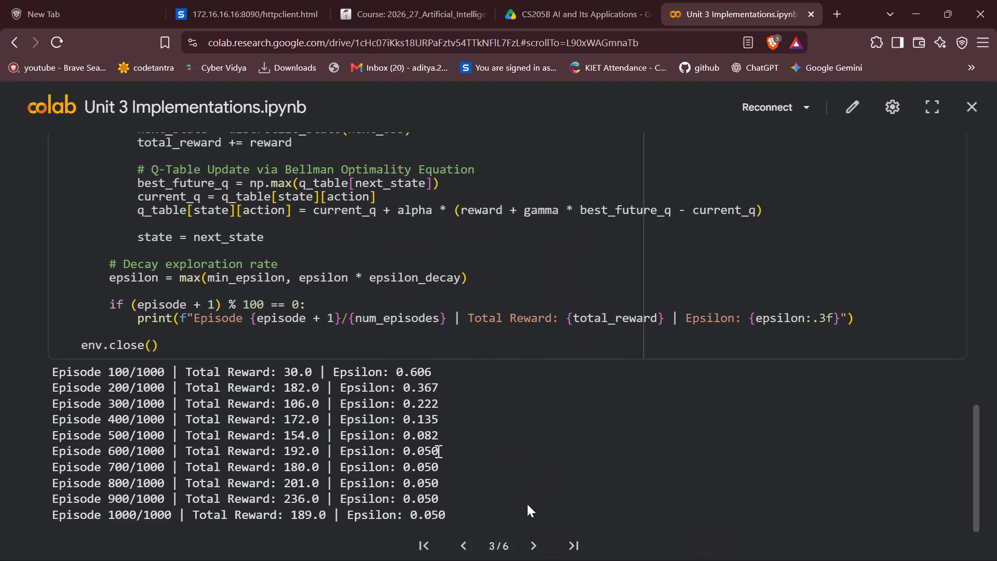
pyautogui.click(529, 544)
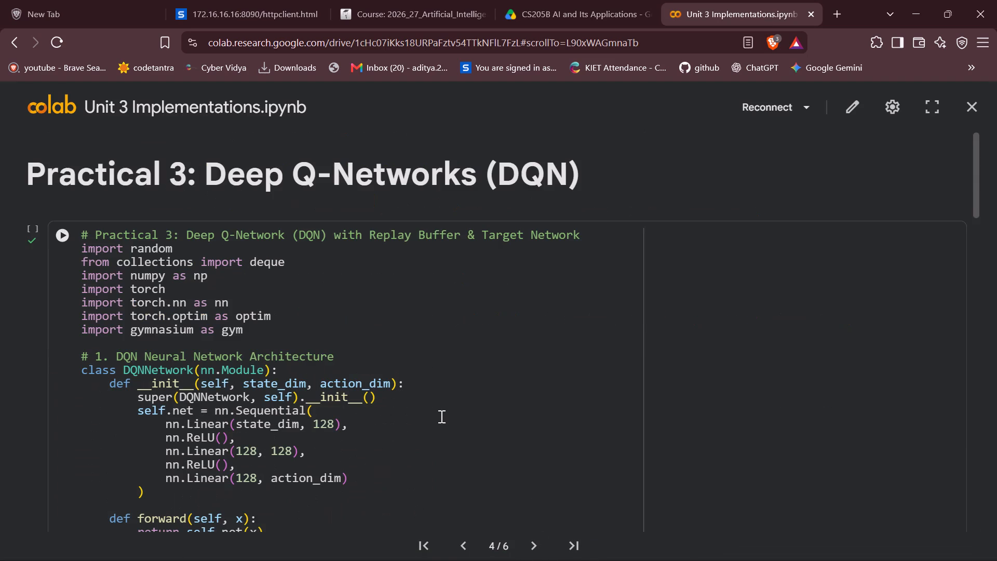
pyautogui.moveTo(597, 176); pyautogui.dragTo(592, 175)
pyautogui.moveTo(592, 175); pyautogui.dragTo(23, 161)
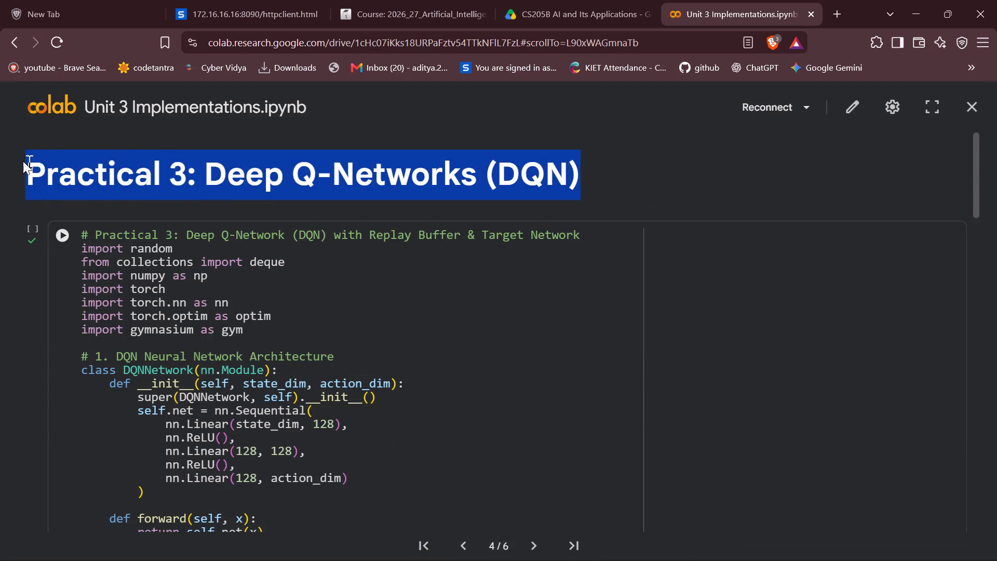
pyautogui.moveTo(23, 161); pyautogui.dragTo(30, 159)
pyautogui.hotkey('ctrl', 'c')
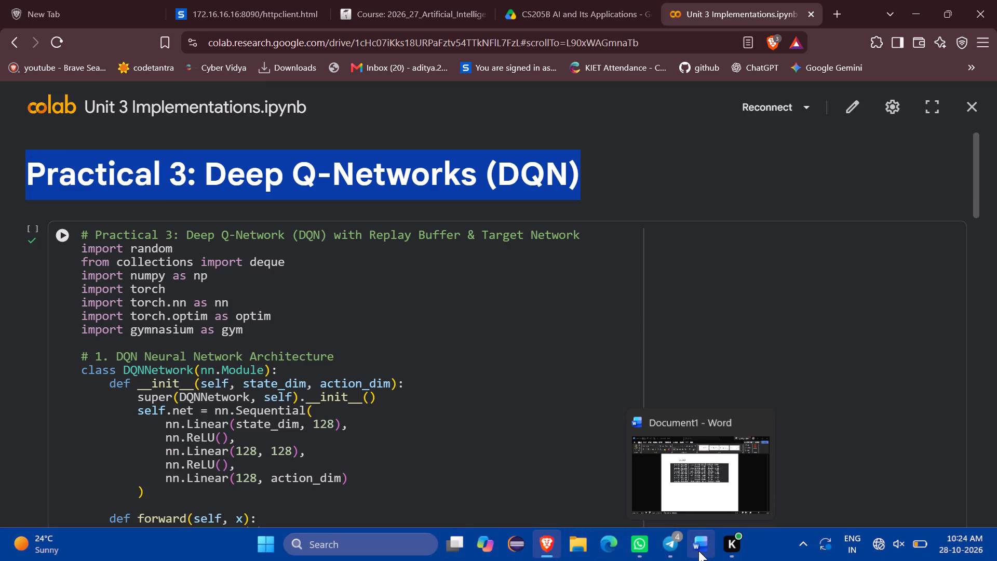
# Paste the copied Practical 3 title in Word below the Practical 2 output image.
pyautogui.click(690, 484)
pyautogui.doubleClick(355, 399)
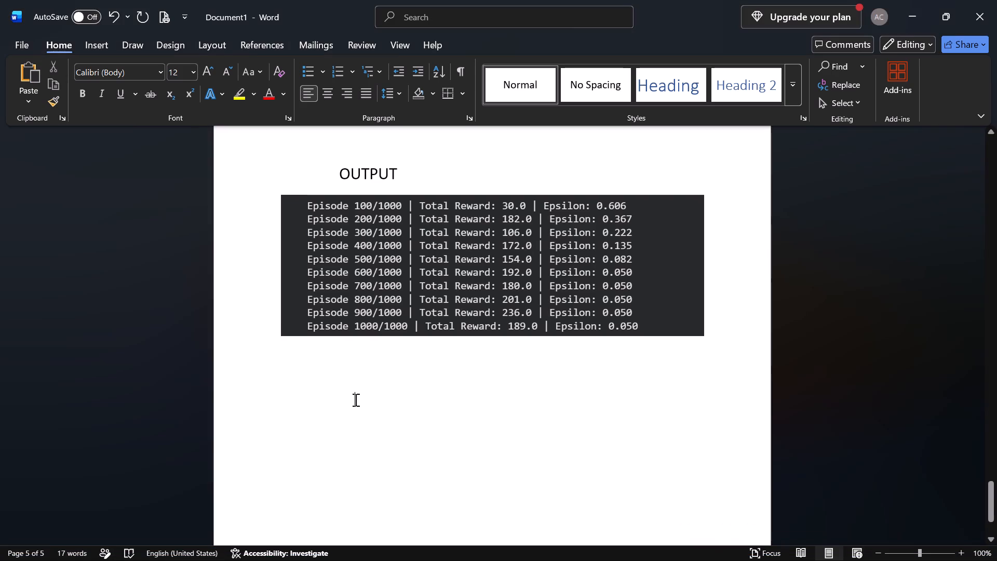
pyautogui.hotkey('ctrl', 'v')
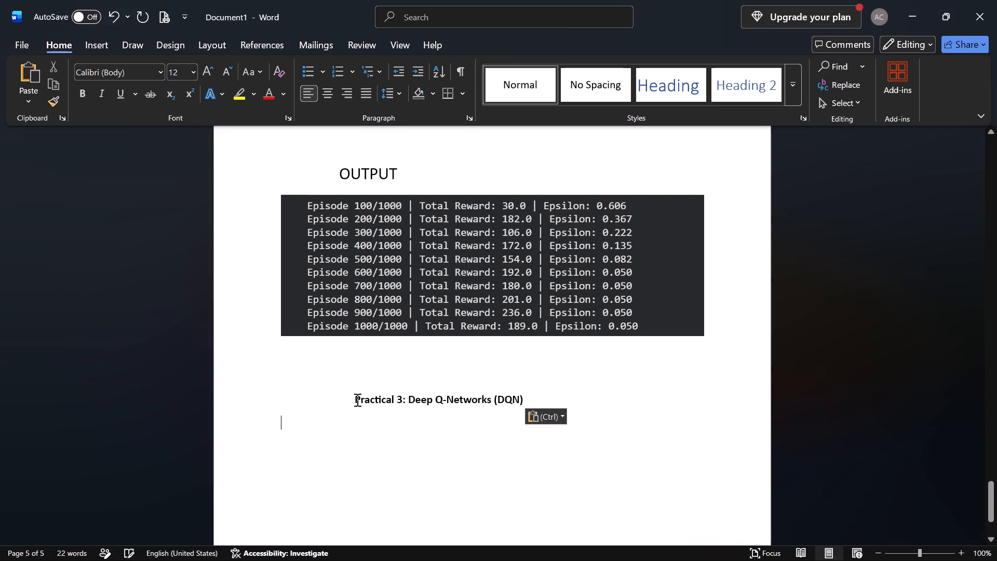
# Set the font size of the "Practical 3: Deep Q-Networks (DQN)" title to 20 and start a new line beneath it.
pyautogui.moveTo(524, 403); pyautogui.dragTo(379, 404)
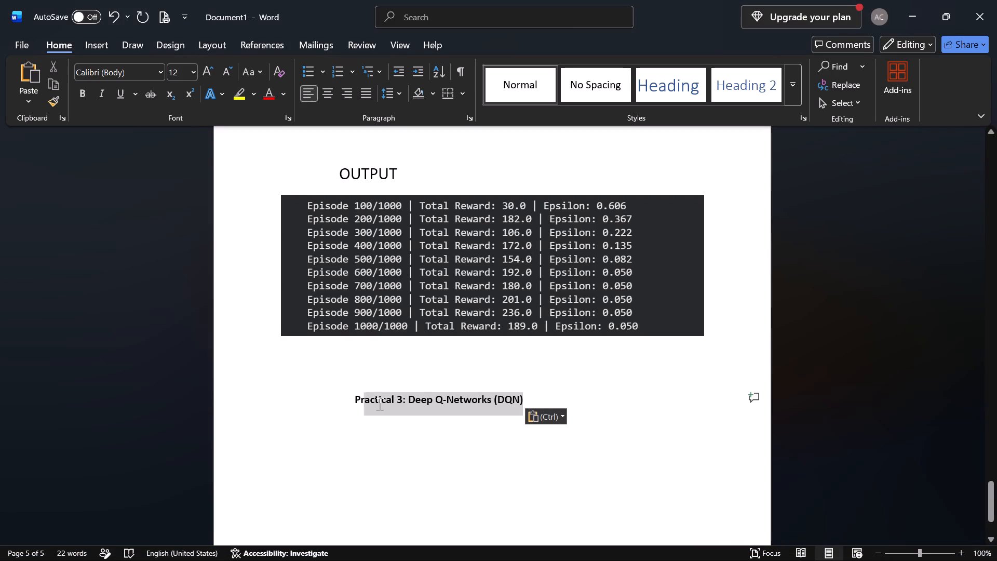
pyautogui.moveTo(379, 404); pyautogui.dragTo(351, 401)
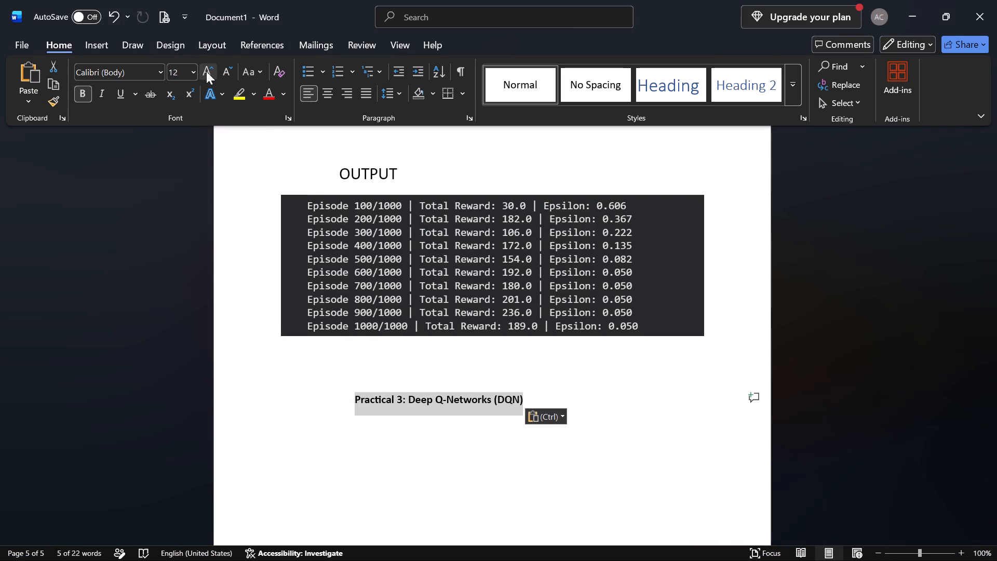
pyautogui.click(207, 68)
pyautogui.tripleClick(207, 68)
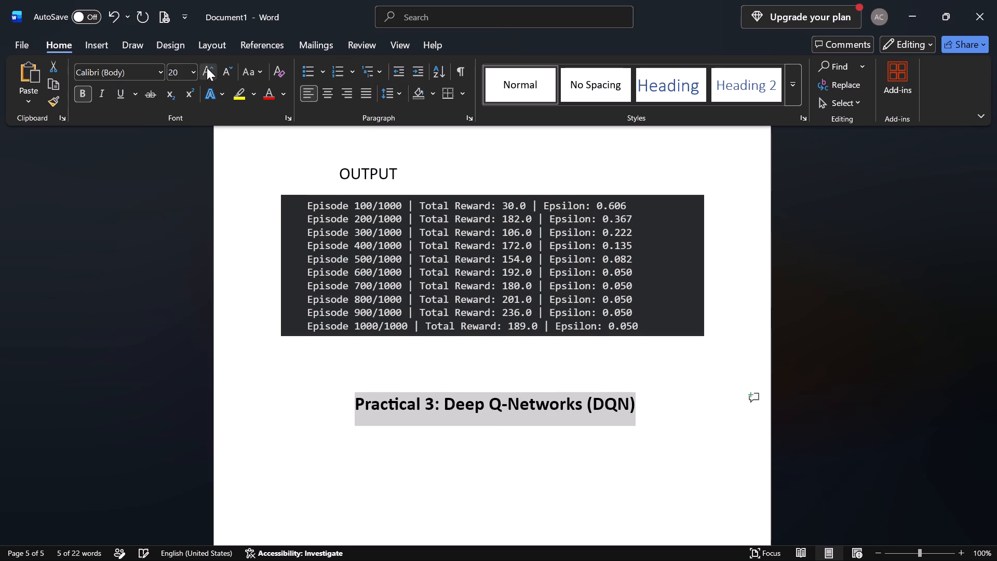
pyautogui.click(670, 408)
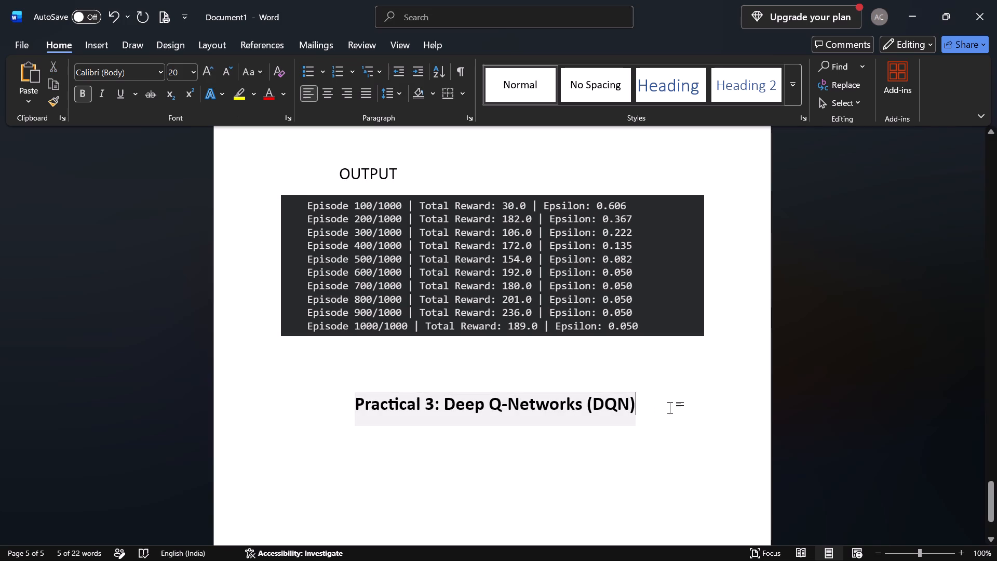
pyautogui.press('Return')
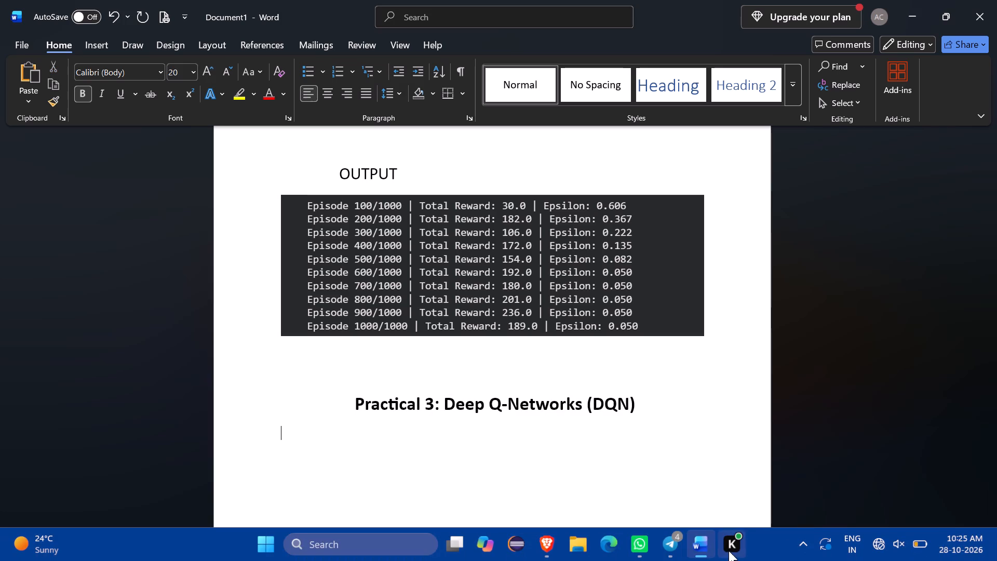
# Return to the Colab notebook and snip the first Practical 3 code part, from "import random" through the ReplayBuffer's "self.buffer = deque(maxlen=capacity)" line.
pyautogui.click(536, 466)
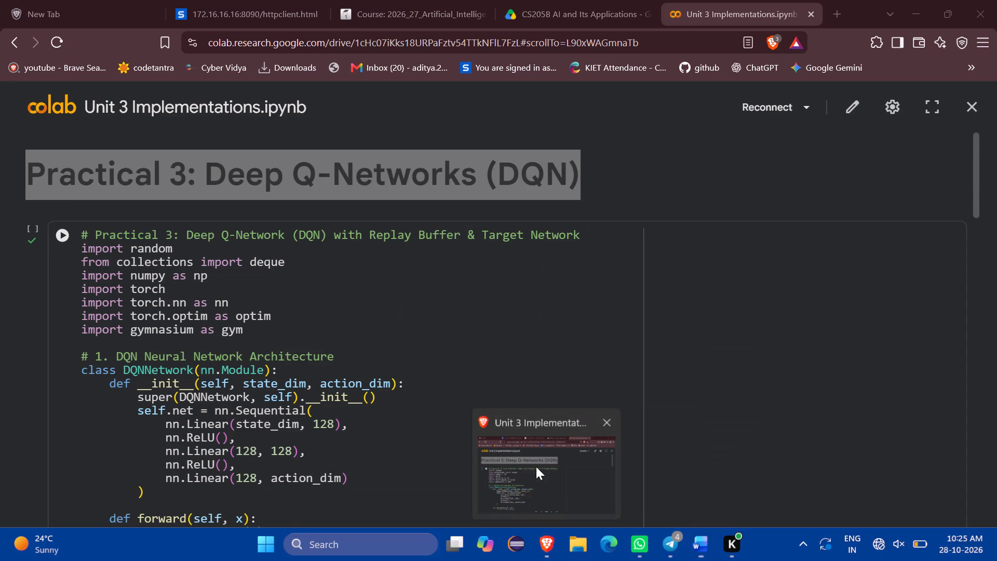
pyautogui.scroll(-1, 437, 381)
pyautogui.rightClick(437, 381)
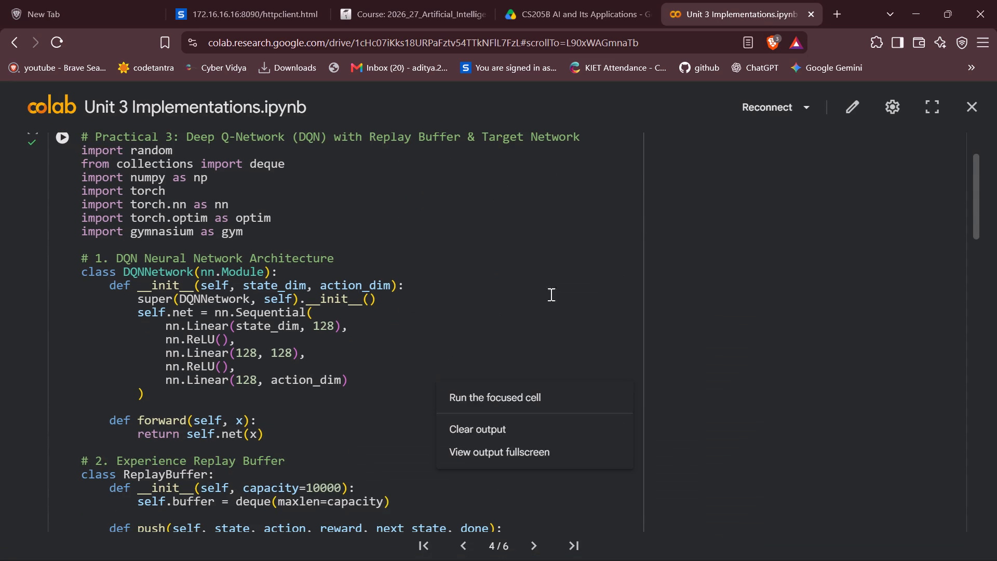
pyautogui.click(588, 271)
pyautogui.scroll(1, 588, 271)
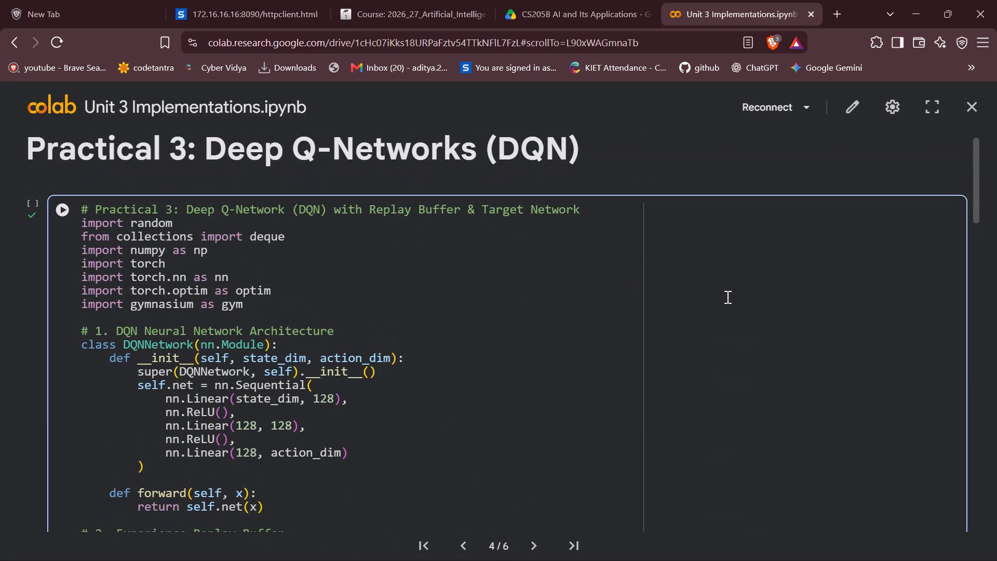
pyautogui.scroll(-4, 726, 297)
pyautogui.scroll(1, 726, 297)
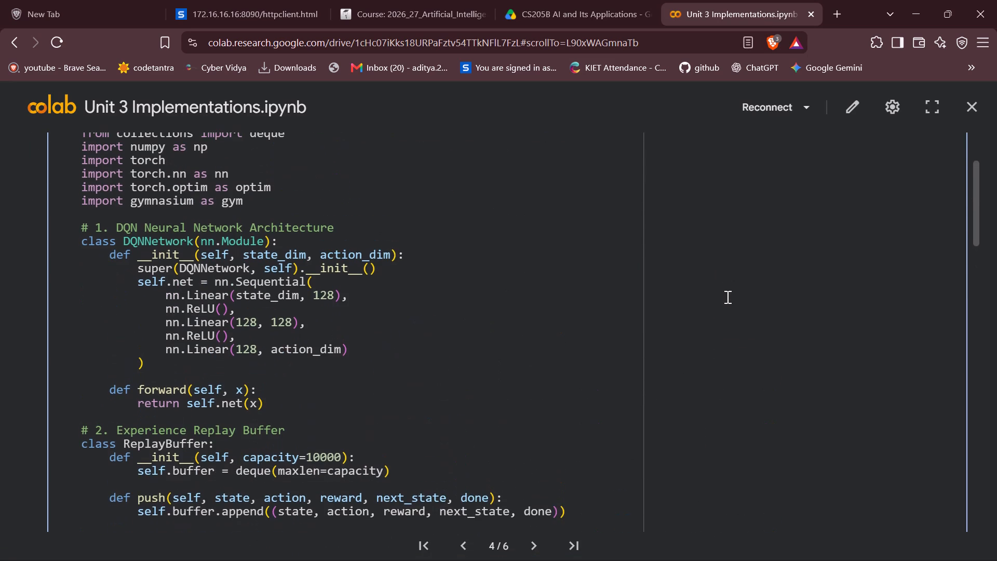
pyautogui.scroll(2, 726, 297)
pyautogui.press('Print')
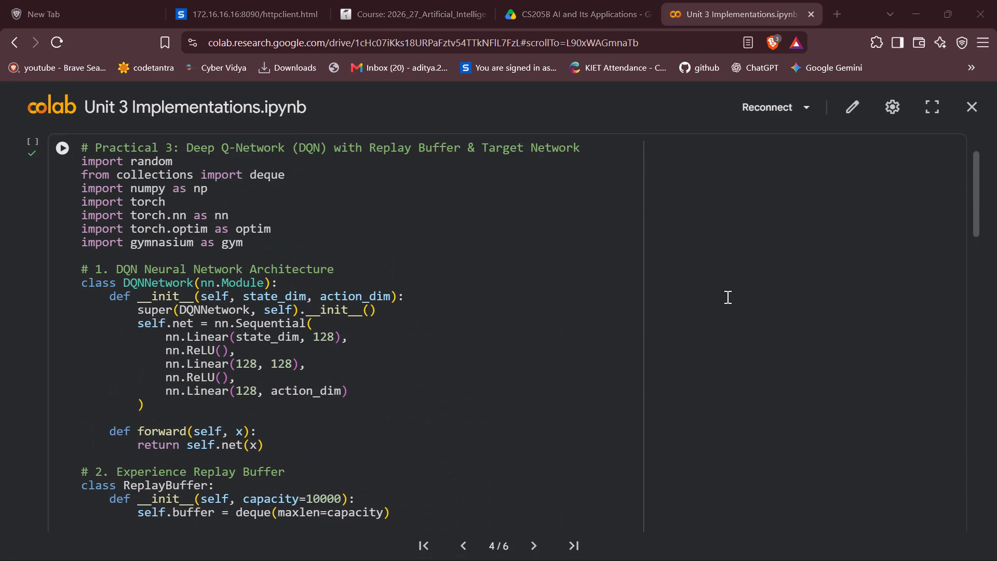
pyautogui.moveTo(61, 154); pyautogui.dragTo(110, 322)
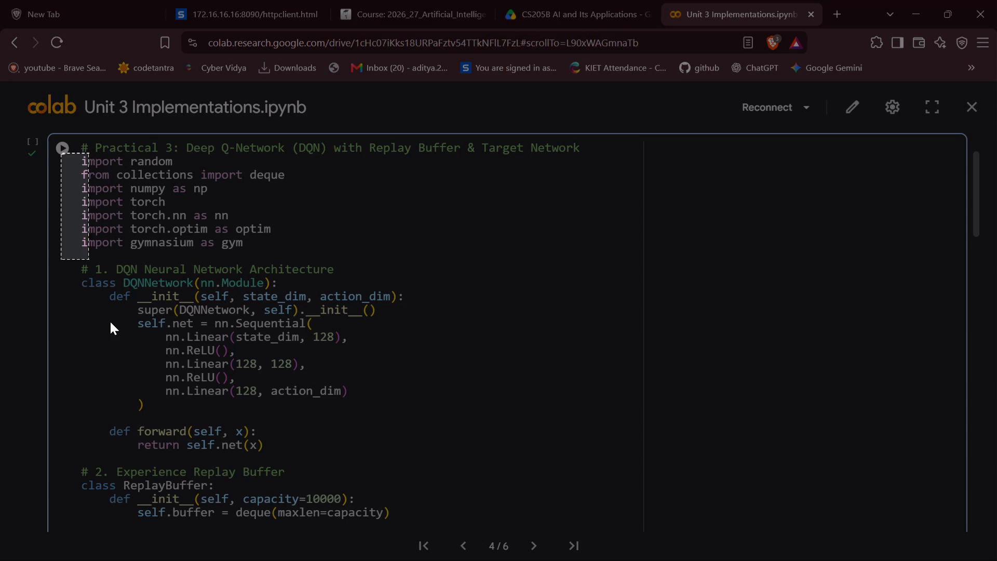
pyautogui.moveTo(110, 322); pyautogui.dragTo(547, 549)
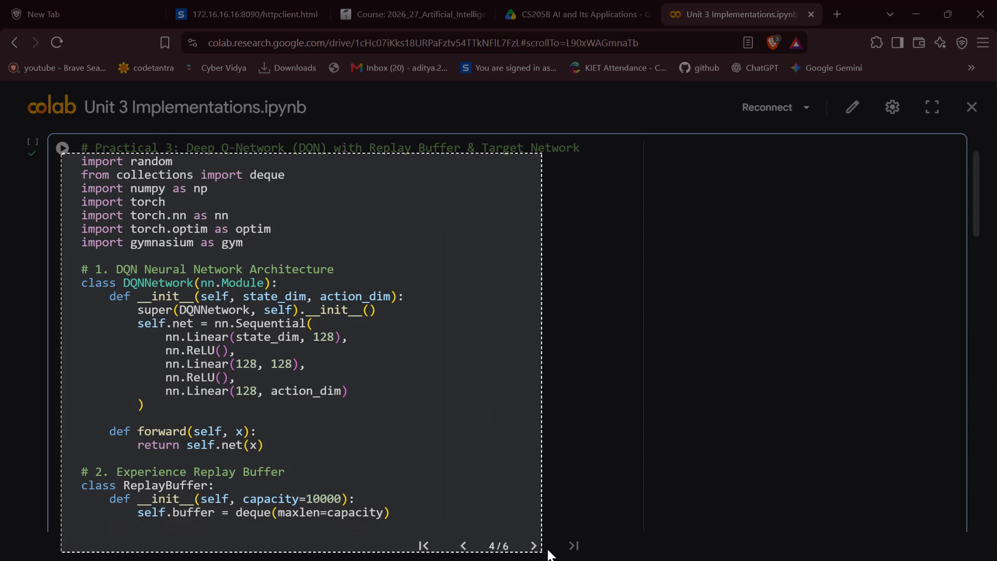
pyautogui.moveTo(547, 549); pyautogui.dragTo(641, 527)
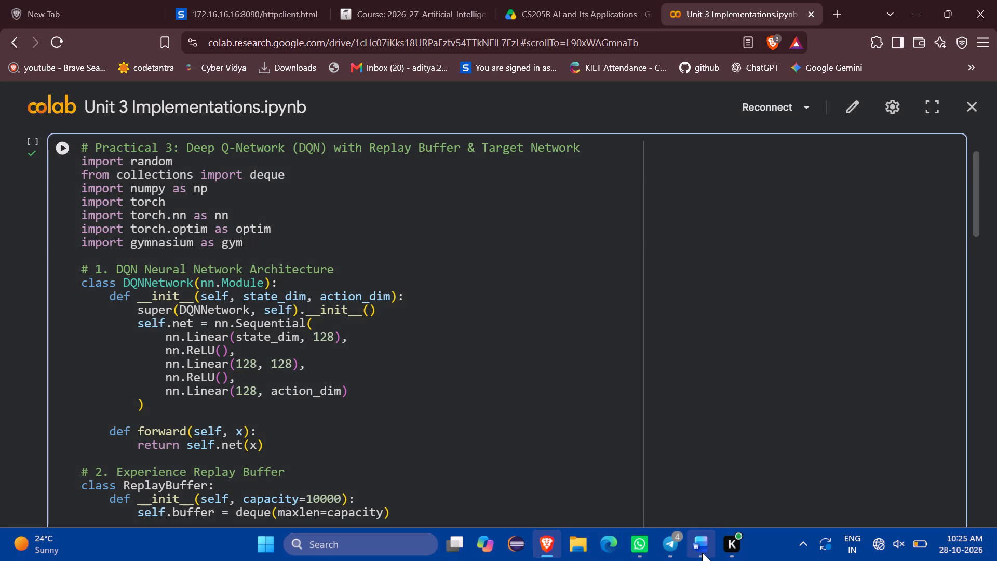
# Paste the first Practical 3 code snip in Word on the line after the Practical 3 title.
pyautogui.click(695, 489)
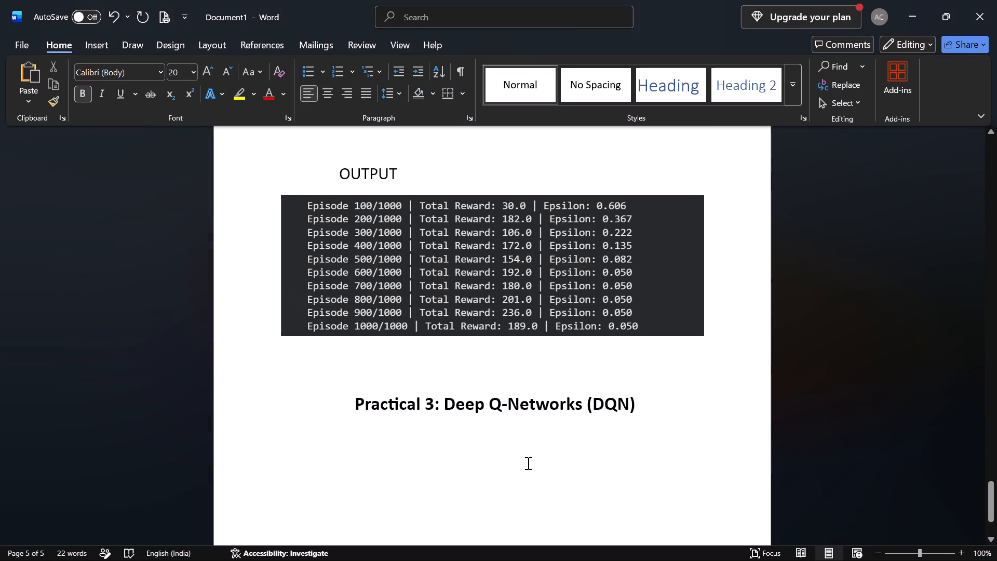
pyautogui.hotkey('ctrl', 'v')
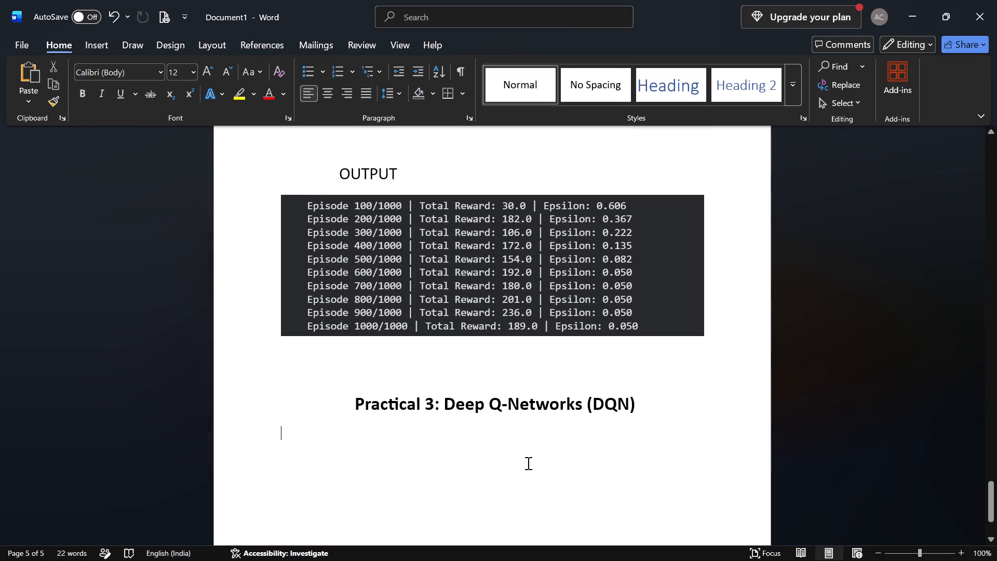
pyautogui.hotkey('ctrl', 'v')
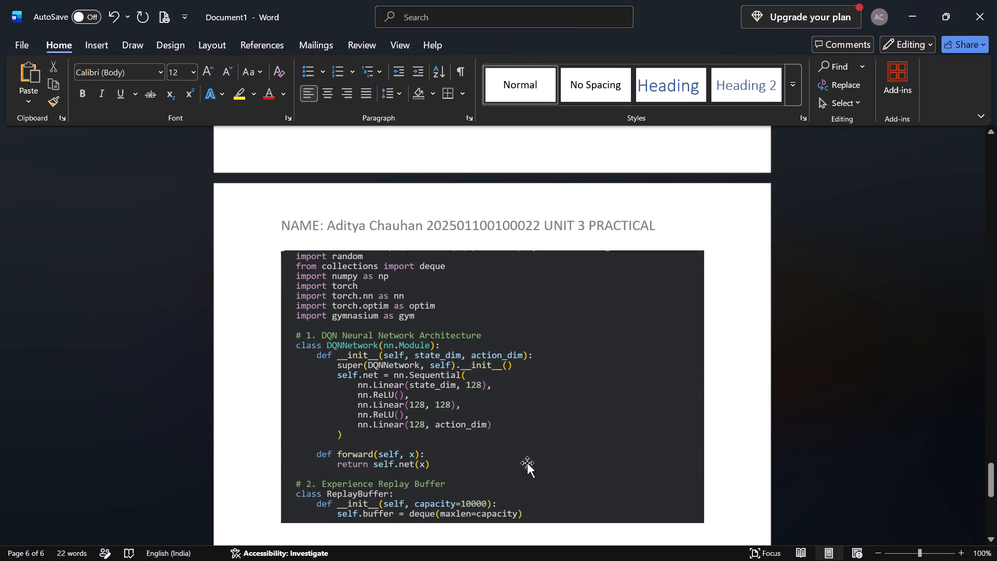
pyautogui.scroll(4, 545, 400)
pyautogui.scroll(-4, 545, 400)
pyautogui.scroll(1, 545, 400)
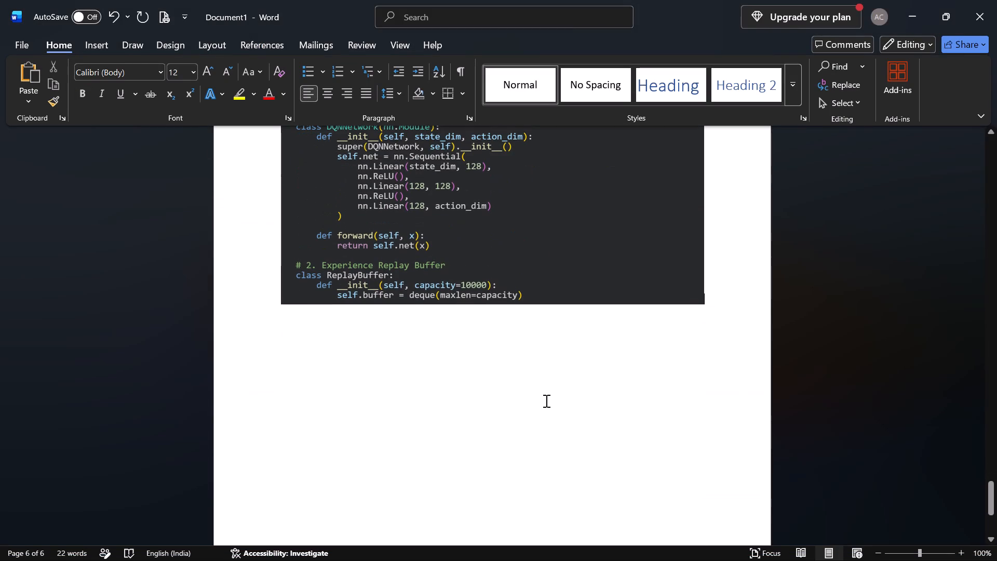
pyautogui.click(438, 384)
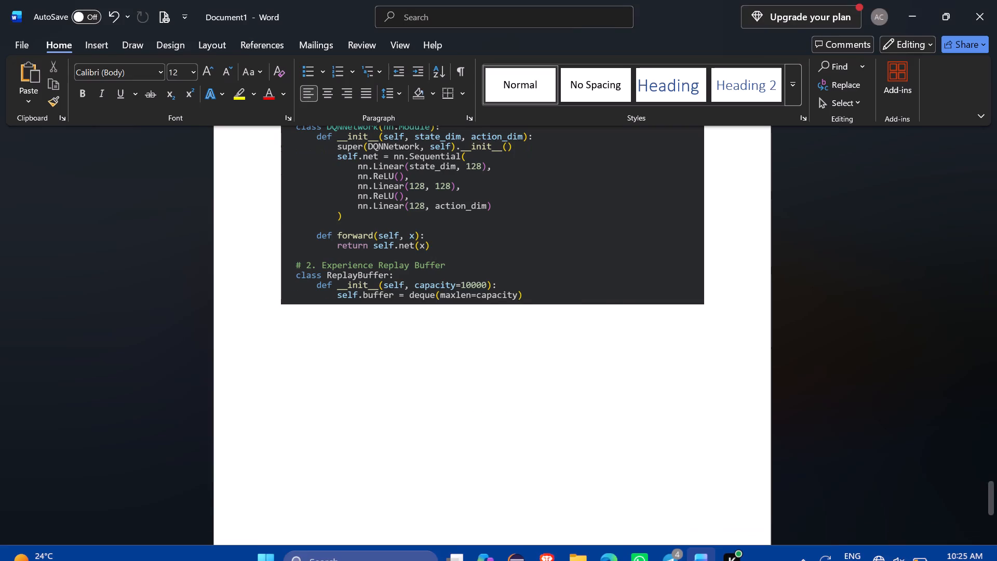
# Return to the Colab notebook and snip the next Practical 3 code part, covering the replay buffer's remaining methods and the environment and agent setup.
pyautogui.click(554, 495)
pyautogui.scroll(-1, 459, 468)
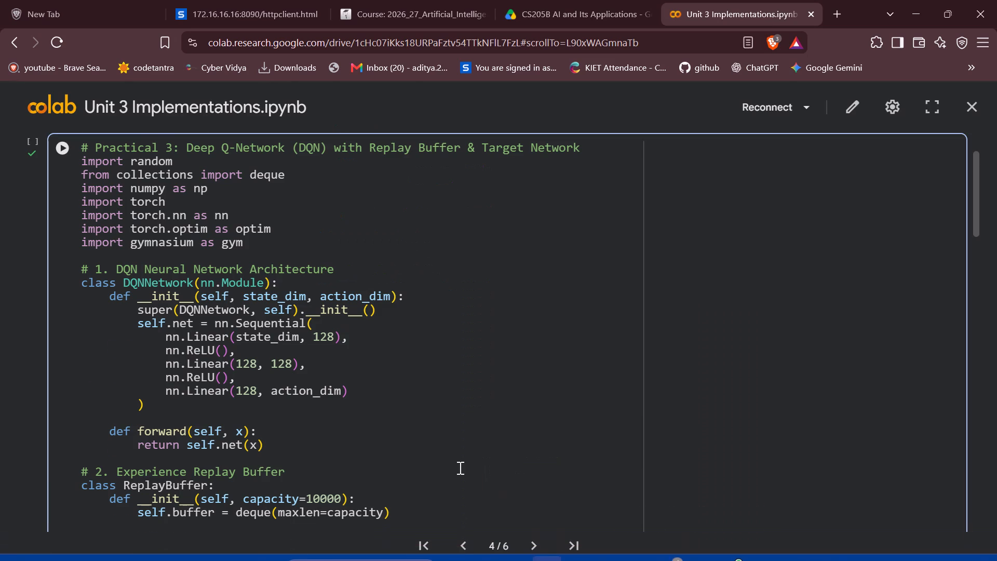
pyautogui.scroll(-5, 459, 468)
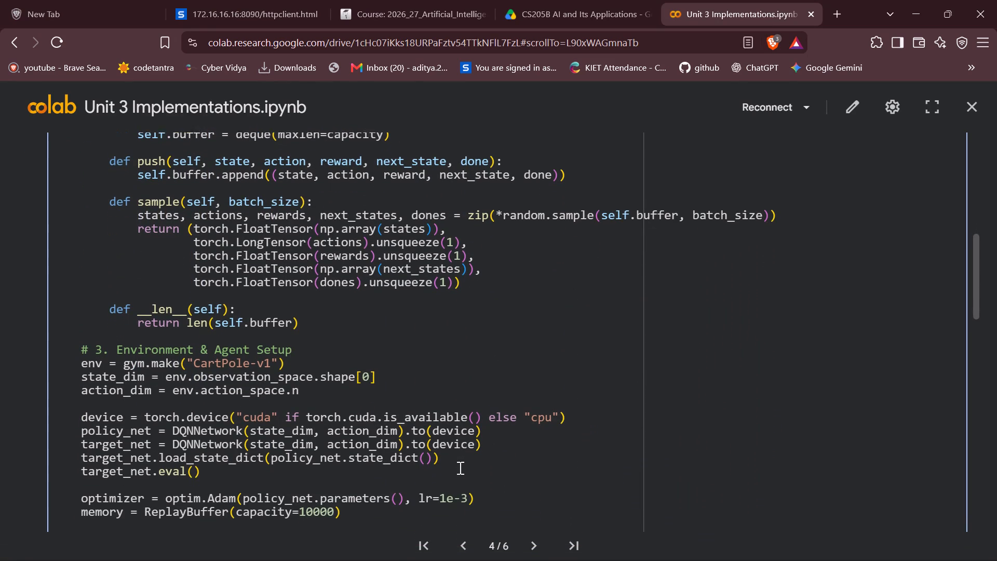
pyautogui.scroll(-1, 459, 468)
pyautogui.press('Print')
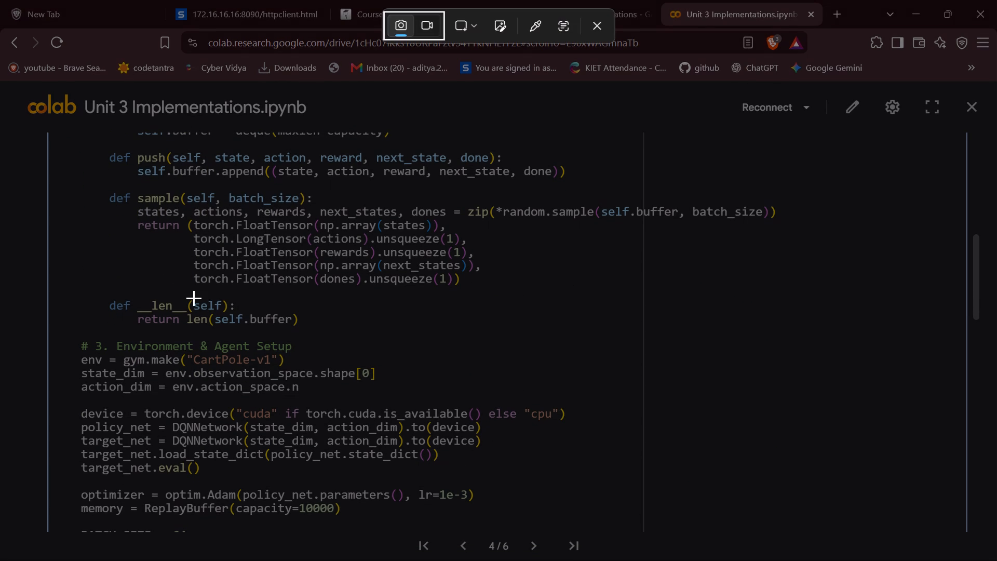
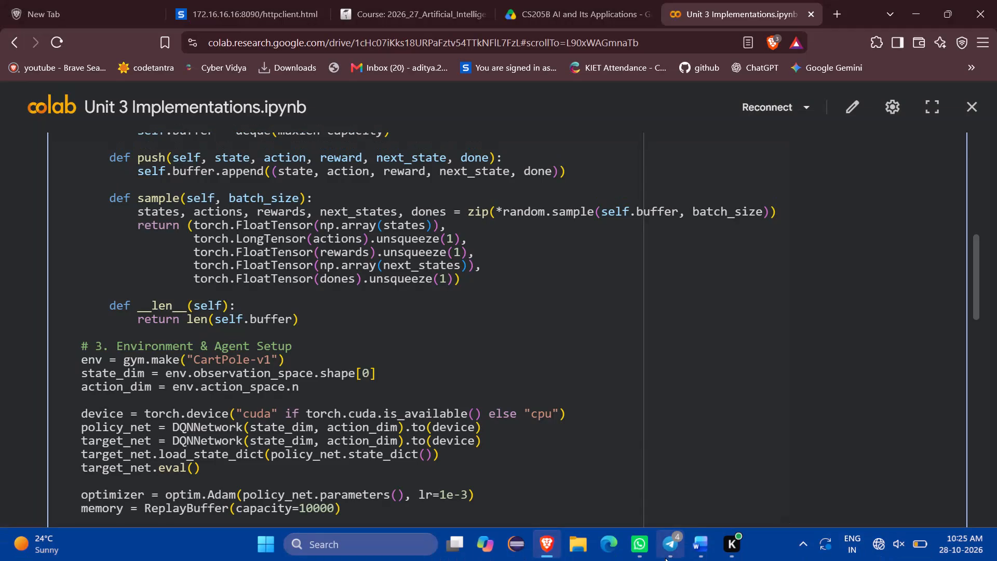
# Switch to Word and paste the replay buffer methods and agent setup snip below the first Practical 3 code image.
pyautogui.click(711, 551)
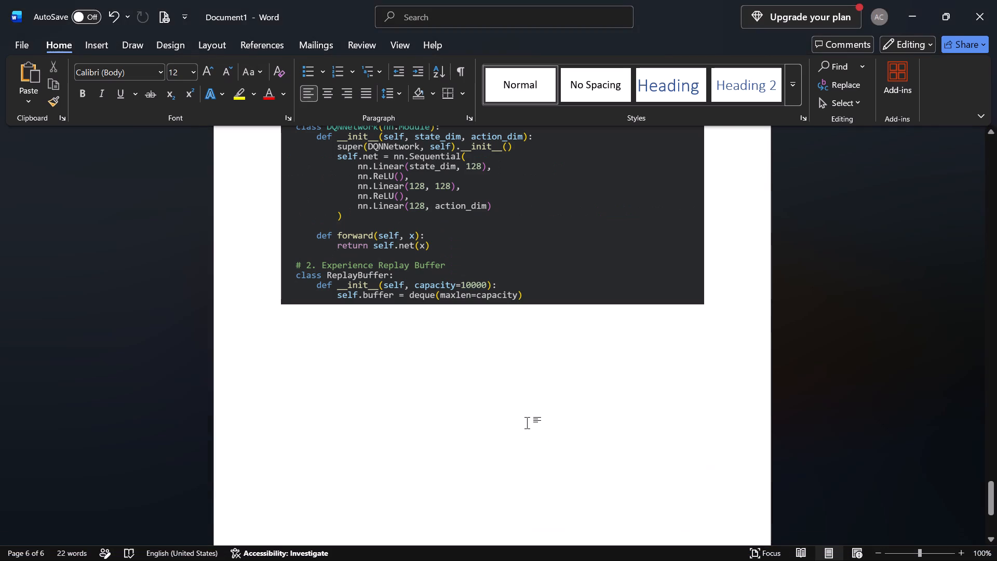
pyautogui.hotkey('ctrl', 'v')
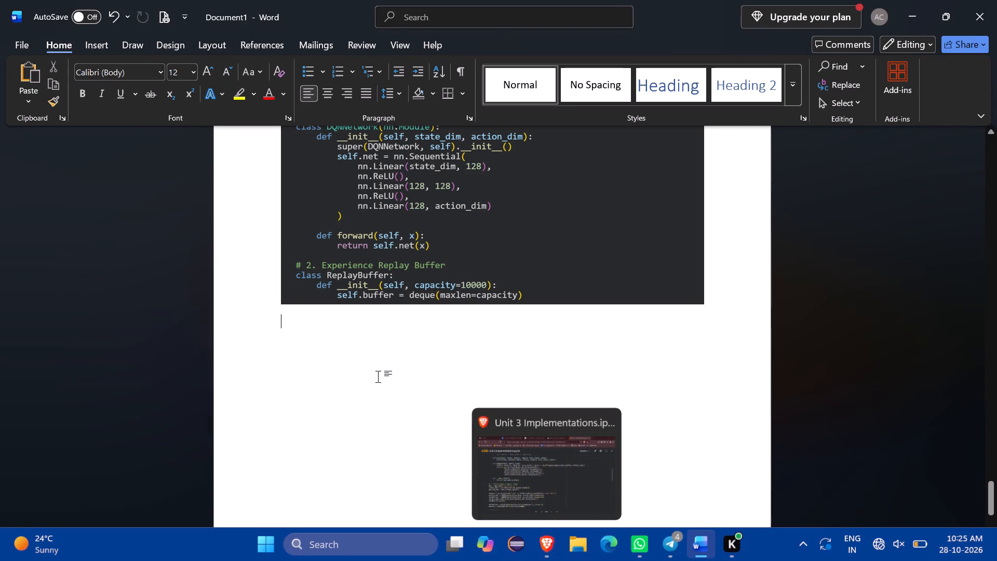
pyautogui.click(357, 354)
pyautogui.hotkey('ctrl', 'v')
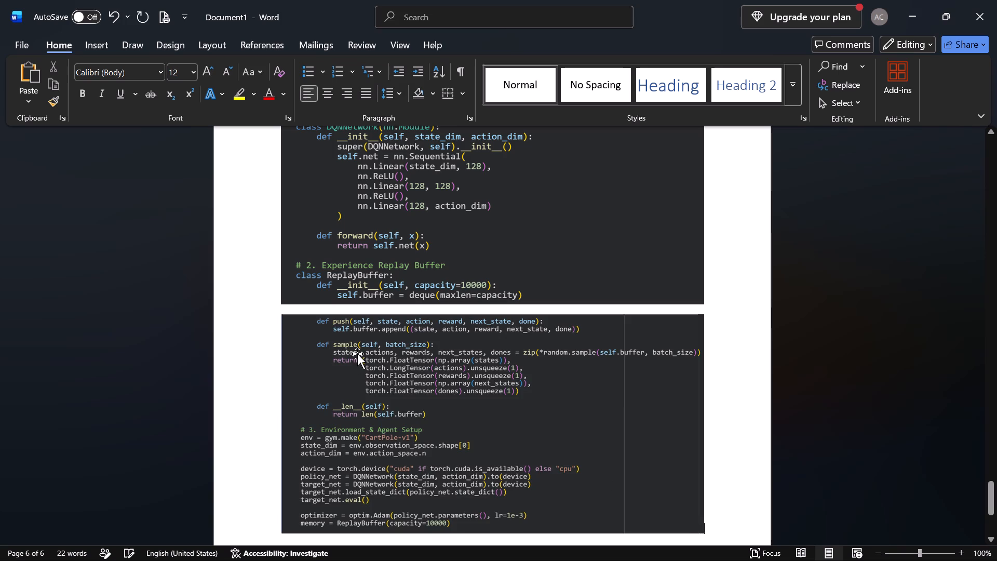
pyautogui.scroll(-1, 393, 458)
pyautogui.click(400, 460)
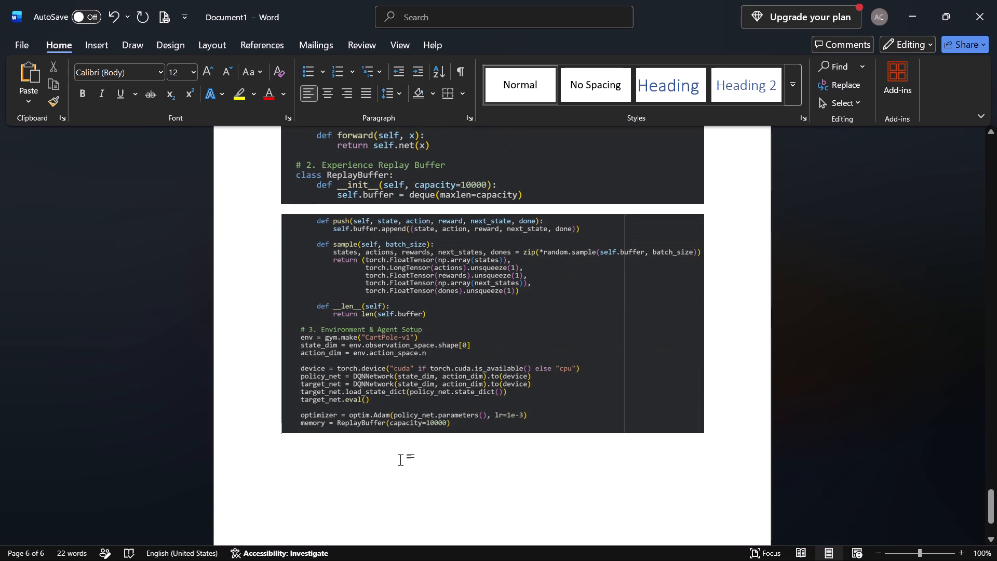
pyautogui.click(370, 462)
pyautogui.scroll(-1, 370, 462)
pyautogui.click(323, 355)
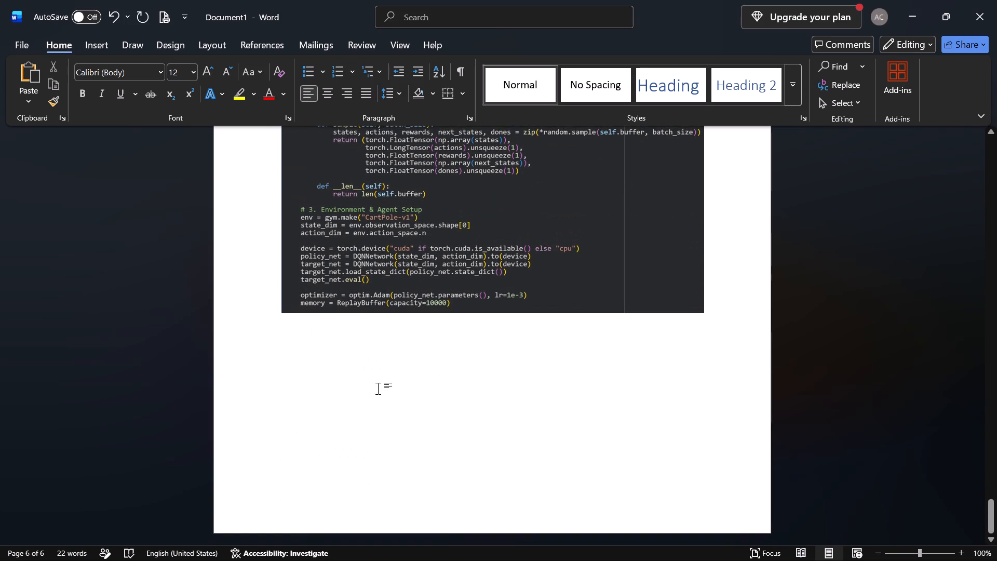
pyautogui.doubleClick(321, 356)
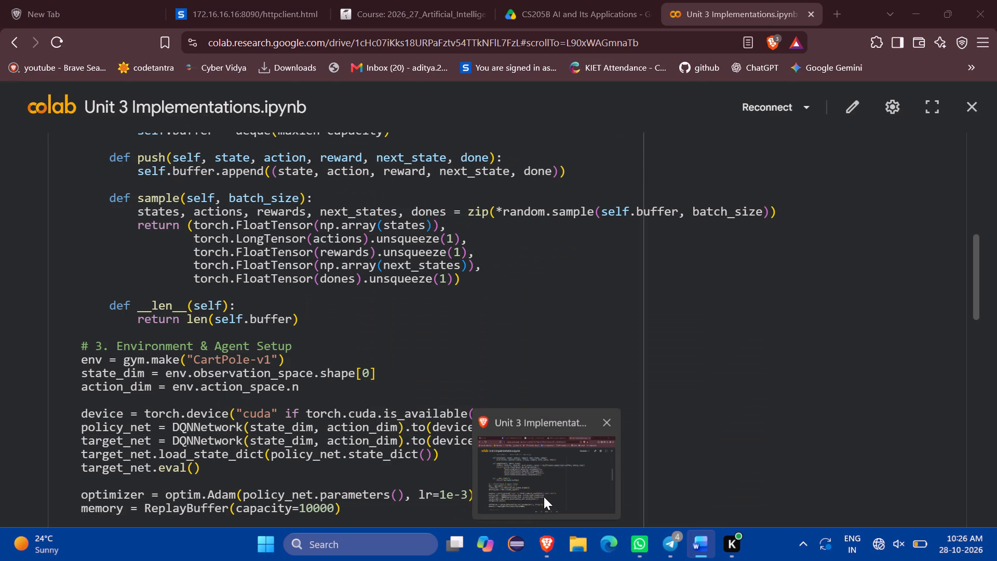
# Return to the Colab notebook and snip the Practical 3 code from "BATCH_SIZE = 64" through "total_reward += reward".
pyautogui.click(543, 495)
pyautogui.scroll(-4, 422, 462)
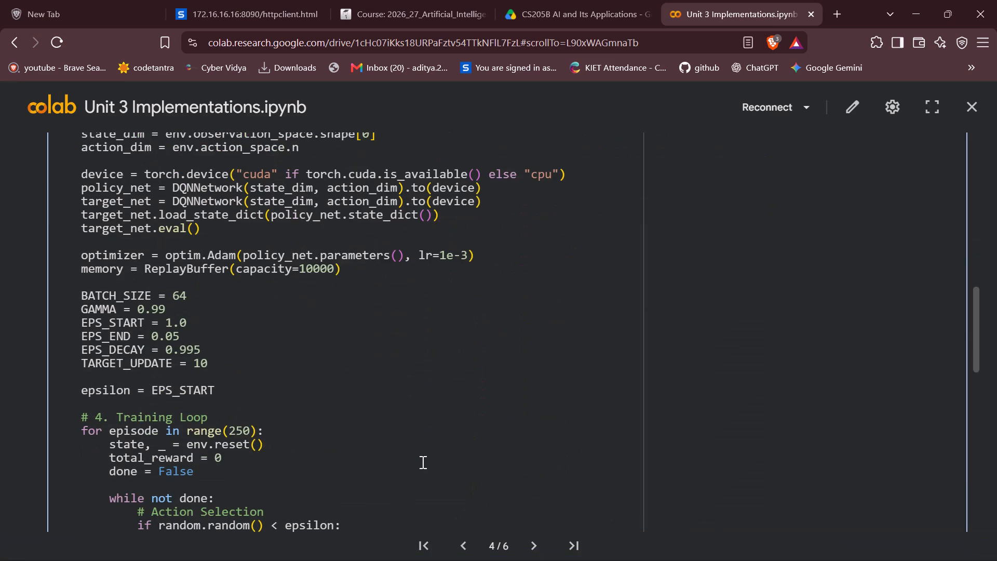
pyautogui.hscroll(1, 422, 462)
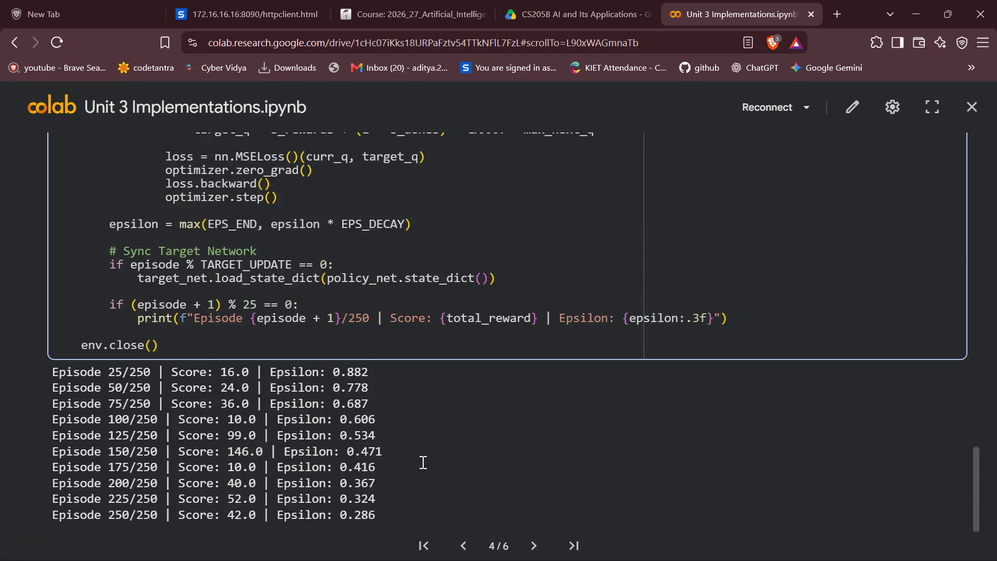
pyautogui.hscroll(1, 422, 462)
pyautogui.scroll(2, 422, 462)
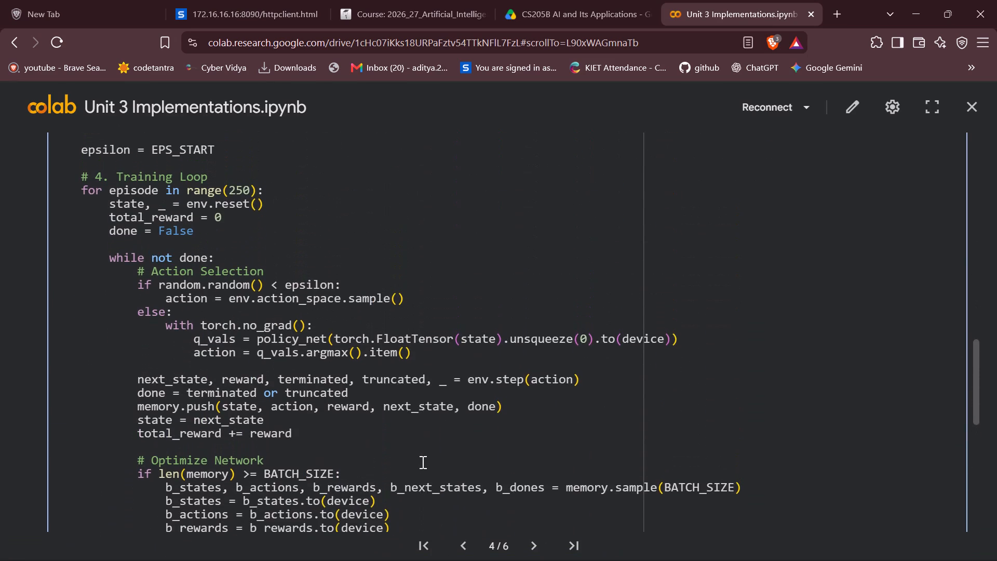
pyautogui.scroll(3, 422, 462)
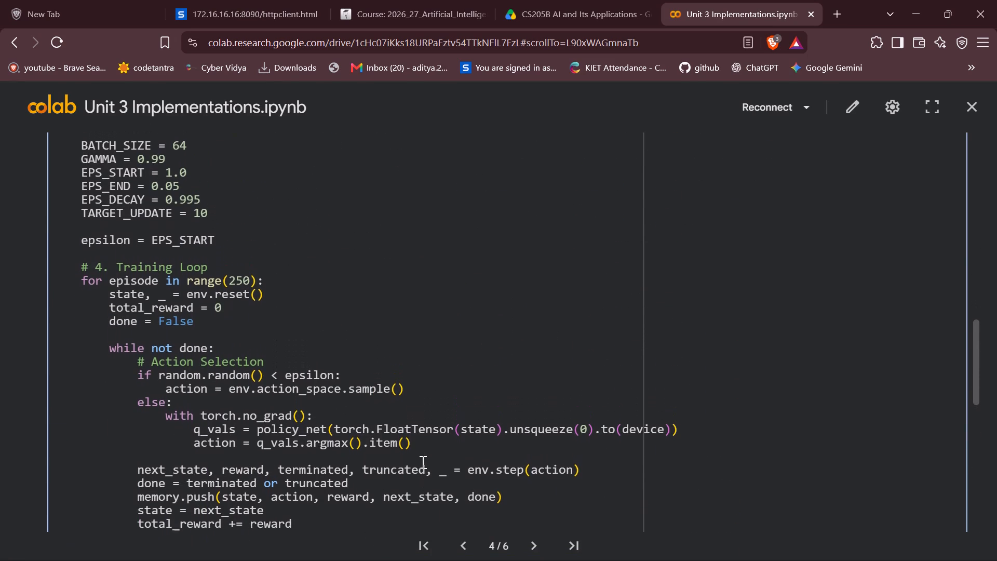
pyautogui.scroll(1, 422, 462)
pyautogui.press('Print')
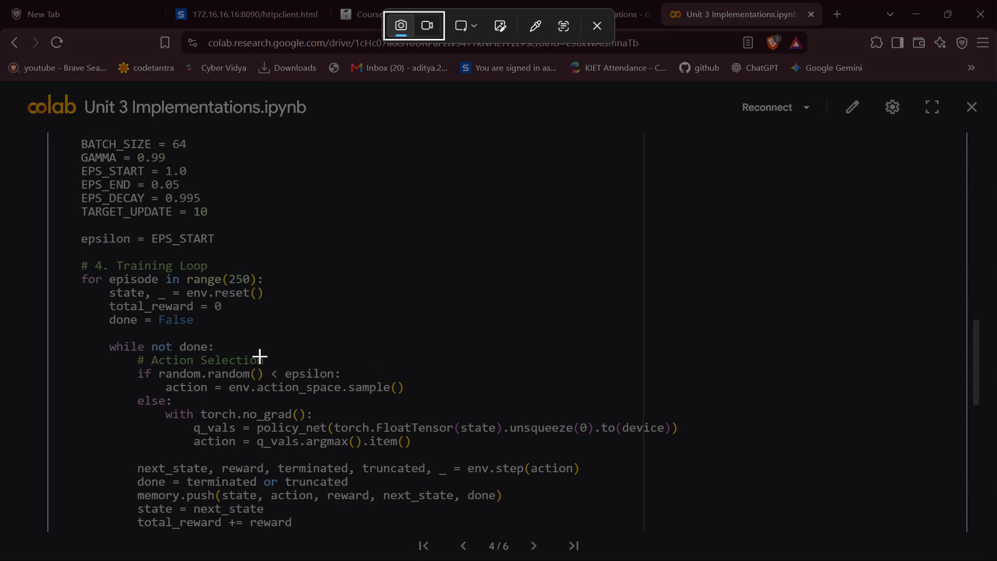
pyautogui.moveTo(53, 133); pyautogui.dragTo(164, 464)
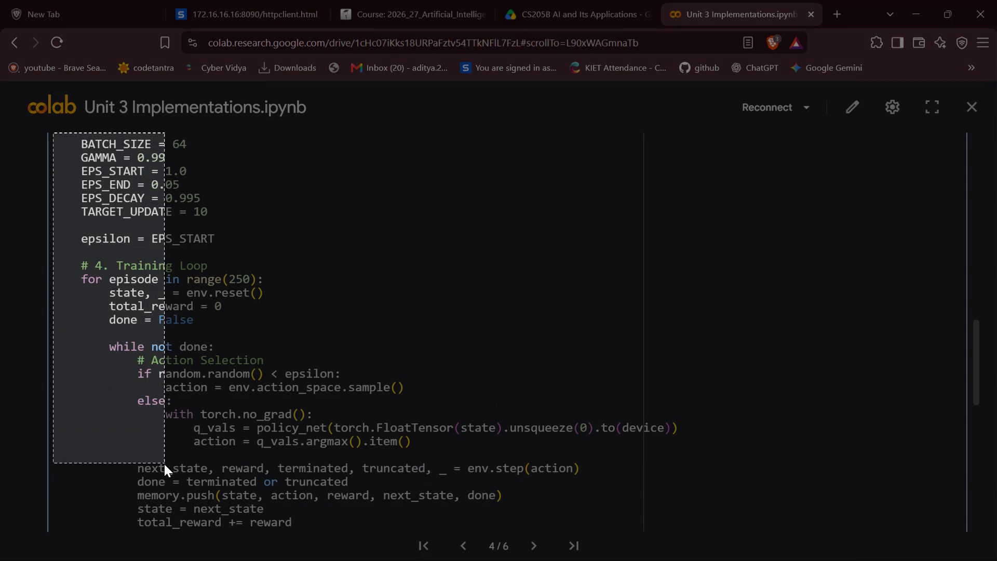
pyautogui.moveTo(164, 464); pyautogui.dragTo(476, 477)
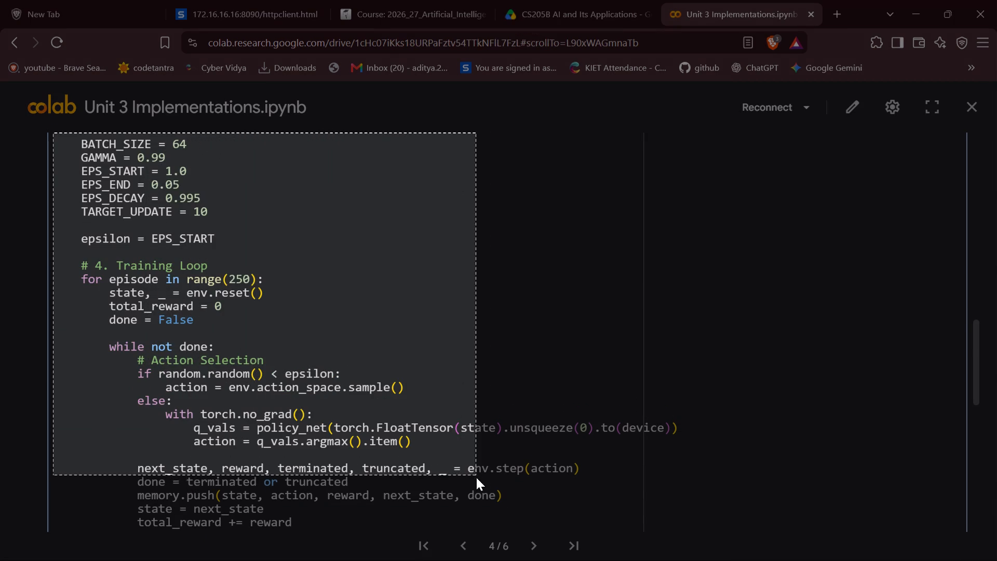
pyautogui.moveTo(476, 477); pyautogui.dragTo(688, 535)
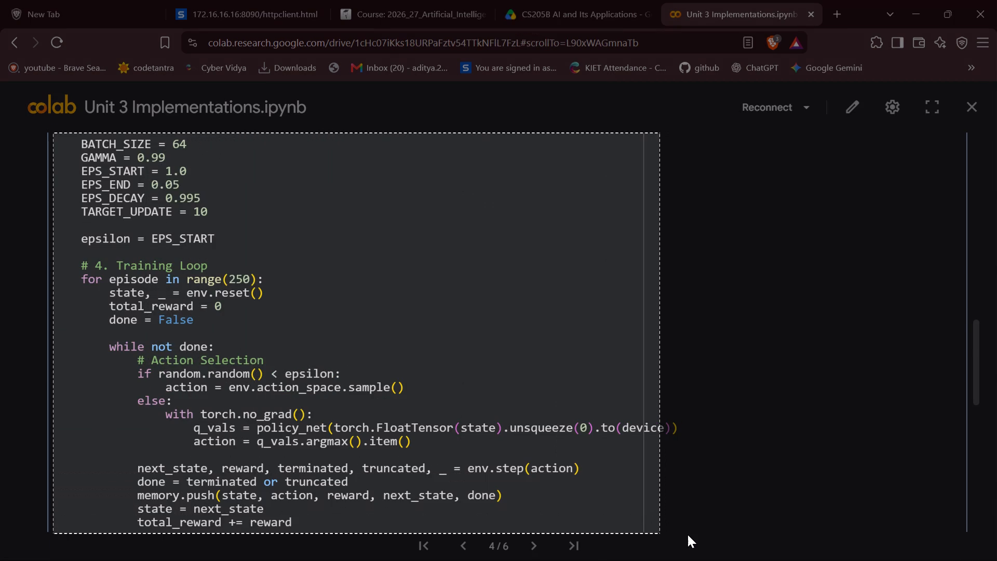
pyautogui.moveTo(688, 535); pyautogui.dragTo(714, 537)
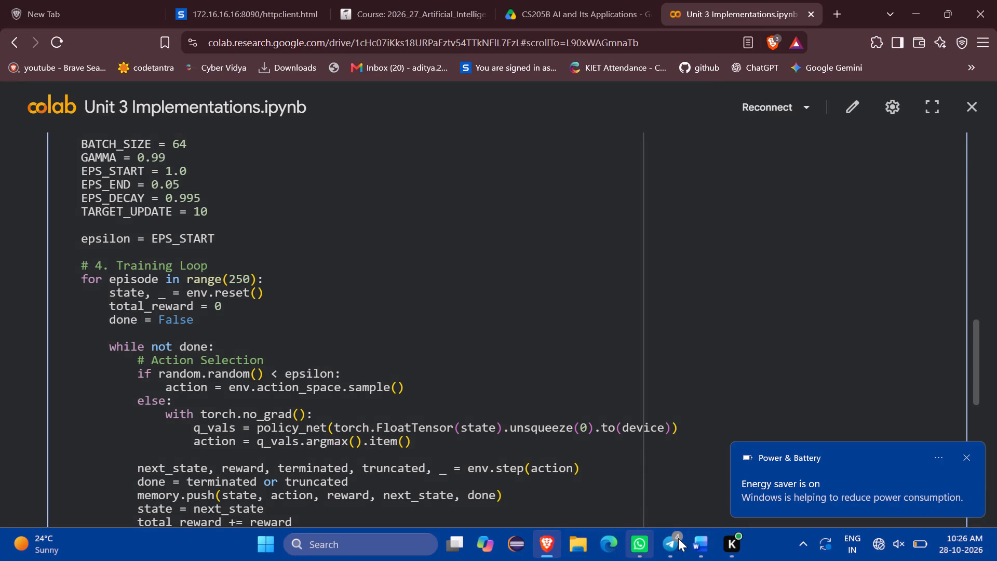
# Switch to Word and paste the hyperparameters and training loop snip after the environment and agent setup image.
pyautogui.click(696, 488)
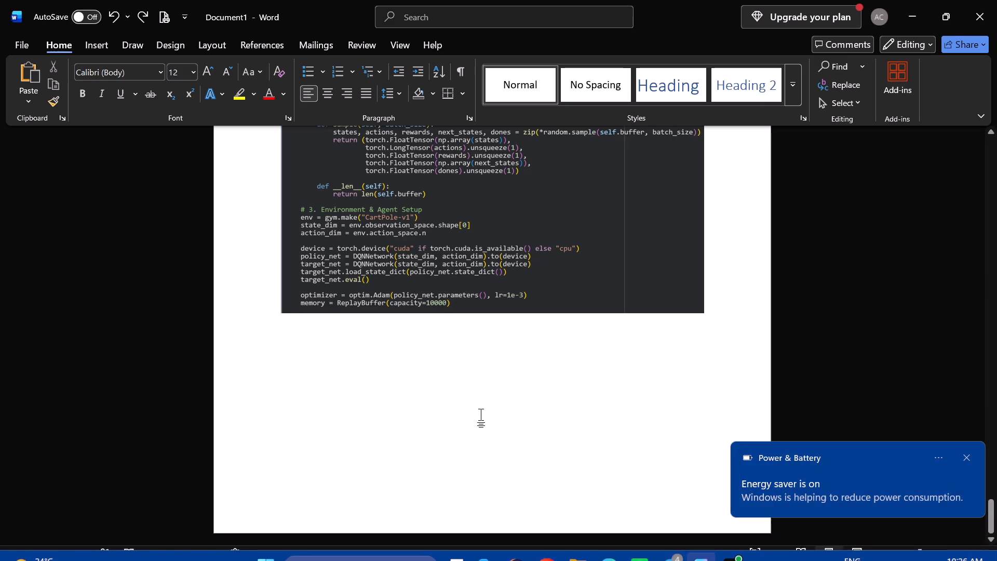
pyautogui.click(365, 365)
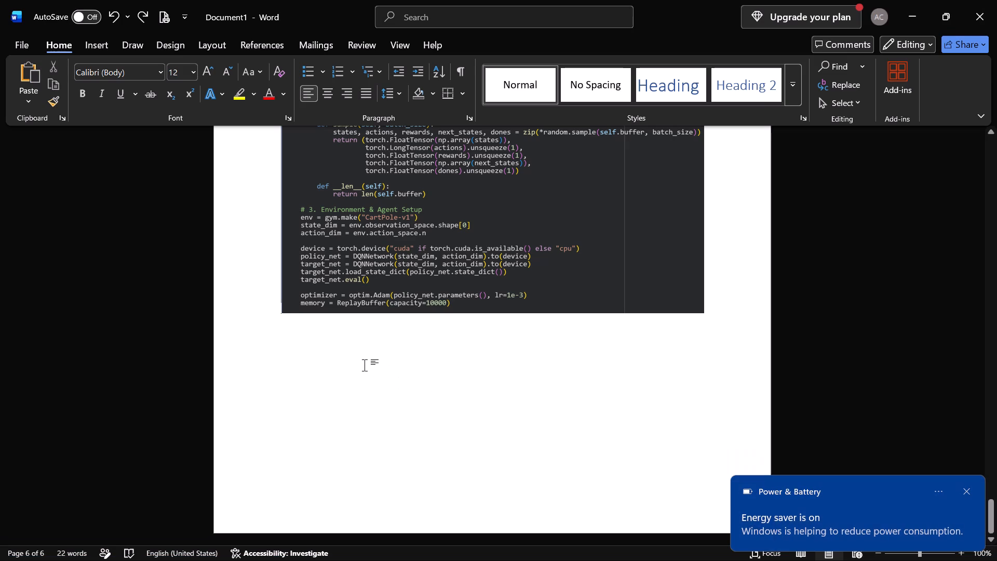
pyautogui.doubleClick(365, 365)
pyautogui.hotkey('ctrl', 'v')
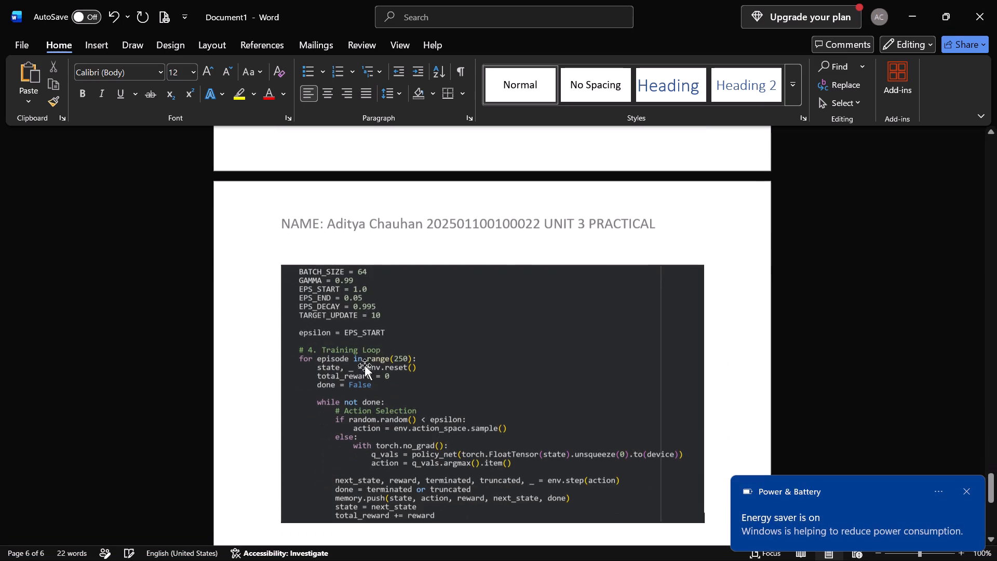
pyautogui.scroll(-5, 429, 408)
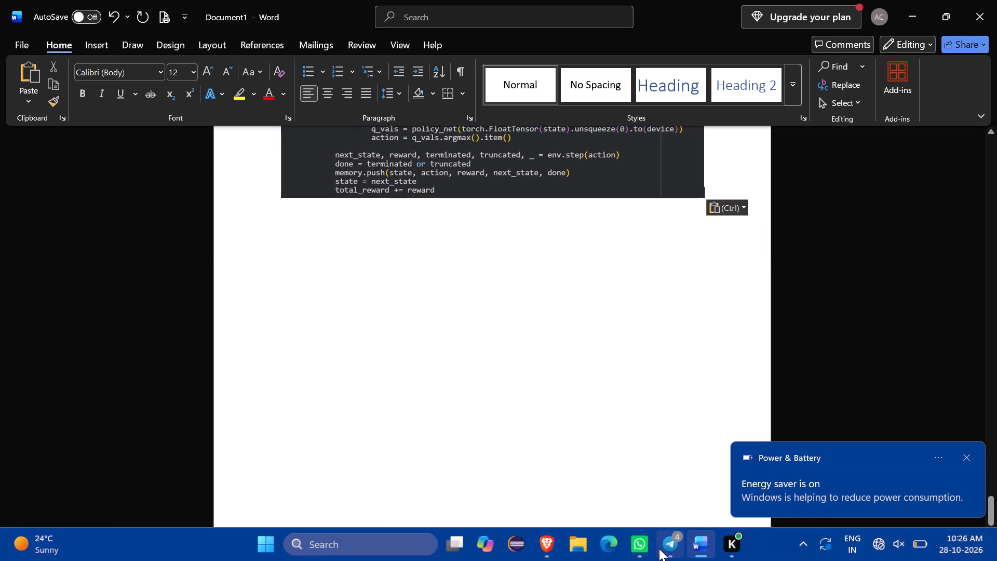
# Return to the Colab notebook and snip the last Practical 3 code part, from "# Optimize Network" through "env.close()".
pyautogui.click(555, 471)
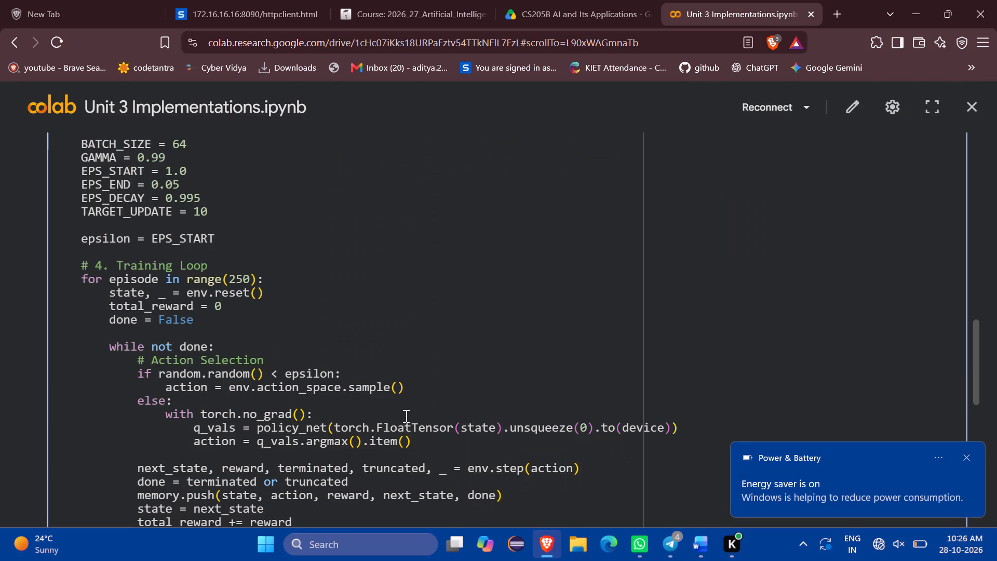
pyautogui.scroll(-5, 405, 416)
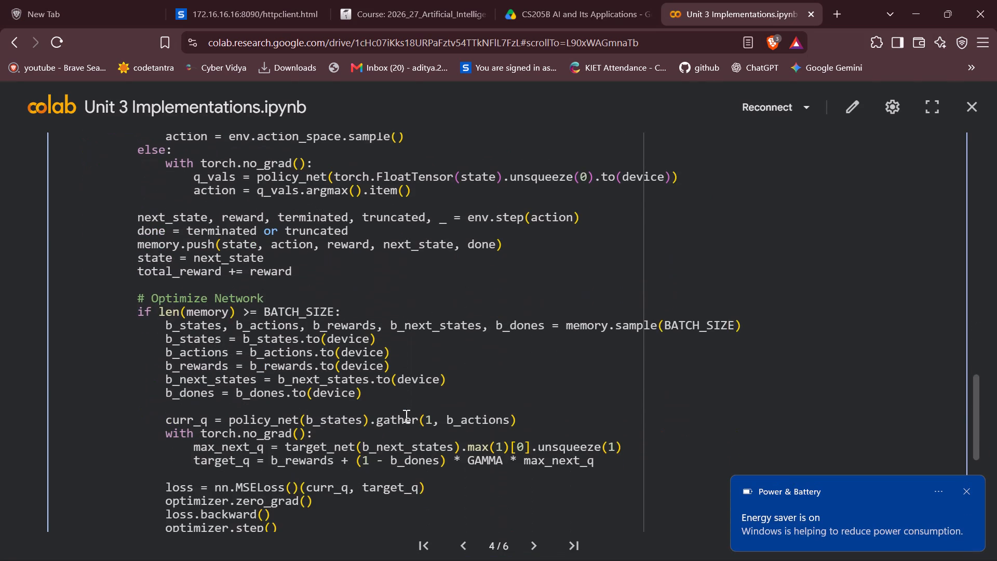
pyautogui.scroll(-4, 405, 416)
pyautogui.scroll(2, 405, 416)
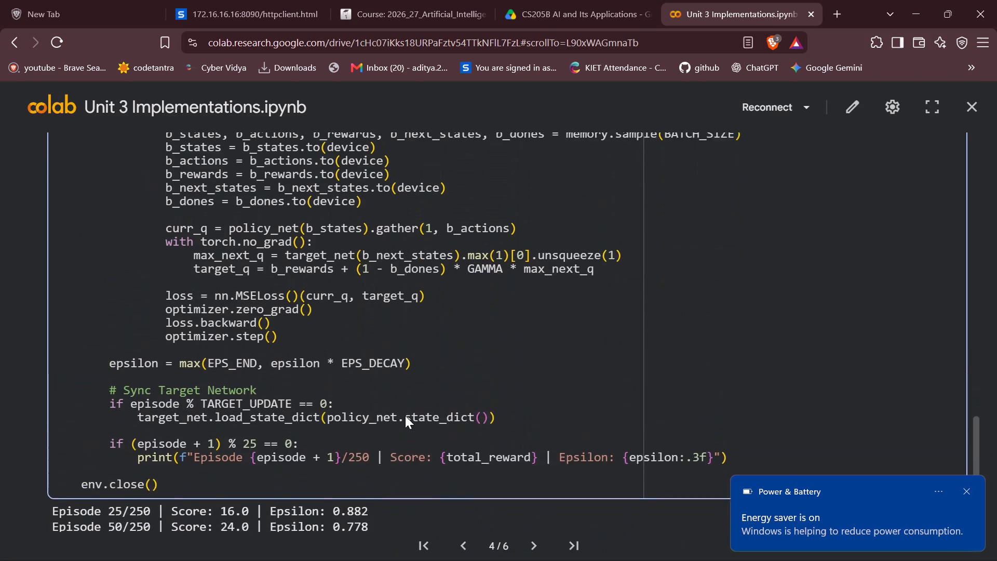
pyautogui.scroll(2, 405, 416)
pyautogui.press('Print')
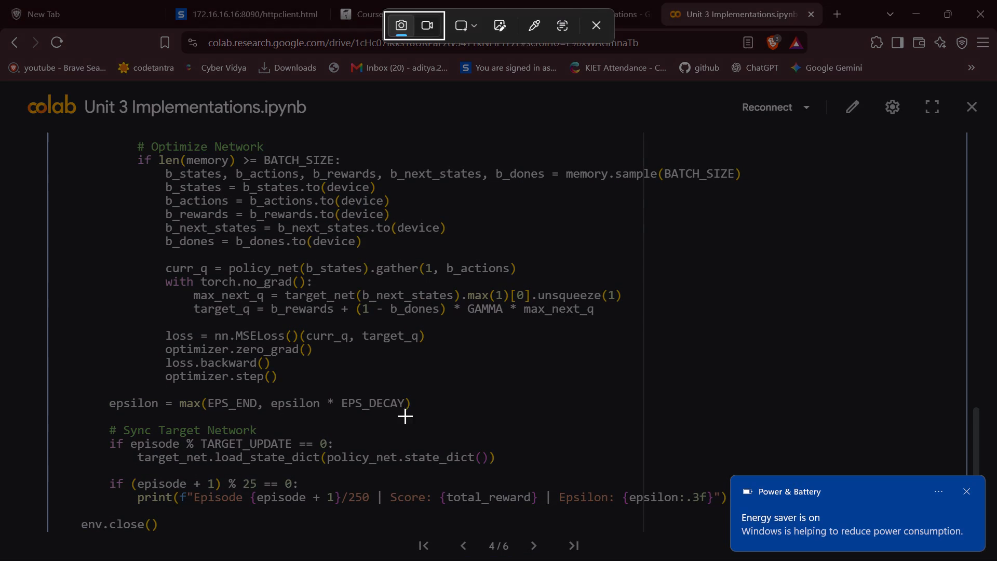
pyautogui.moveTo(52, 141); pyautogui.dragTo(240, 492)
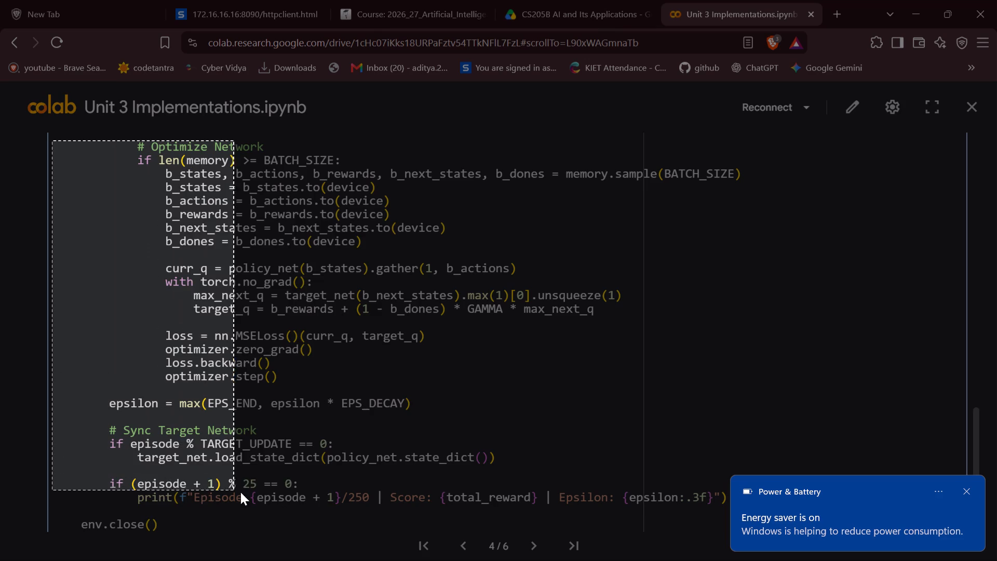
pyautogui.moveTo(240, 492); pyautogui.dragTo(709, 537)
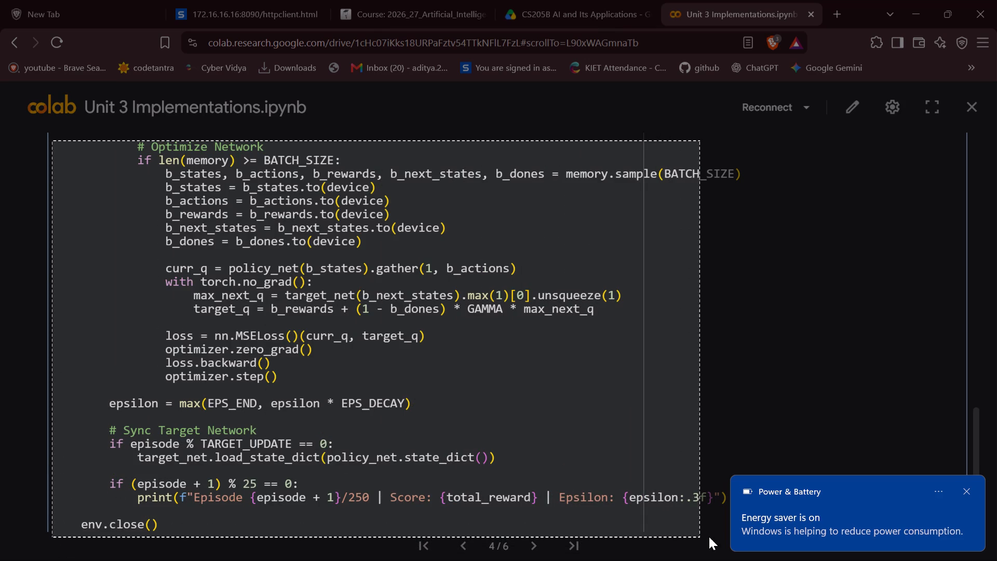
pyautogui.moveTo(709, 537); pyautogui.dragTo(743, 533)
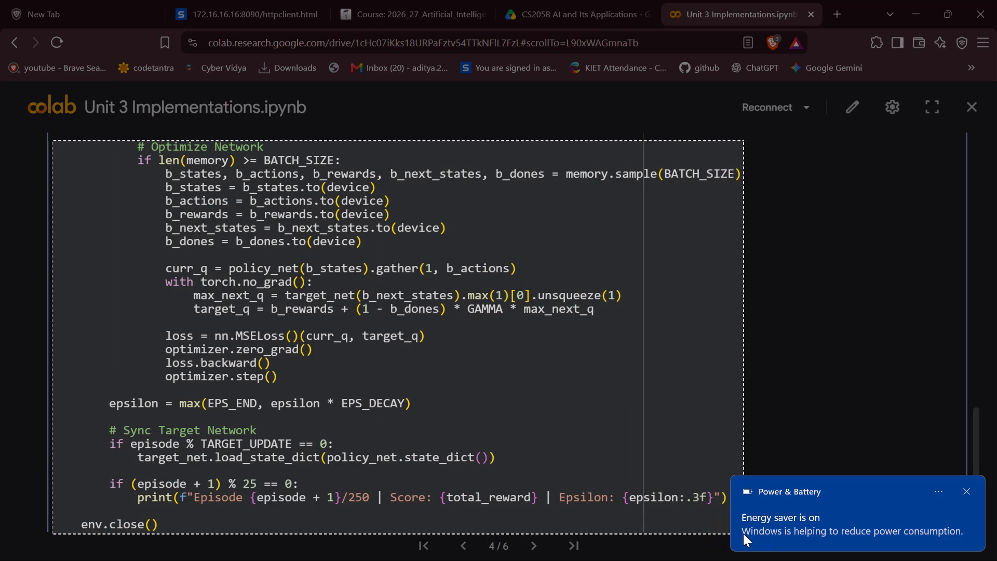
pyautogui.moveTo(743, 533); pyautogui.dragTo(727, 534)
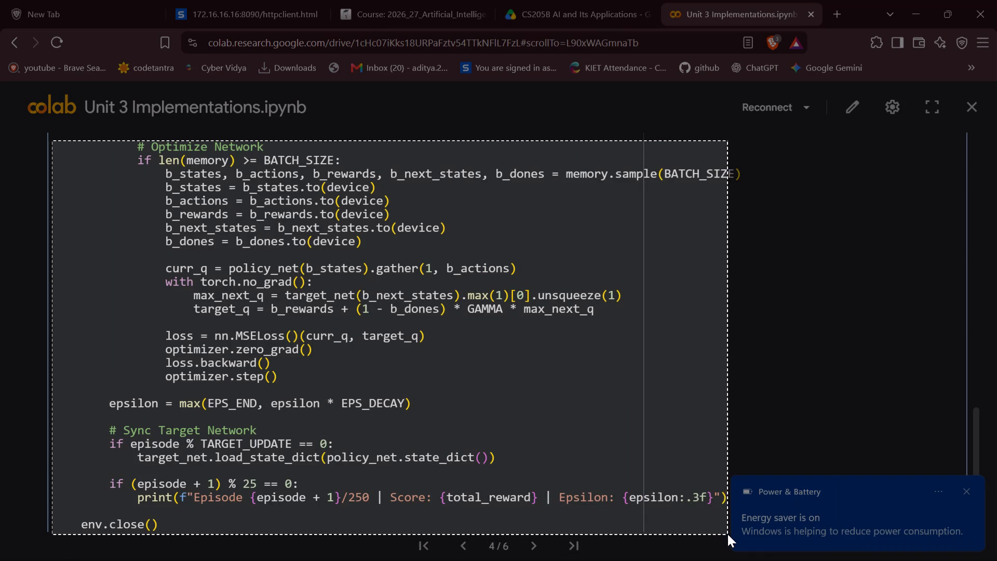
pyautogui.moveTo(727, 534); pyautogui.dragTo(731, 533)
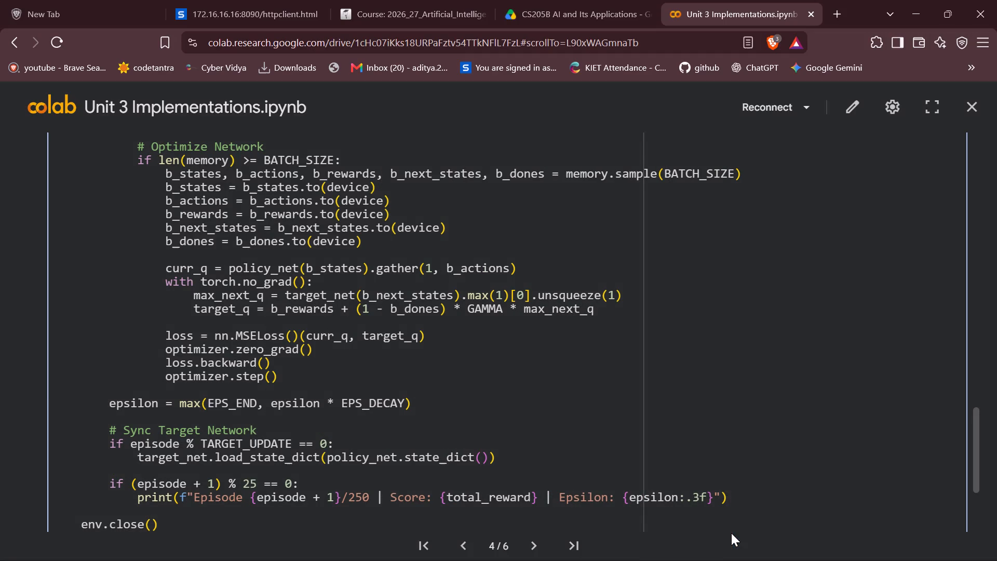
# Switch to Word, add blank lines below the training loop image, and paste the Optimize Network code snip there.
pyautogui.click(709, 546)
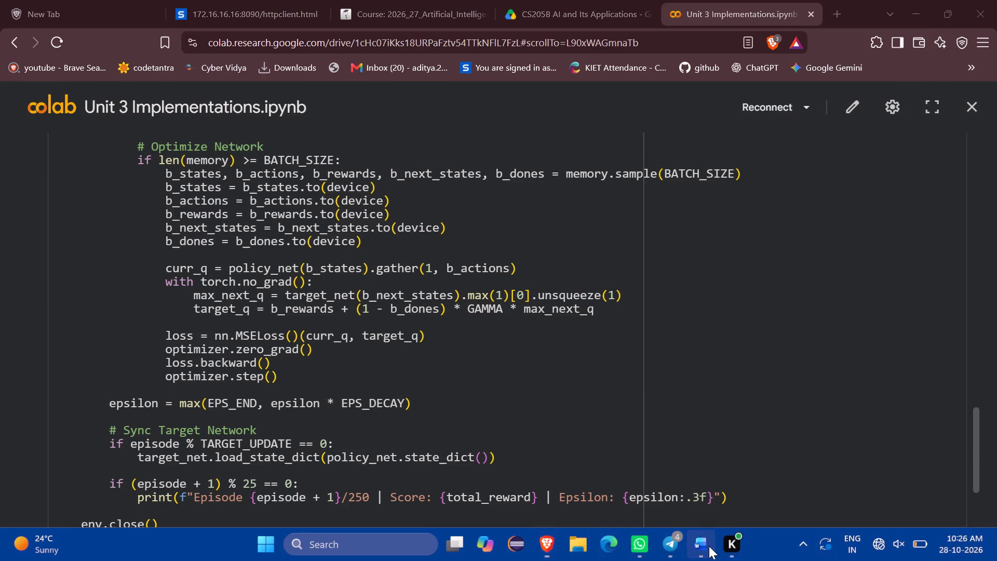
pyautogui.click(460, 273)
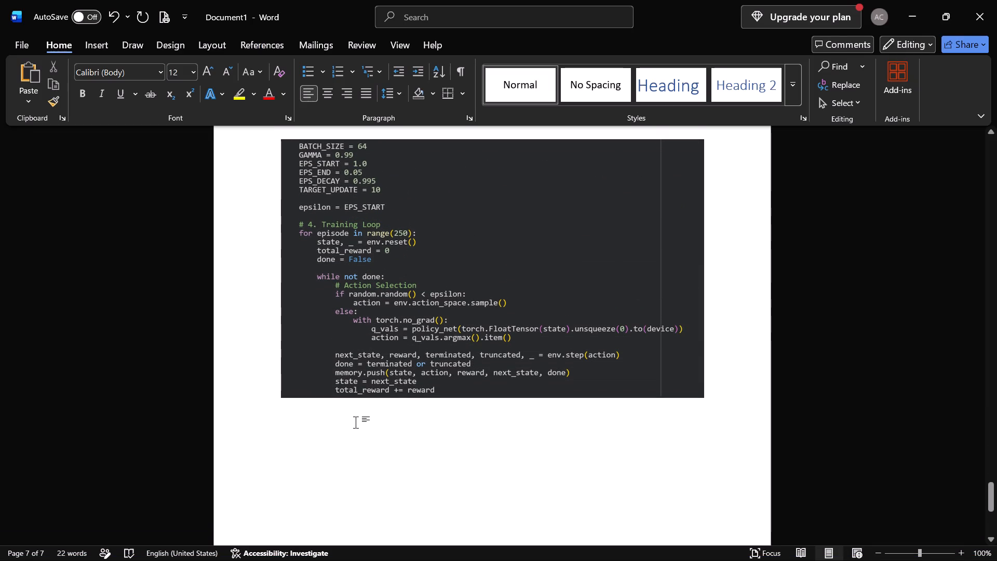
pyautogui.click(356, 422)
pyautogui.click(356, 422)
pyautogui.press('Return')
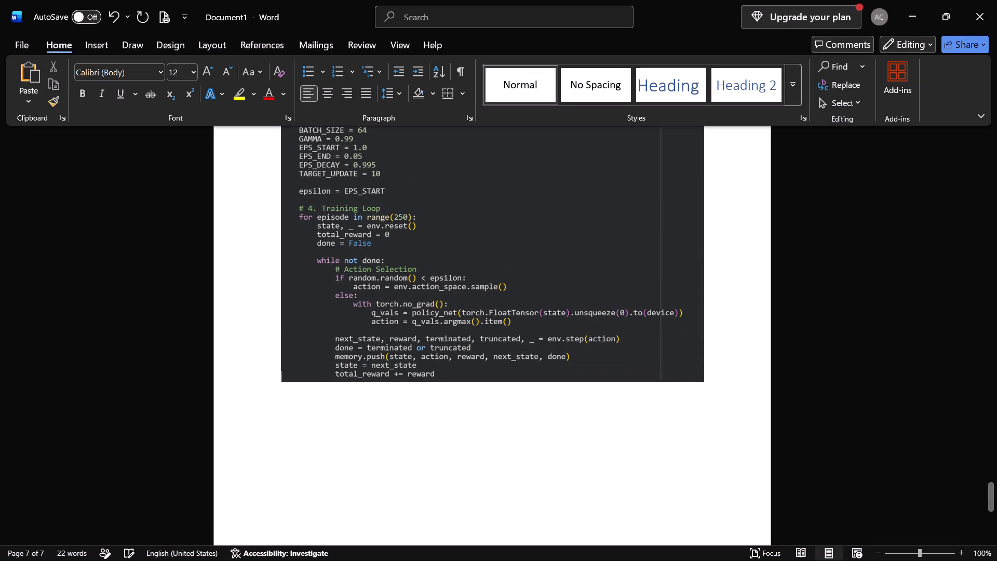
pyautogui.press('Return')
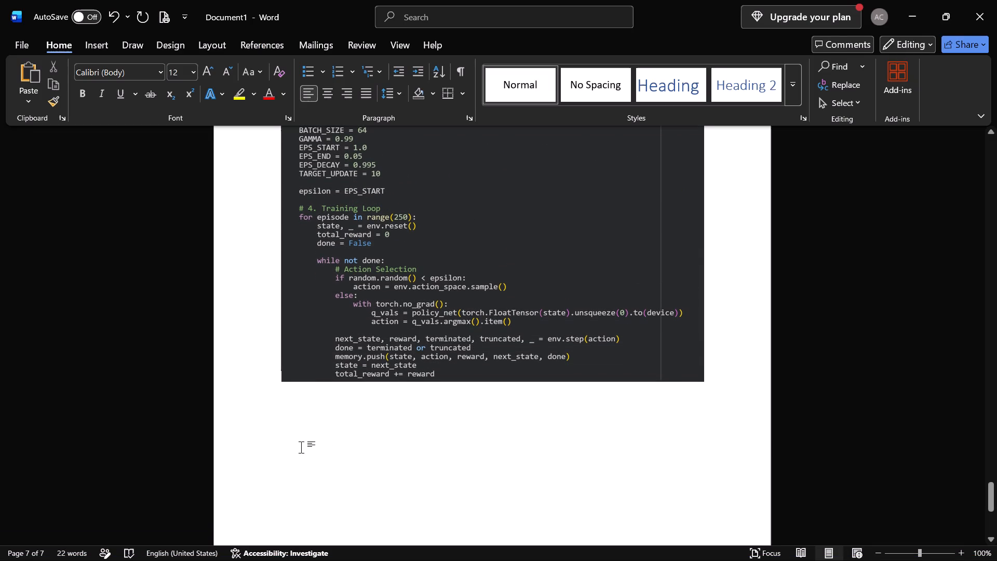
pyautogui.doubleClick(340, 434)
pyautogui.hotkey('ctrl', 'v')
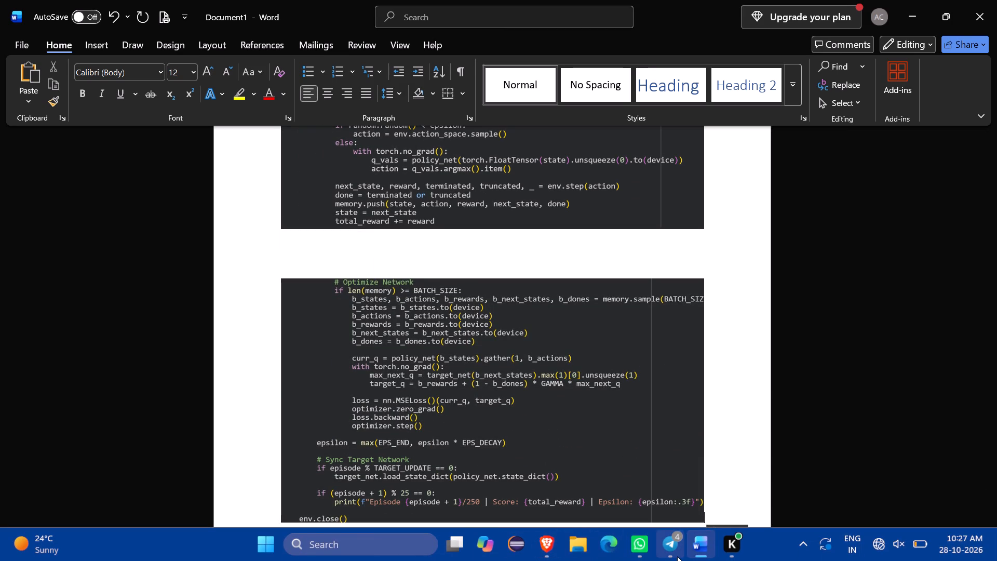
# Return to the Colab notebook and snip the Practical 3 output, from "Episode 25/250" through "Episode 250/250".
pyautogui.click(537, 464)
pyautogui.scroll(-2, 416, 417)
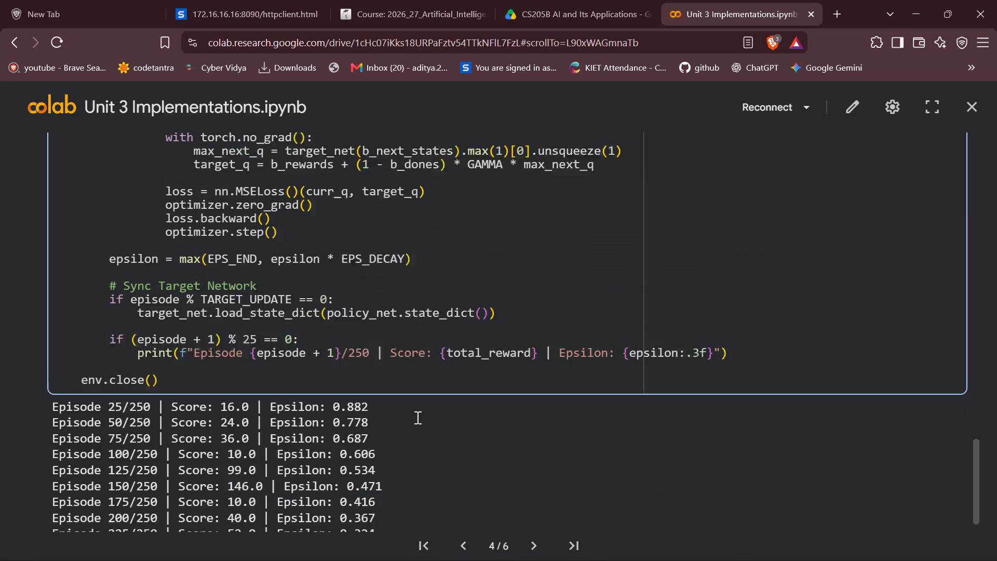
pyautogui.scroll(-2, 416, 417)
pyautogui.click(416, 417)
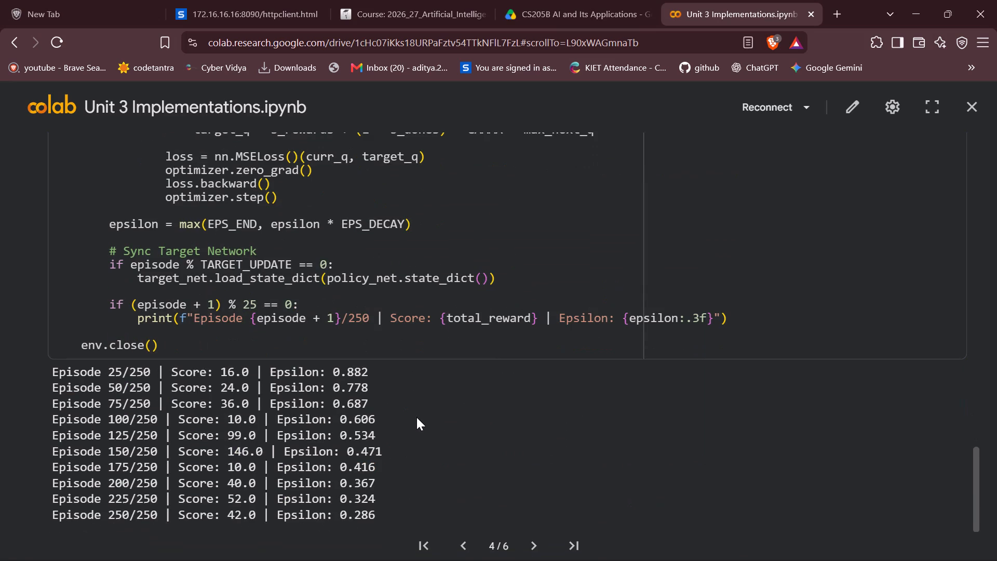
pyautogui.press('Print')
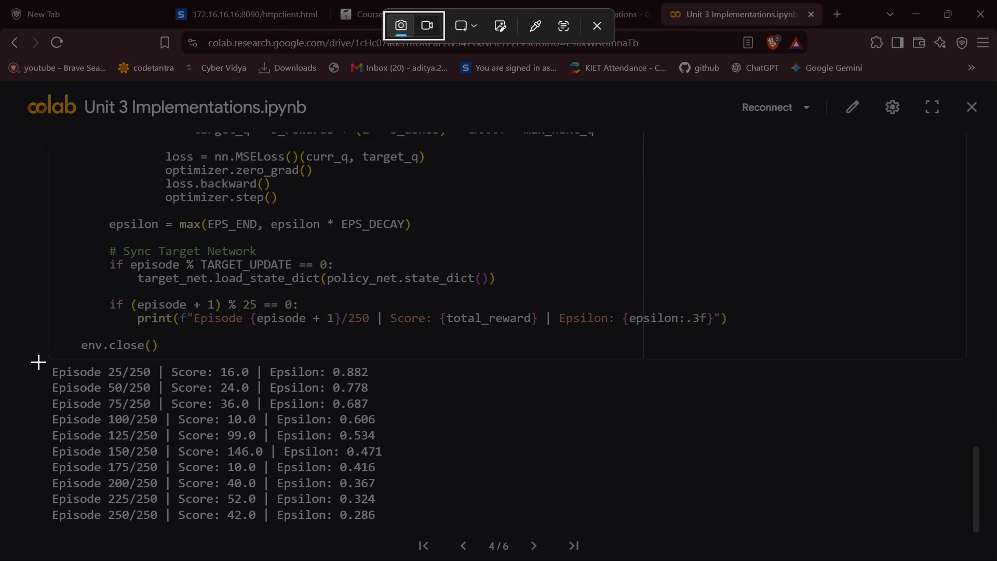
pyautogui.moveTo(37, 361); pyautogui.dragTo(285, 552)
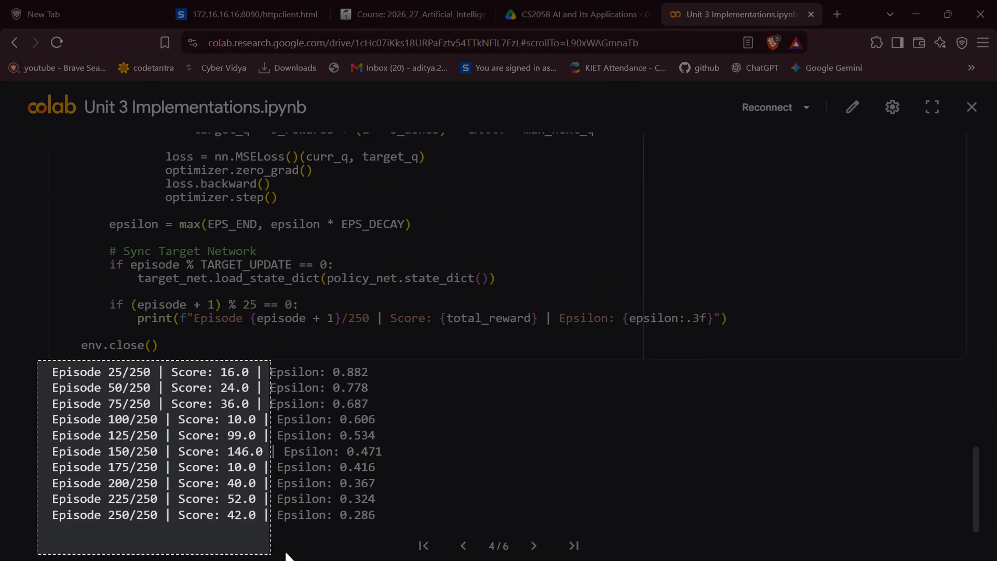
pyautogui.moveTo(285, 552); pyautogui.dragTo(419, 539)
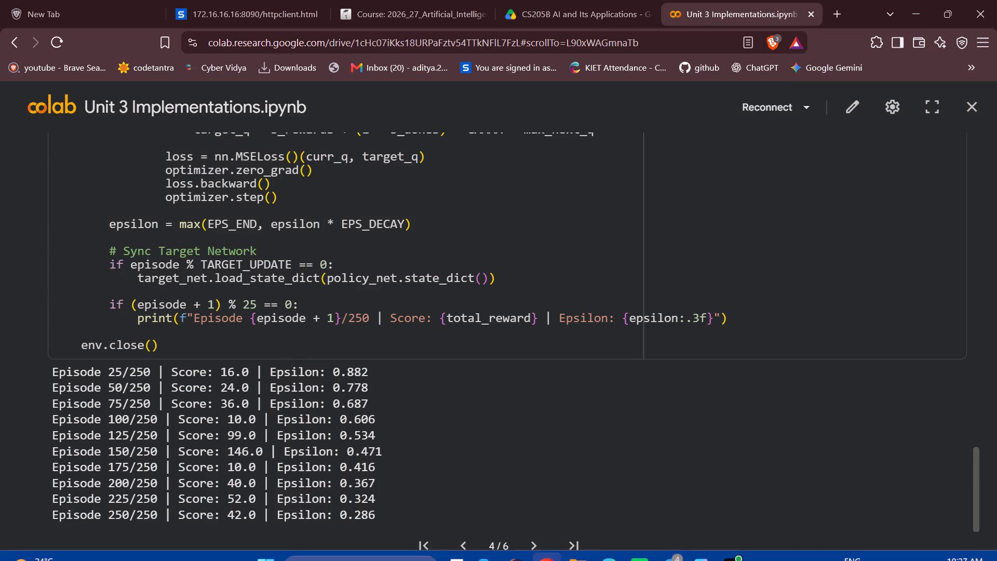
# Switch to Word and add the label "OUTPUT" at font size 16 below the Optimize Network code image.
pyautogui.click(695, 540)
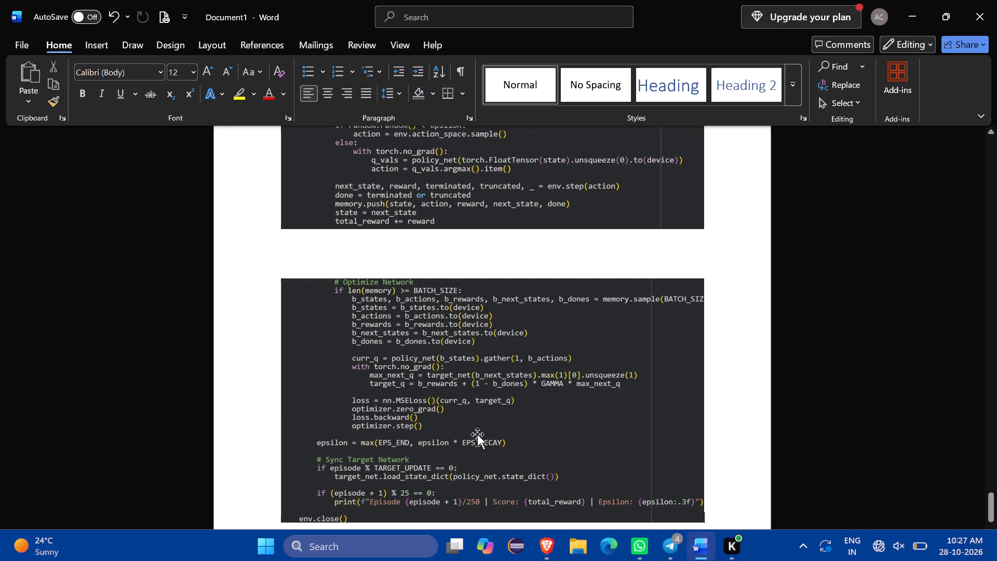
pyautogui.scroll(-3, 477, 434)
pyautogui.doubleClick(345, 390)
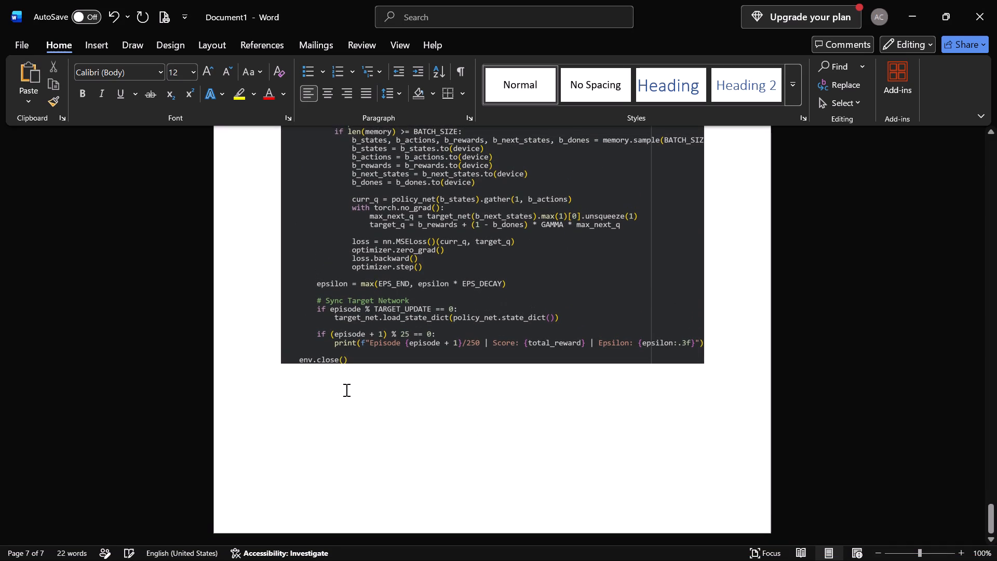
pyautogui.write('OUTPUT')
pyautogui.moveTo(387, 380); pyautogui.dragTo(292, 380)
pyautogui.click(205, 69)
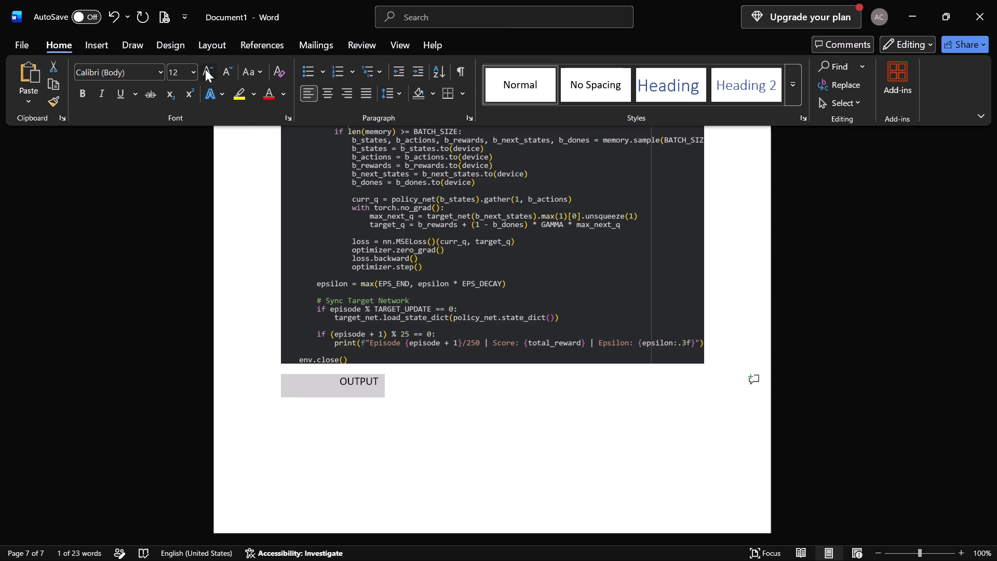
pyautogui.click(205, 69)
# Paste the episode output snip on a new line below the OUTPUT label.
pyautogui.click(438, 393)
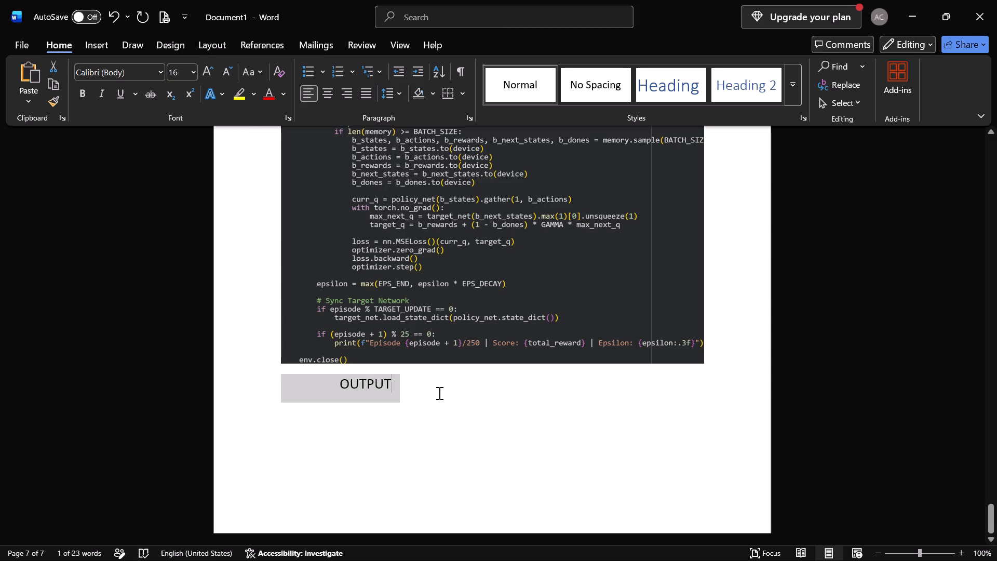
pyautogui.press('Return')
pyautogui.hotkey('ctrl', 'v')
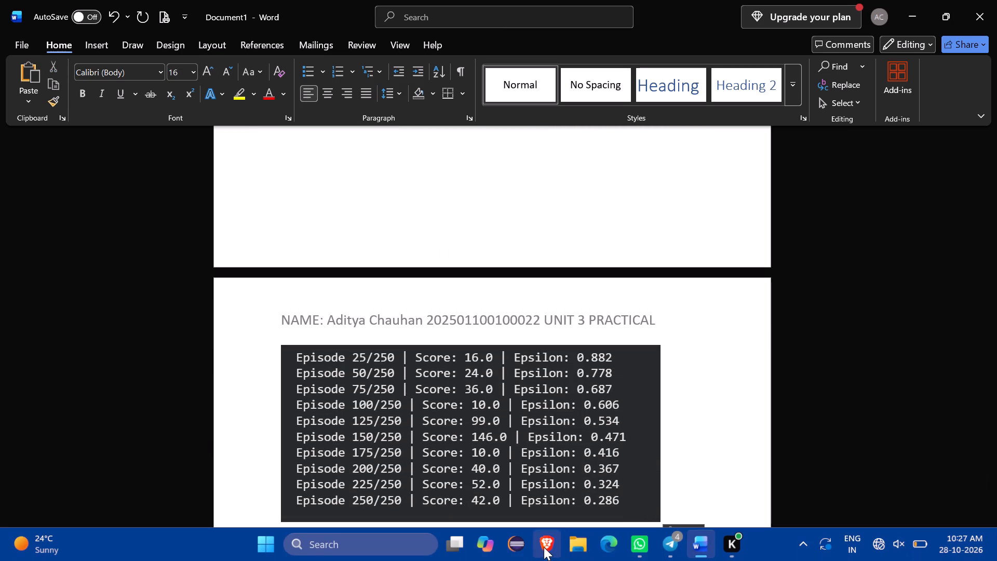
# Return to the Colab notebook, go to the Practical 4 slide, and copy the comment line "# Practical 4: Learning Dynamics & Policy Convergence Visualization".
pyautogui.click(537, 493)
pyautogui.scroll(-3, 438, 345)
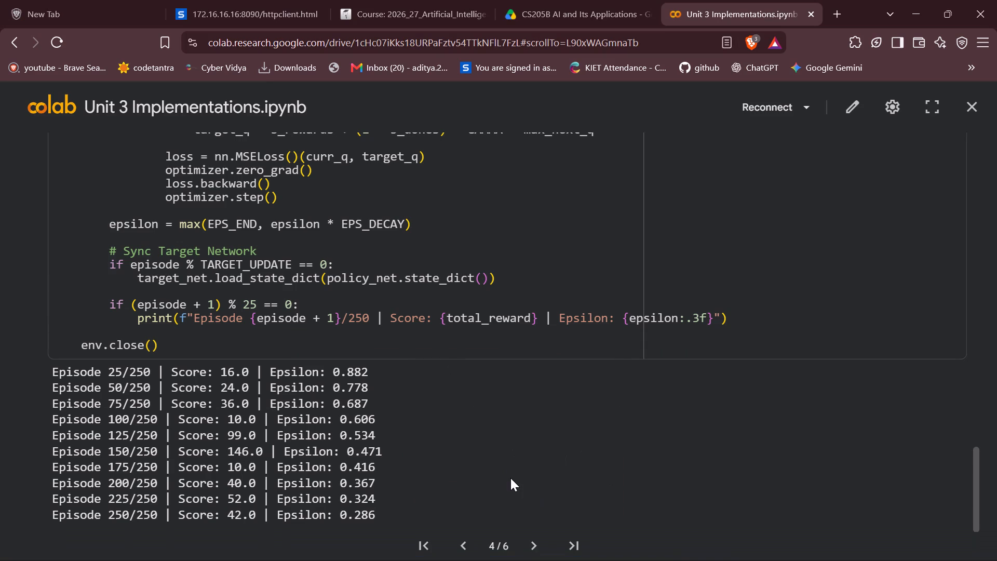
pyautogui.click(534, 548)
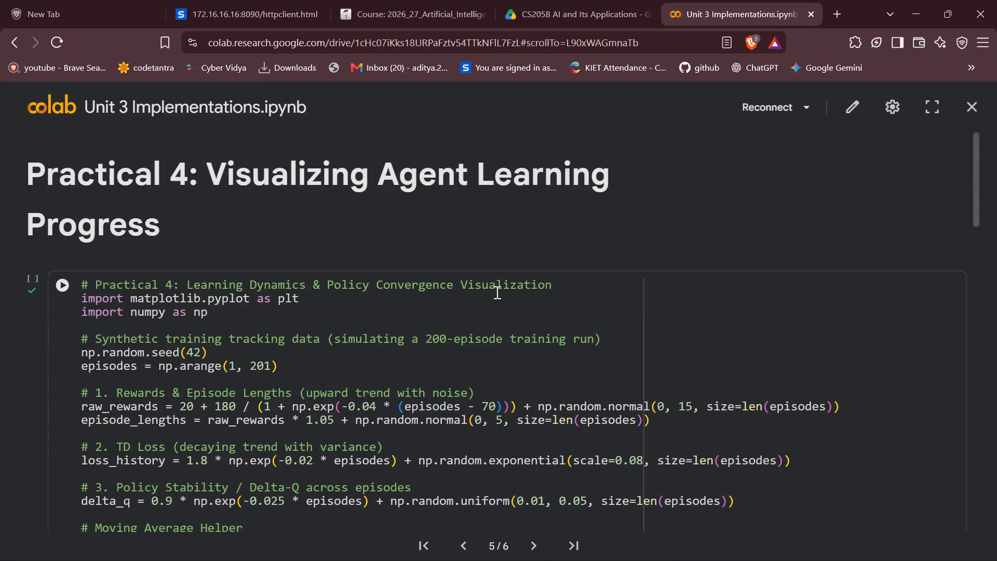
pyautogui.moveTo(563, 284); pyautogui.dragTo(161, 260)
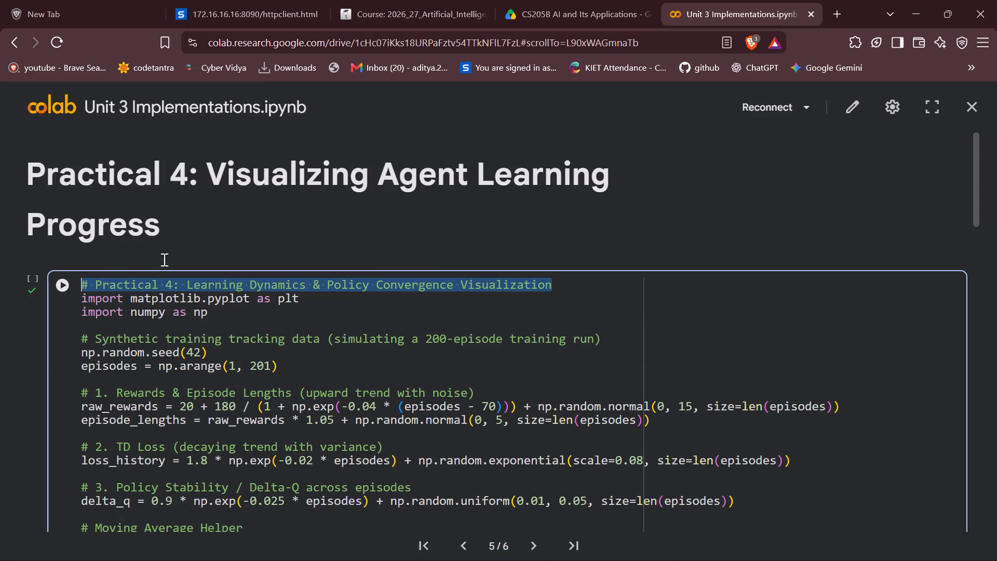
pyautogui.moveTo(161, 260); pyautogui.dragTo(80, 284)
pyautogui.hotkey('ctrl', 'c')
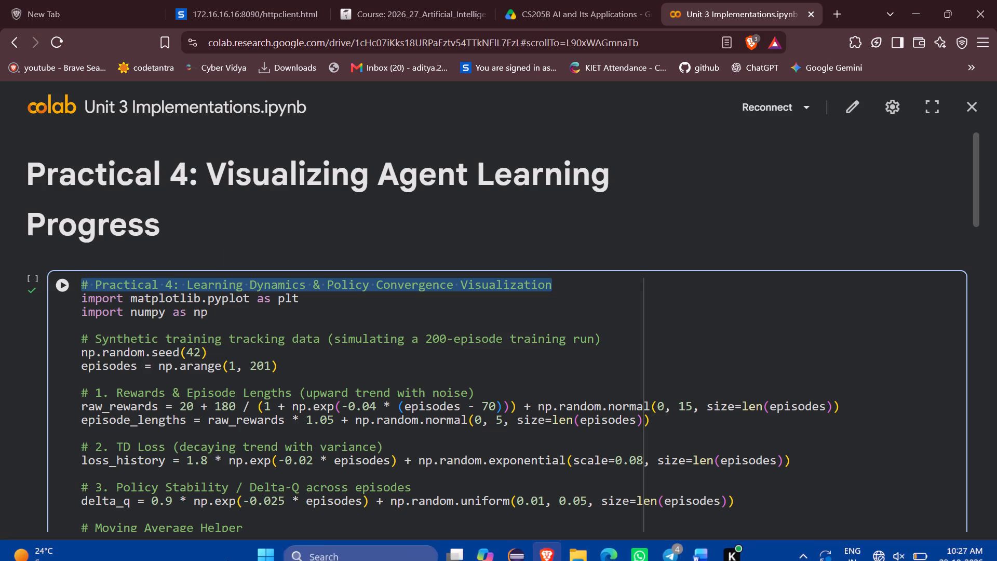
# Switch to Word and paste the copied Practical 4 title below the episode output image, followed by a new line.
pyautogui.click(705, 547)
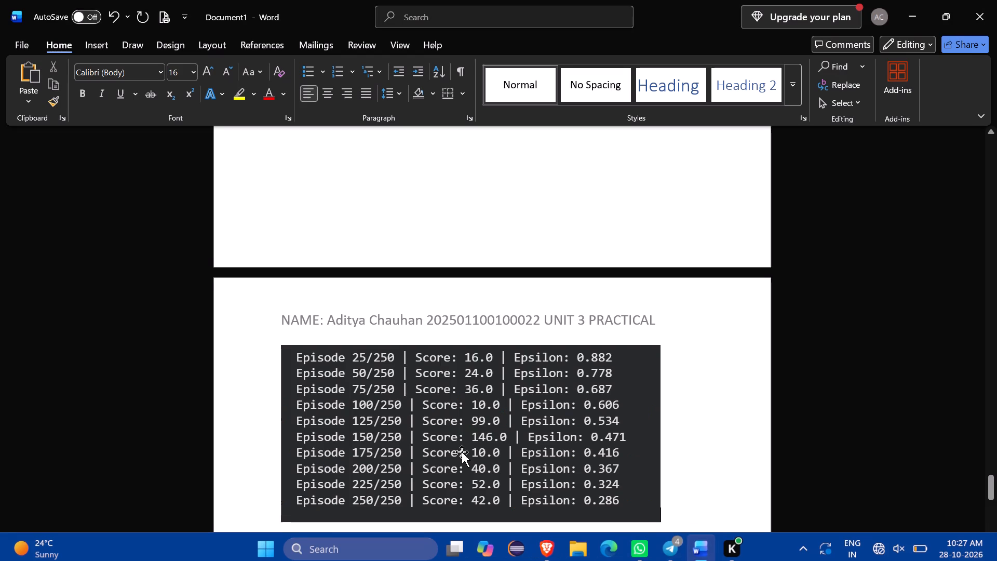
pyautogui.scroll(-2, 462, 452)
pyautogui.doubleClick(337, 345)
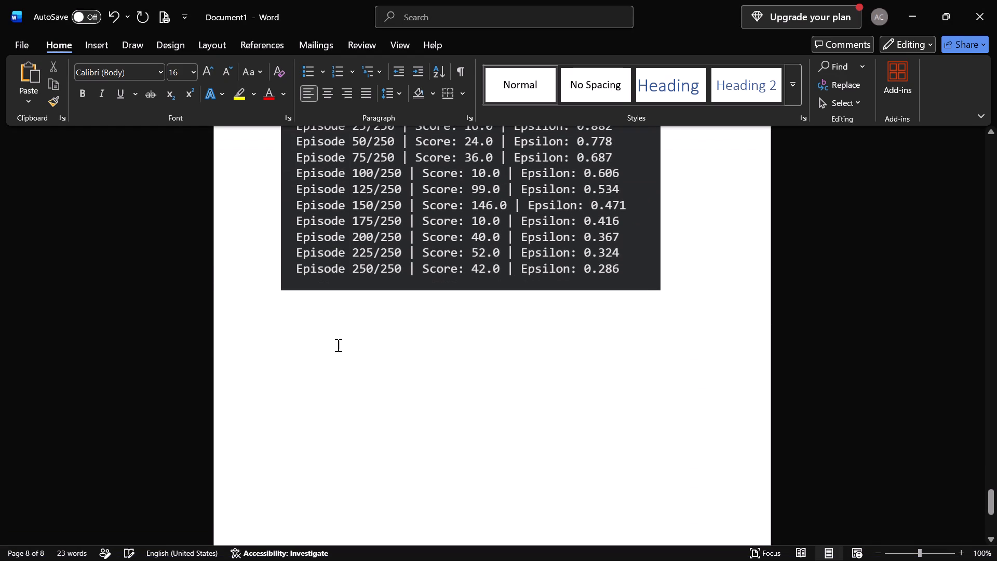
pyautogui.hotkey('ctrl', 'v')
pyautogui.moveTo(334, 343); pyautogui.dragTo(401, 363)
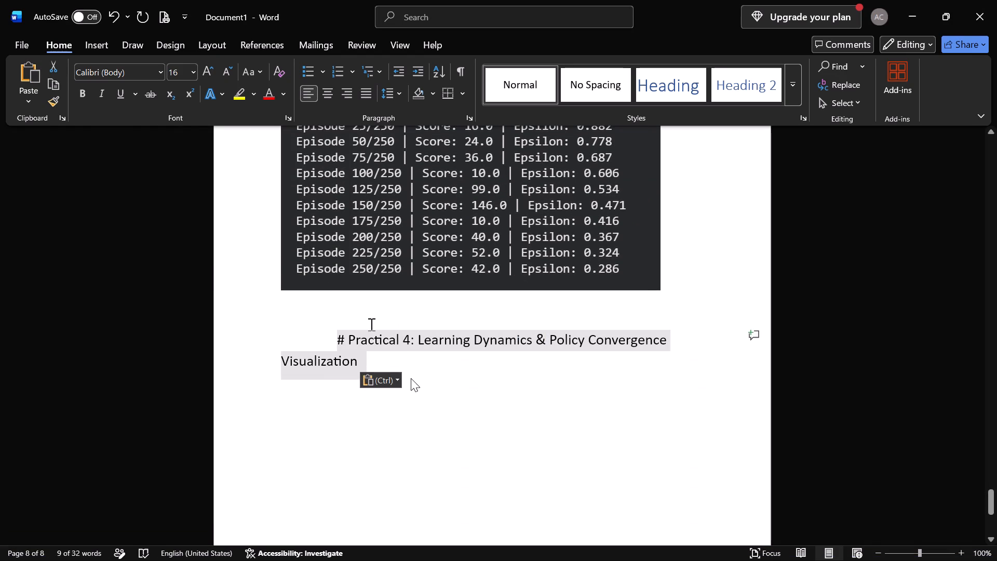
pyautogui.click(411, 378)
pyautogui.press('Return')
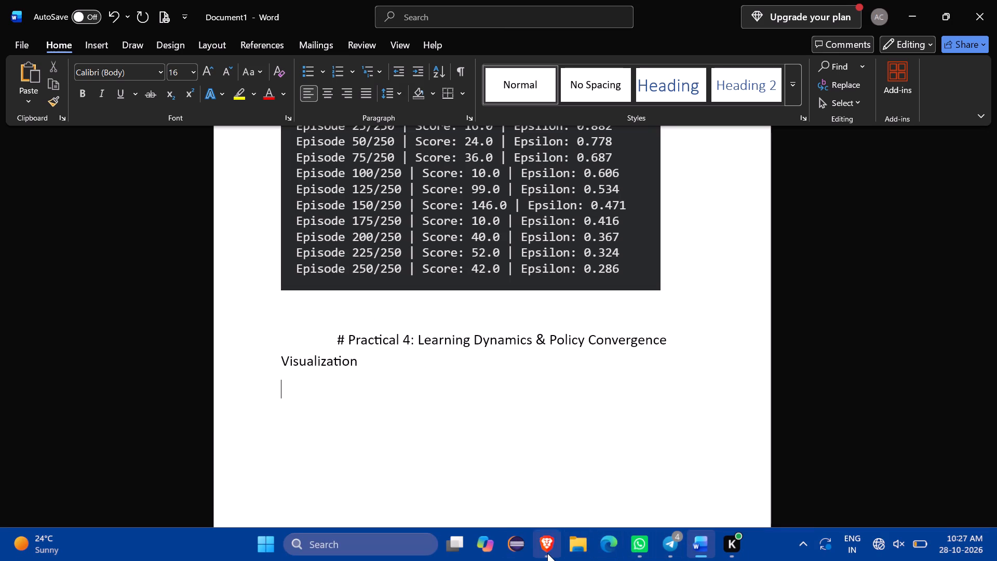
# Return to the Colab notebook and snip the Practical 4 code from "import matplotlib.pyplot as plt" through "fig, axs = plt.subplots(2, 2, figsize=(14, 10))".
pyautogui.click(547, 495)
pyautogui.scroll(-1, 380, 411)
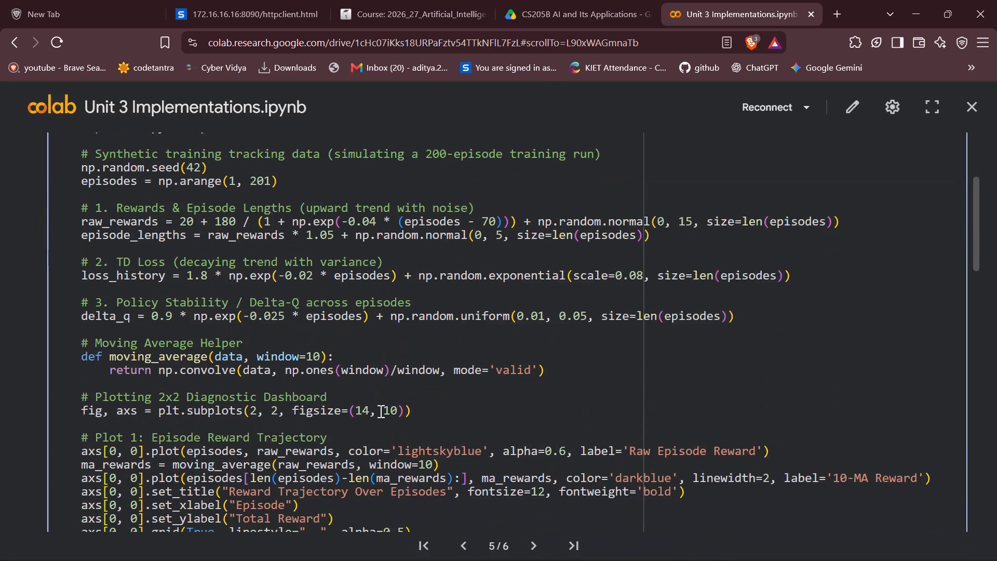
pyautogui.scroll(-1, 380, 411)
pyautogui.click(454, 405)
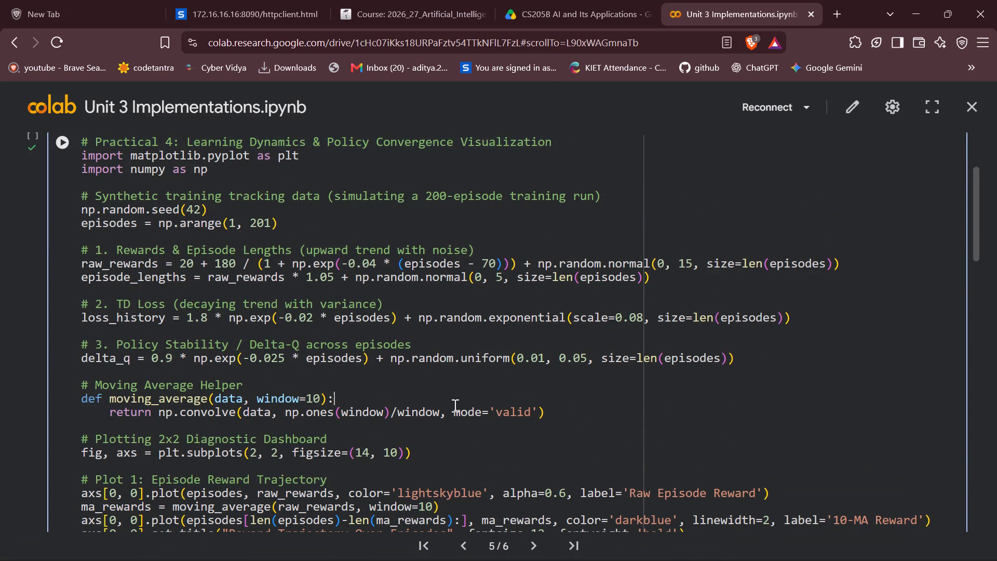
pyautogui.press('Print')
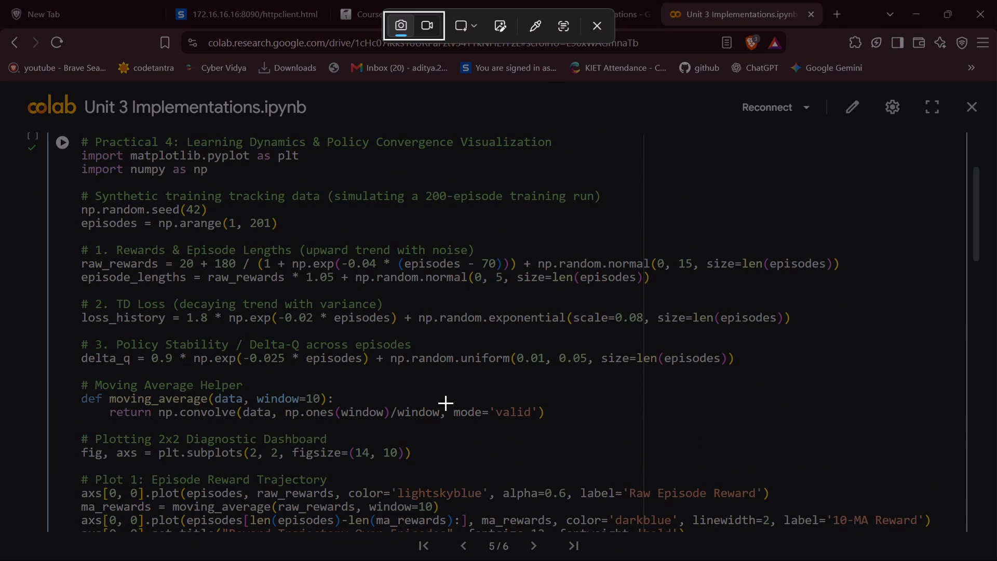
pyautogui.moveTo(72, 149); pyautogui.dragTo(142, 367)
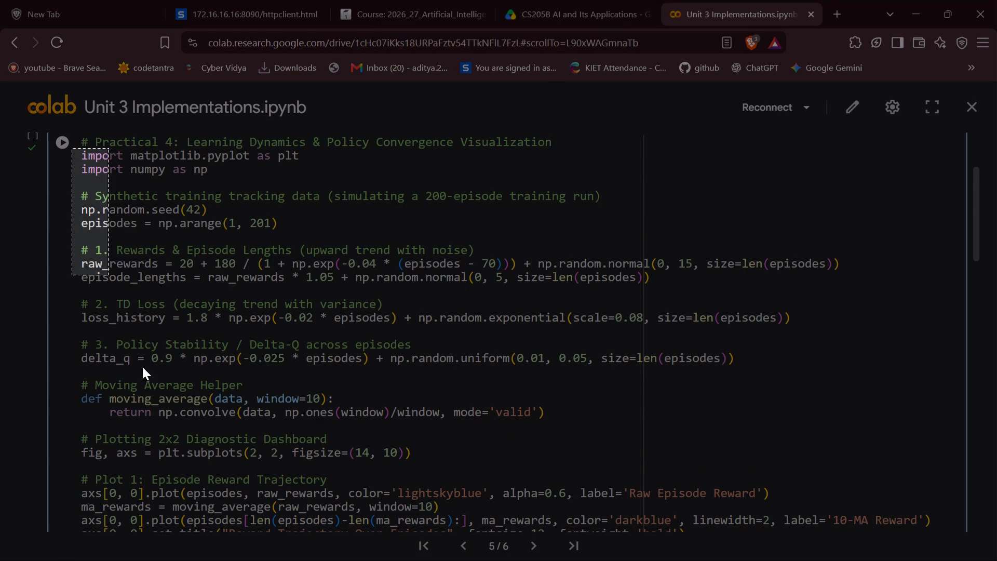
pyautogui.moveTo(142, 367); pyautogui.dragTo(590, 512)
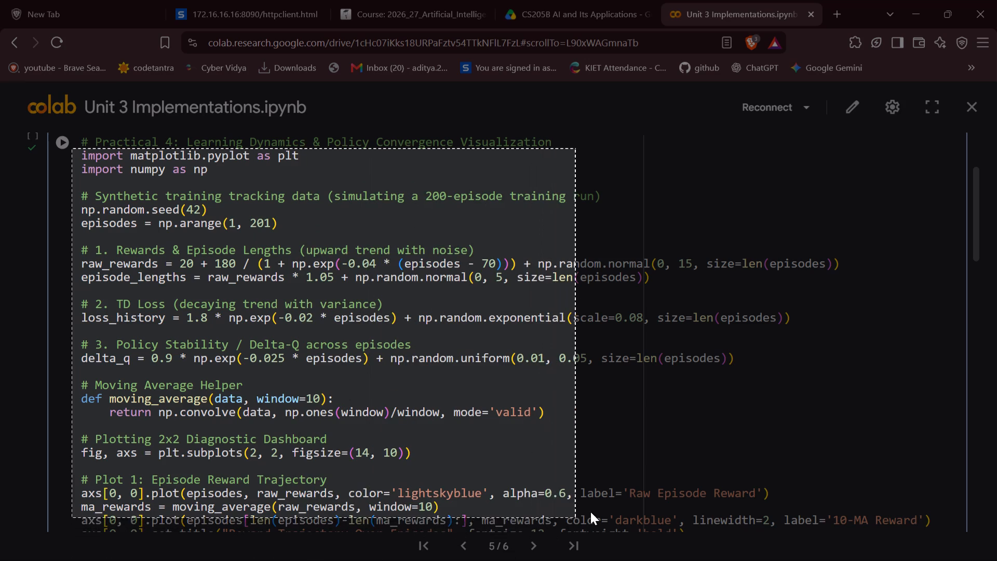
pyautogui.moveTo(590, 512); pyautogui.dragTo(800, 471)
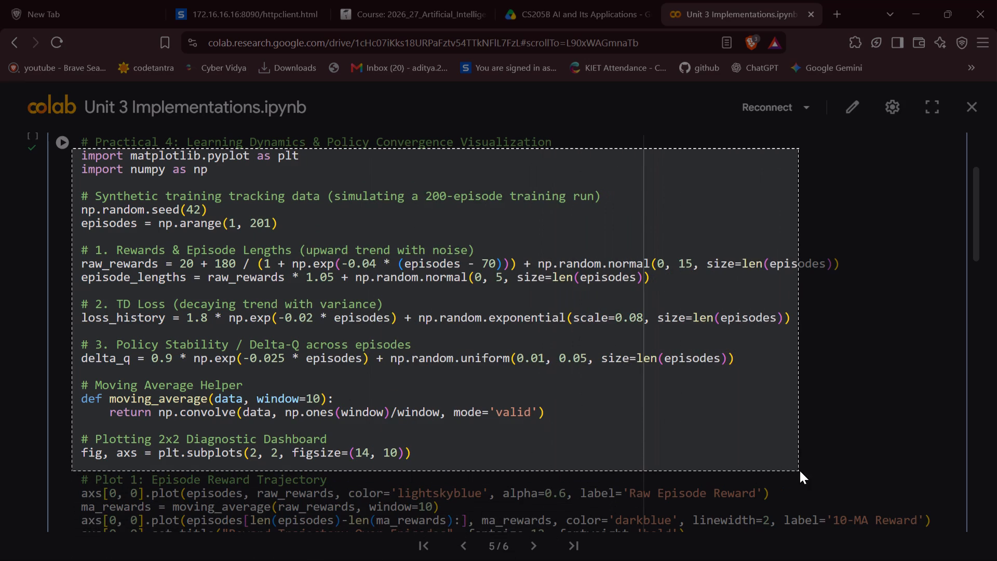
pyautogui.moveTo(800, 471); pyautogui.dragTo(864, 470)
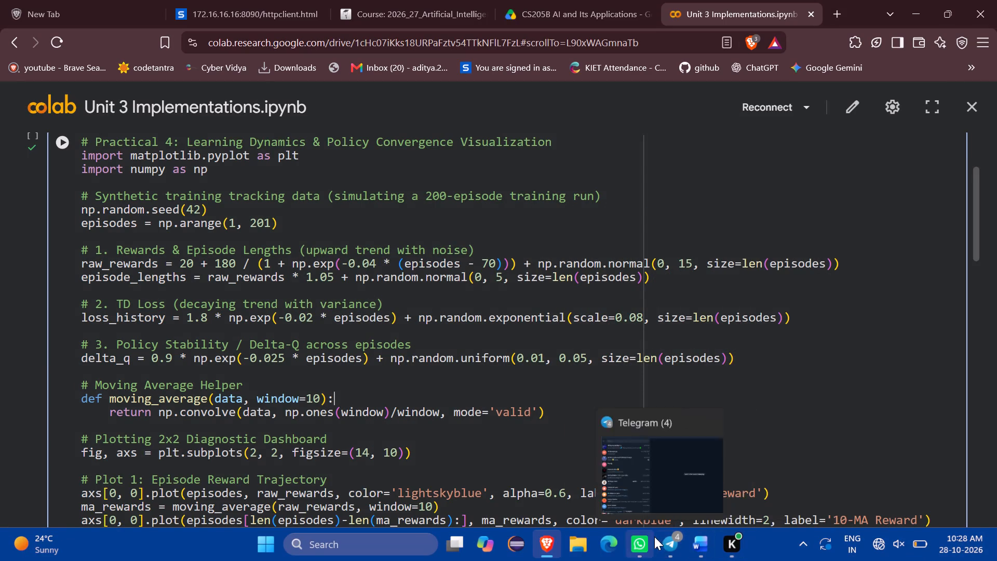
# Switch to Word and paste the first Practical 4 code snip below the Practical 4 title.
pyautogui.click(713, 550)
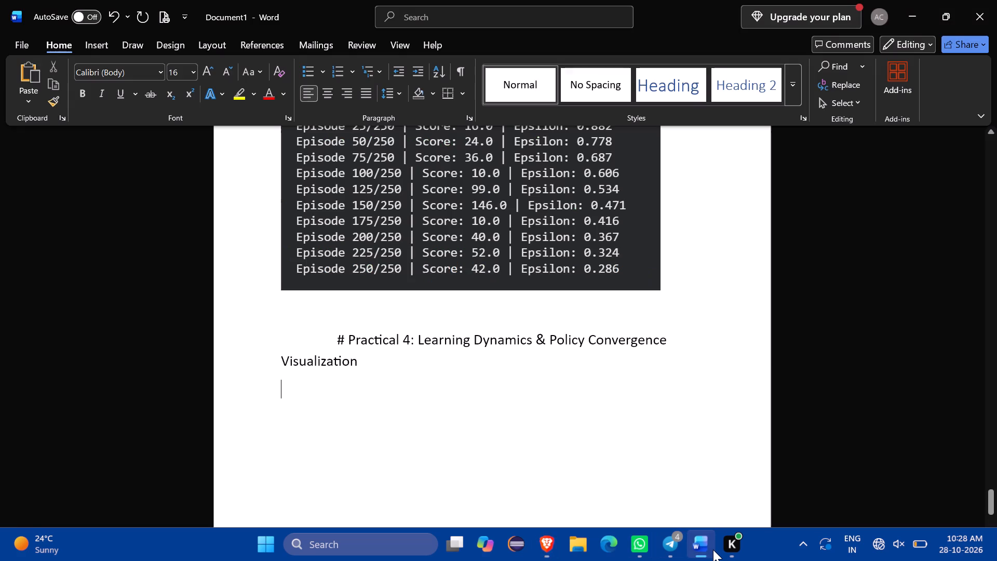
pyautogui.hotkey('ctrl', 'v')
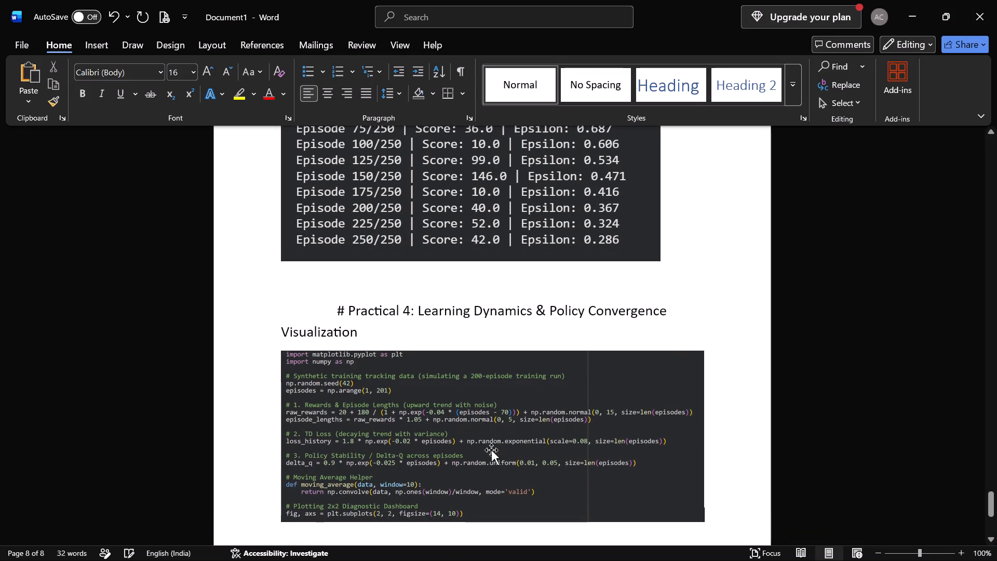
# Return to the Colab notebook and snip the Practical 4 code from "# Moving Average Helper" through the first plot line of "# Plot 3: Episode Duration / Steps".
pyautogui.click(540, 551)
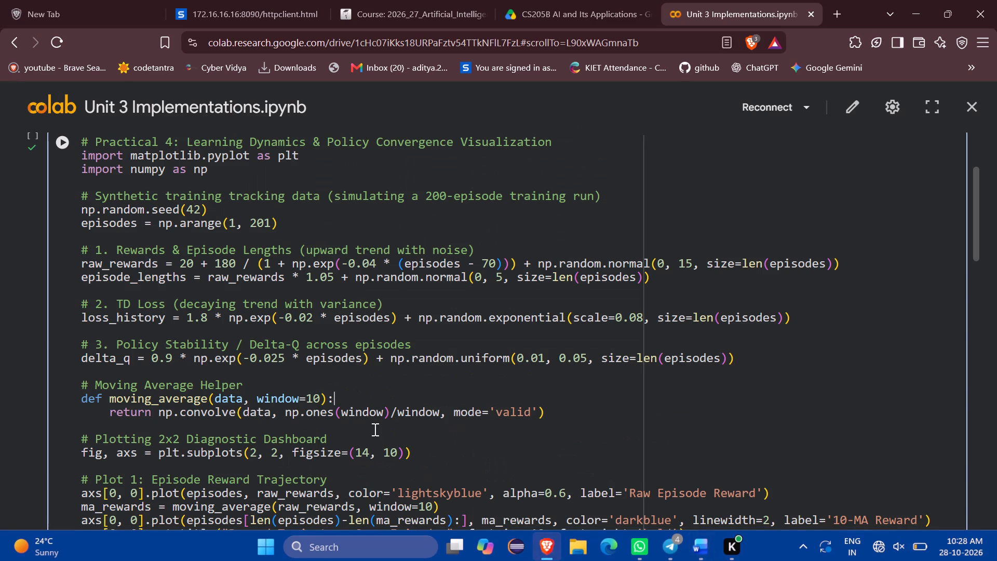
pyautogui.scroll(-2, 374, 429)
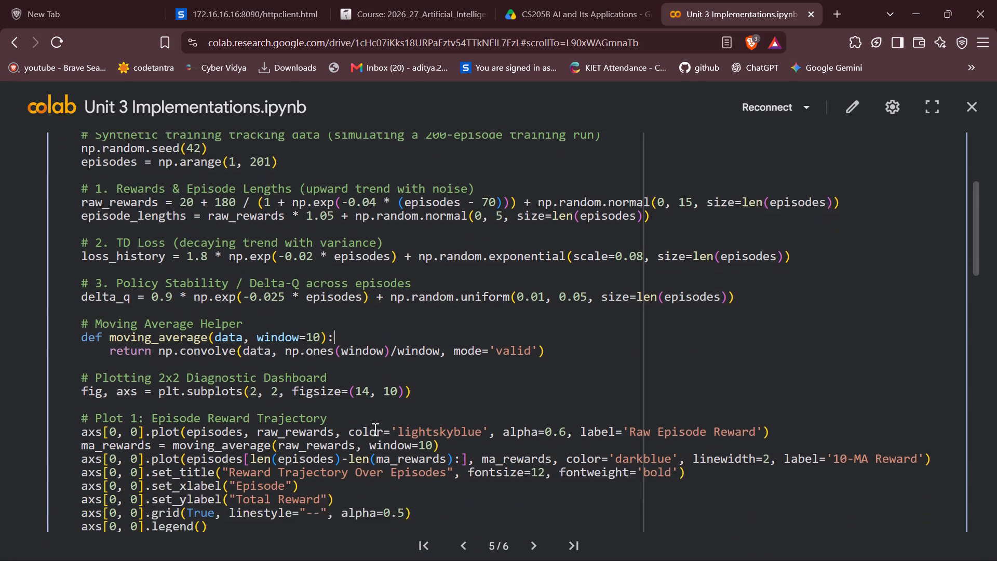
pyautogui.scroll(-3, 374, 429)
pyautogui.scroll(4, 374, 429)
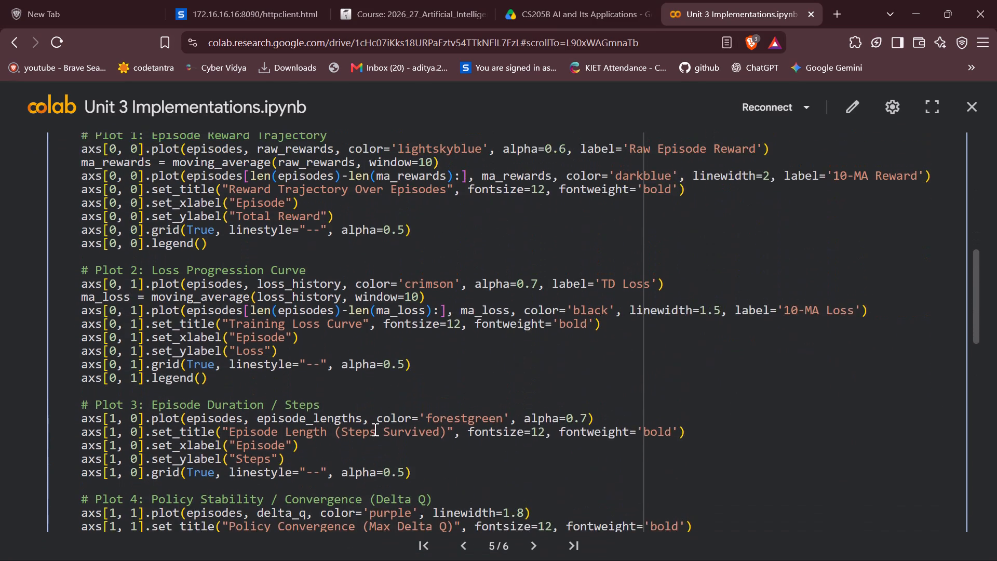
pyautogui.scroll(1, 374, 429)
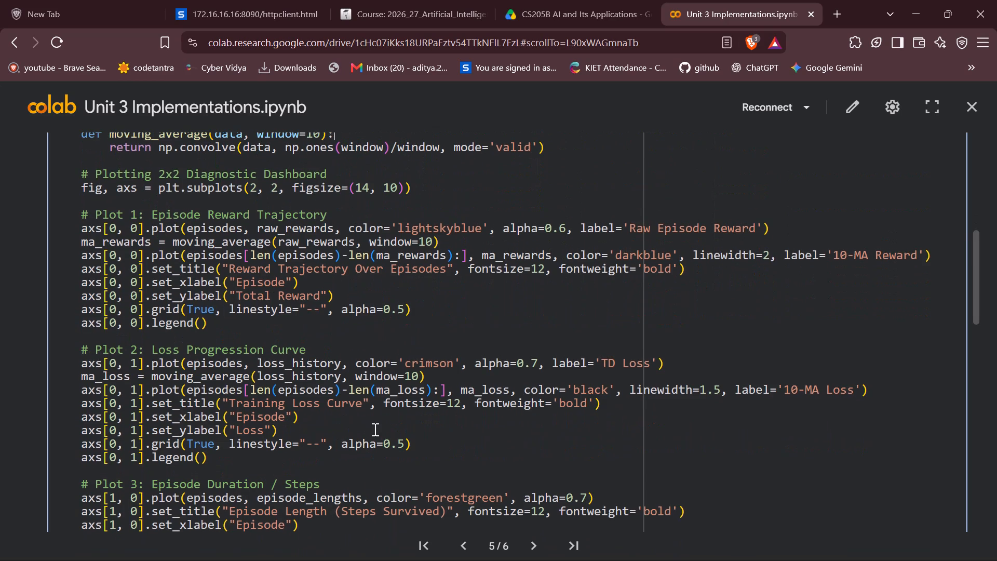
pyautogui.scroll(2, 374, 429)
pyautogui.press('Print')
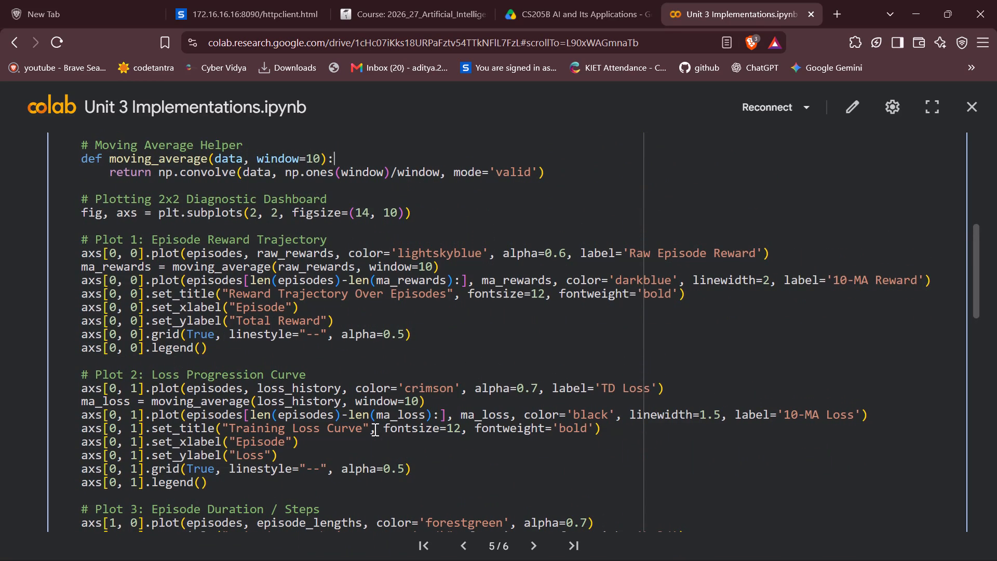
pyautogui.moveTo(46, 139); pyautogui.dragTo(52, 191)
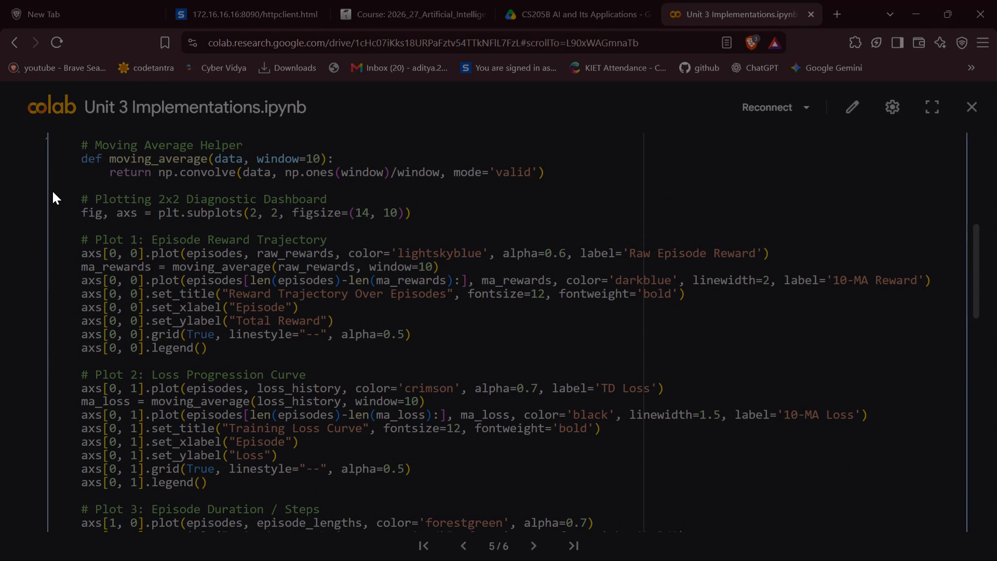
pyautogui.moveTo(52, 191); pyautogui.dragTo(564, 560)
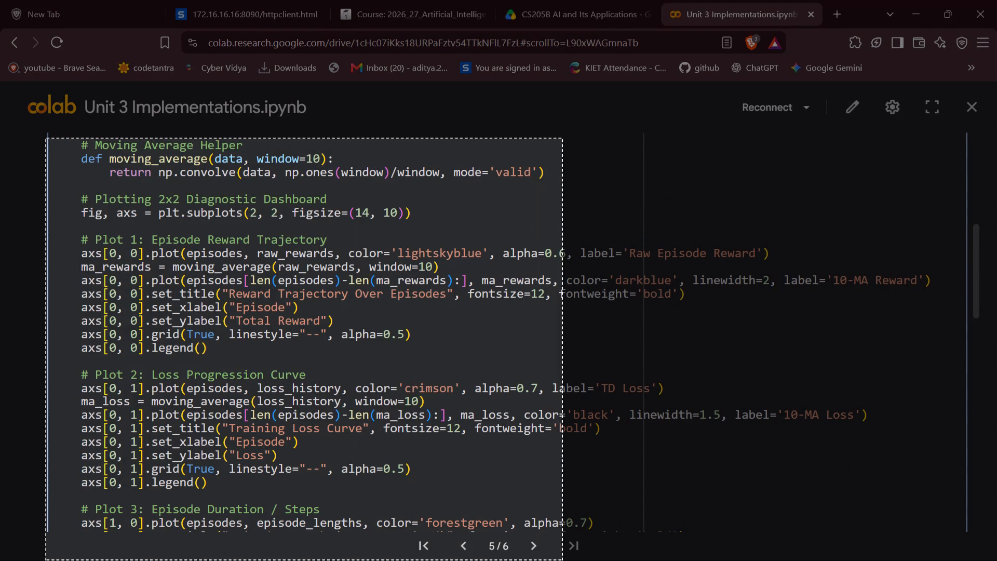
pyautogui.moveTo(564, 560); pyautogui.dragTo(765, 545)
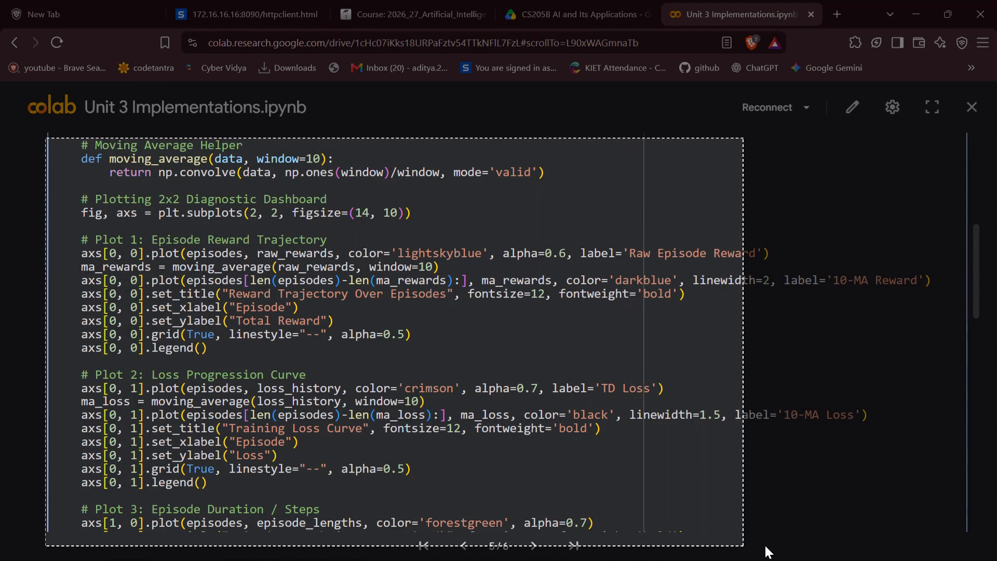
pyautogui.moveTo(765, 545); pyautogui.dragTo(938, 546)
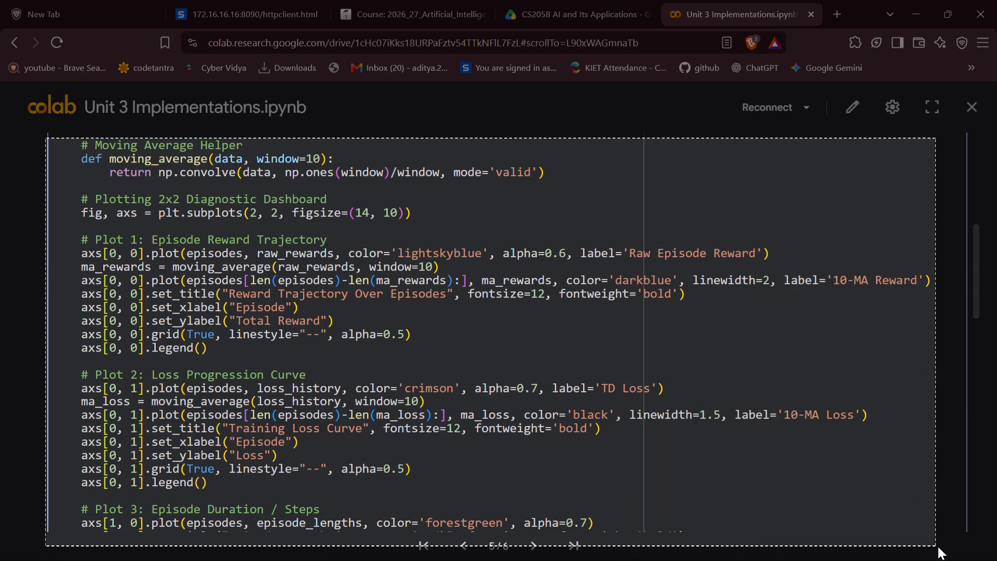
pyautogui.moveTo(938, 546); pyautogui.dragTo(949, 552)
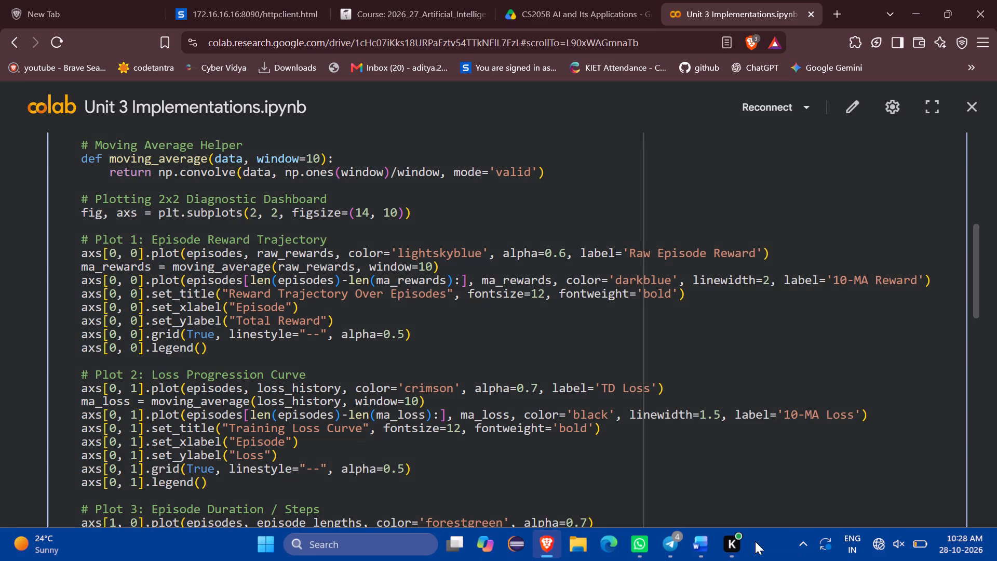
# Switch to Word and paste the second Practical 4 code snip below the first one.
pyautogui.click(695, 486)
pyautogui.scroll(-1, 620, 475)
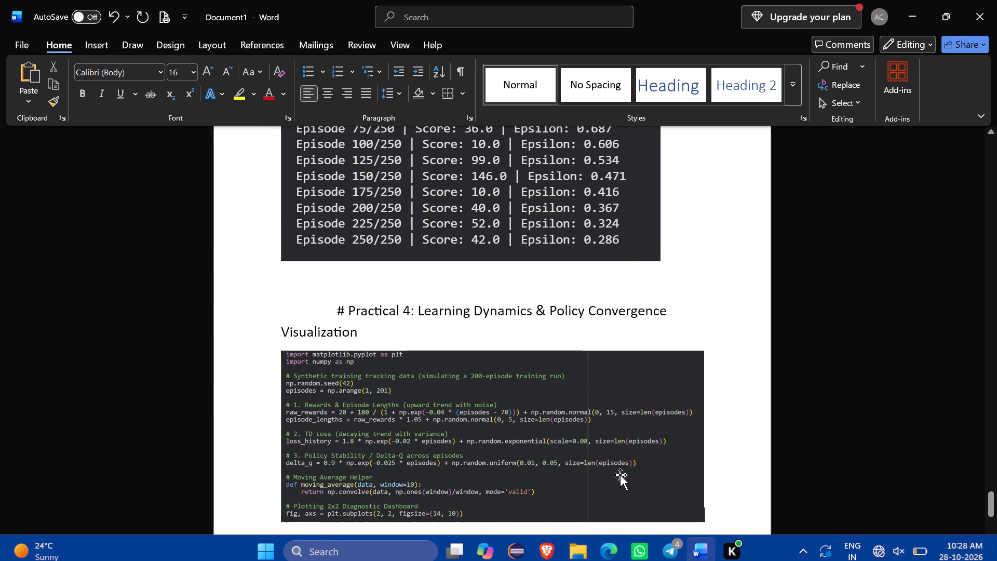
pyautogui.scroll(-1, 620, 475)
pyautogui.click(501, 491)
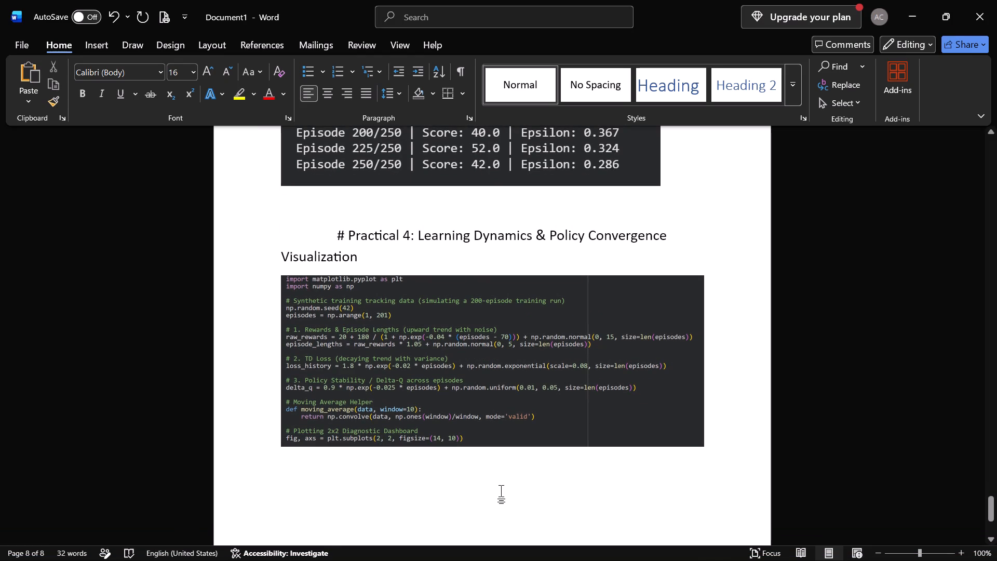
pyautogui.hotkey('ctrl', 'v')
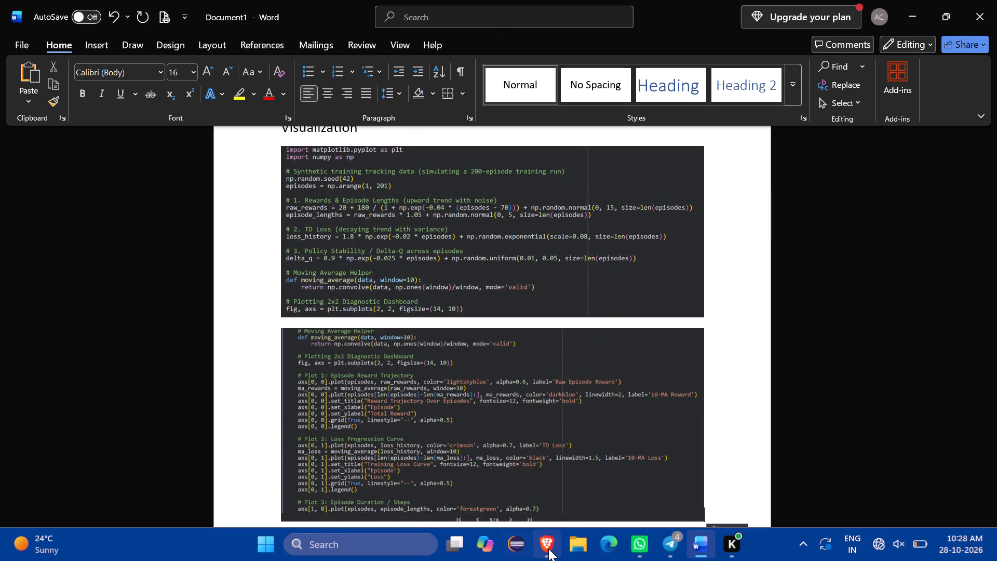
# Return to the Colab notebook and snip the code from "# Plot 3: Episode Duration / Steps" through "plt.show()".
pyautogui.click(555, 501)
pyautogui.scroll(-2, 469, 407)
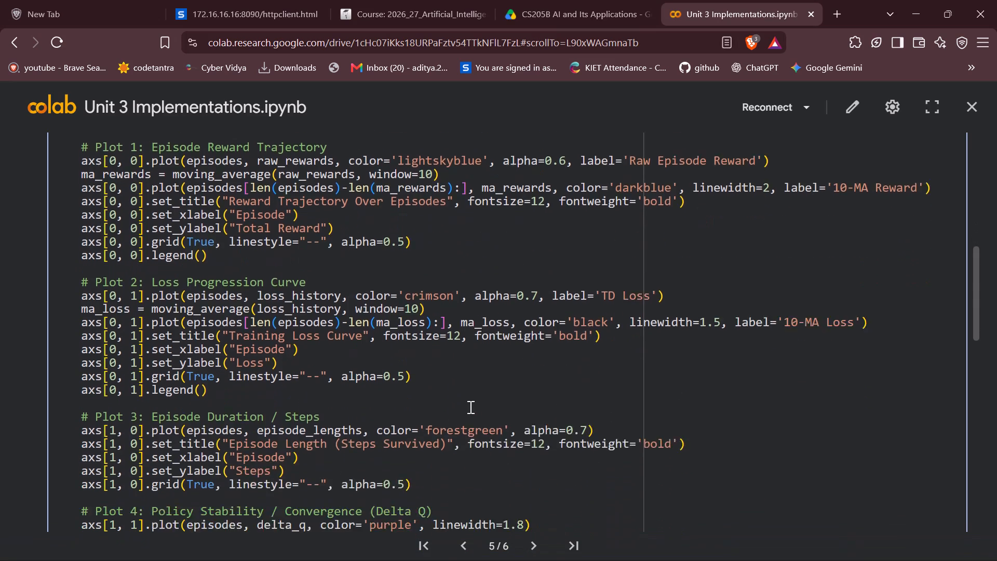
pyautogui.scroll(-5, 469, 407)
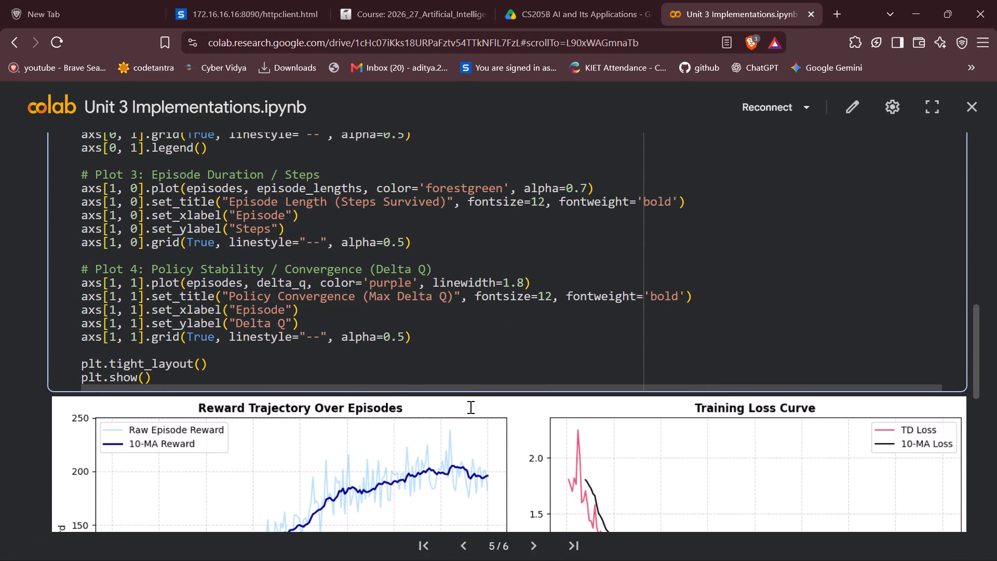
pyautogui.press('Print')
pyautogui.moveTo(54, 166); pyautogui.dragTo(720, 389)
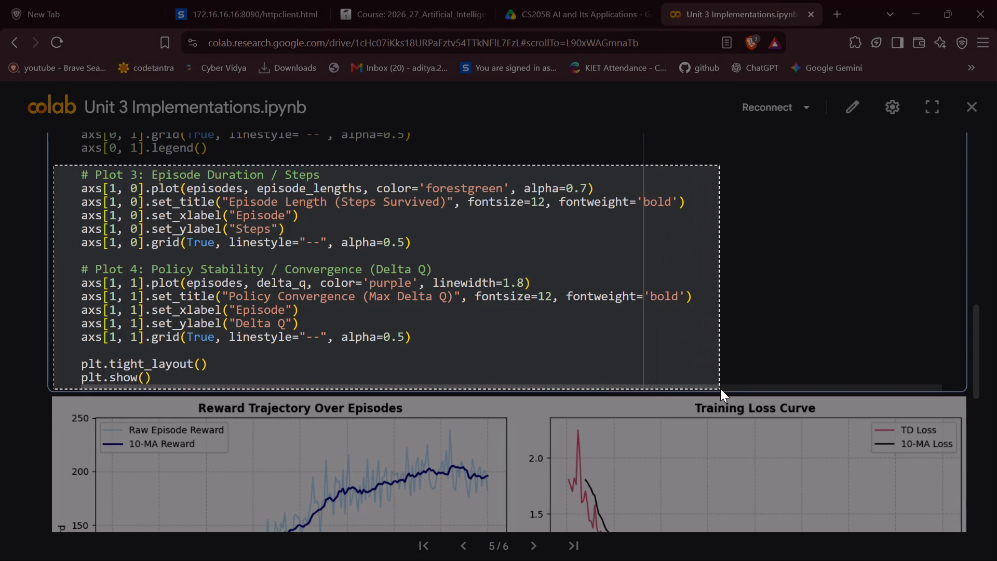
pyautogui.moveTo(720, 389); pyautogui.dragTo(718, 388)
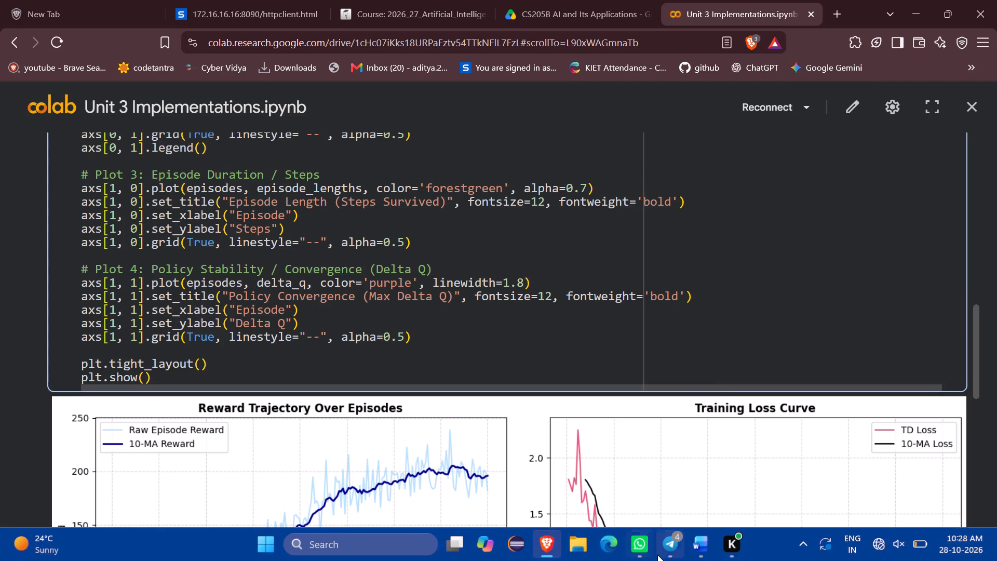
# Switch to Word and paste the Plot 3 and Plot 4 code snip on a new line after the second Practical 4 code image.
pyautogui.click(694, 500)
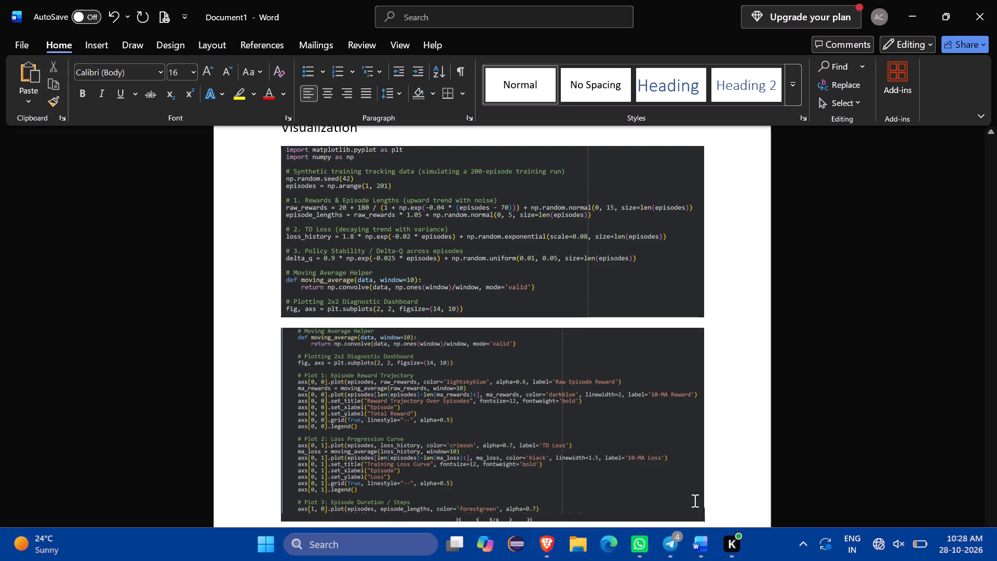
pyautogui.scroll(-2, 578, 451)
pyautogui.click(453, 469)
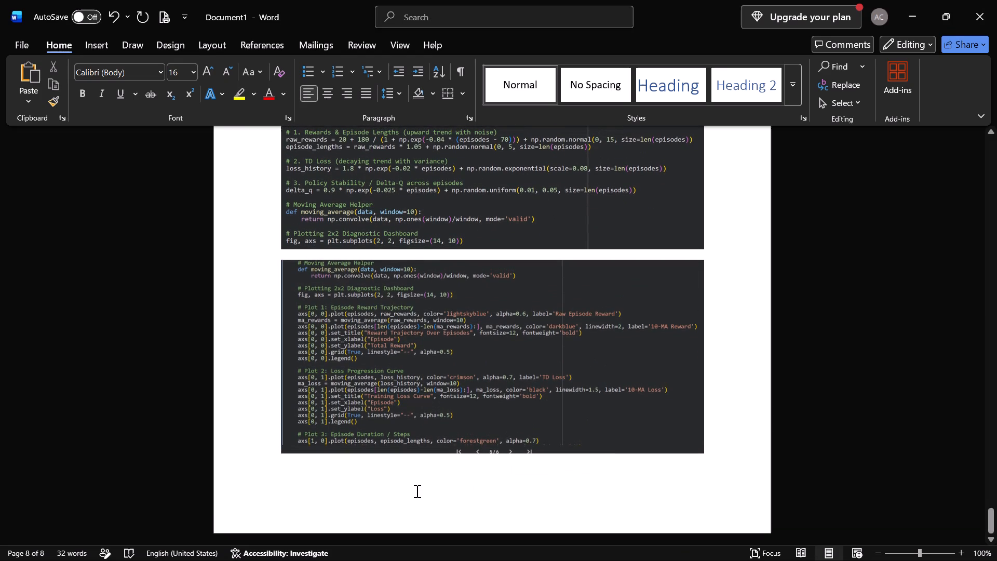
pyautogui.doubleClick(416, 491)
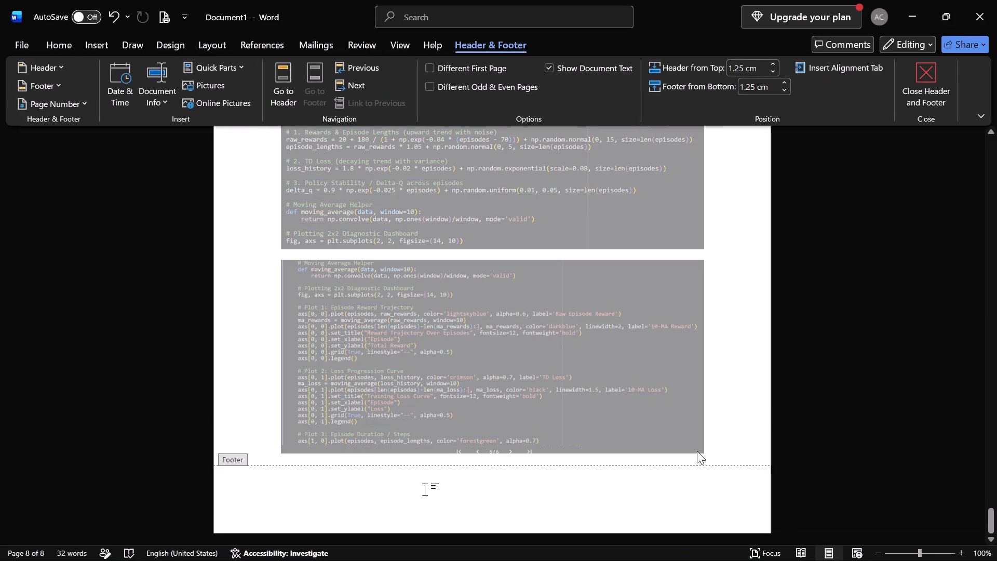
pyautogui.click(725, 435)
pyautogui.press('Escape')
pyautogui.click(725, 435)
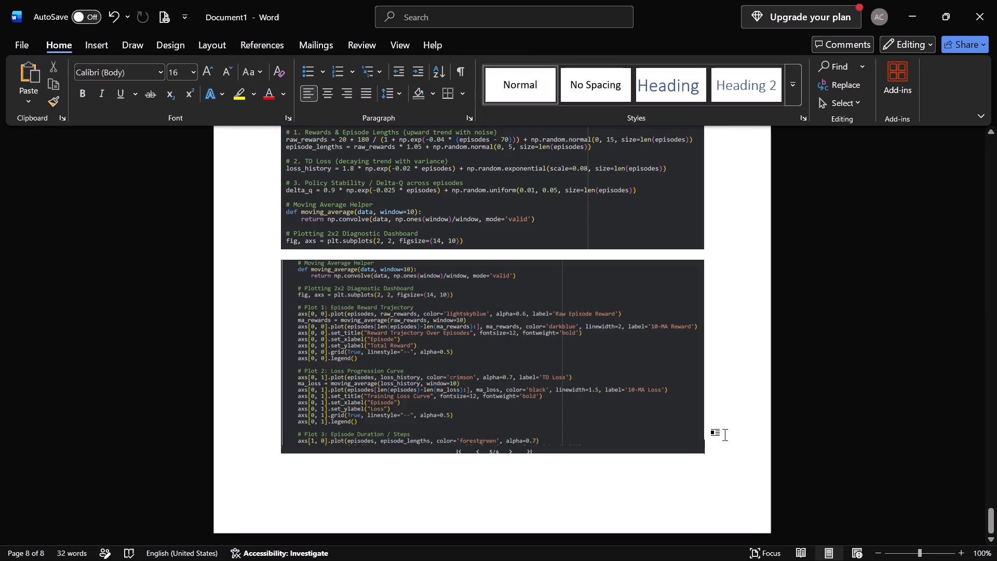
pyautogui.press('Return')
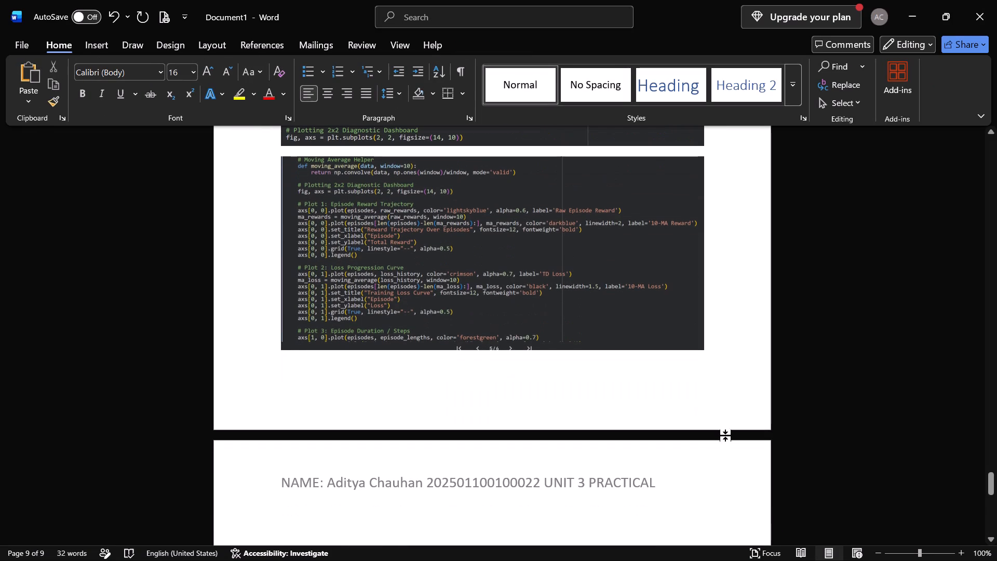
pyautogui.hotkey('ctrl', 'v')
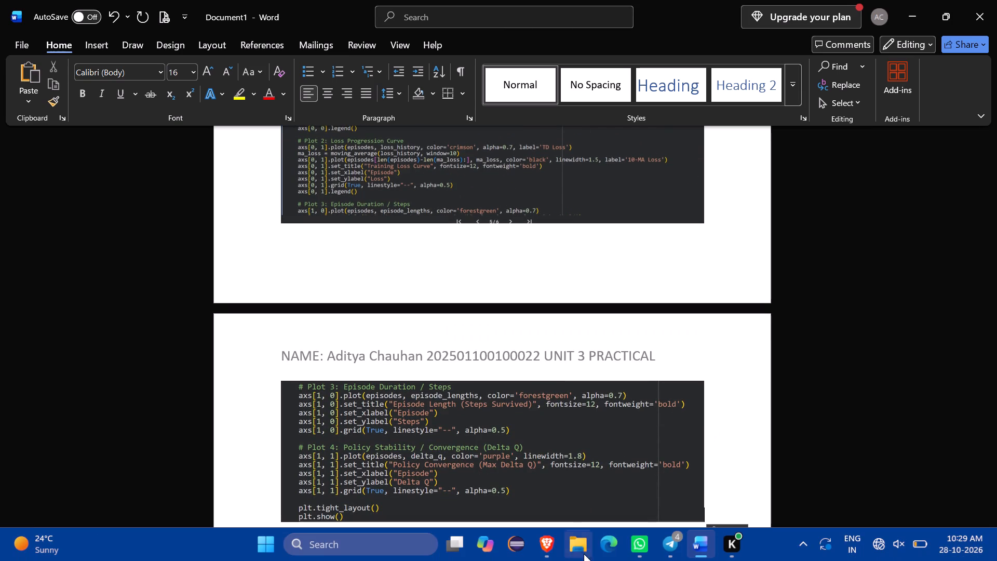
# Return to the Colab notebook and enlarge the plot figure output below the Practical 4 code.
pyautogui.click(545, 500)
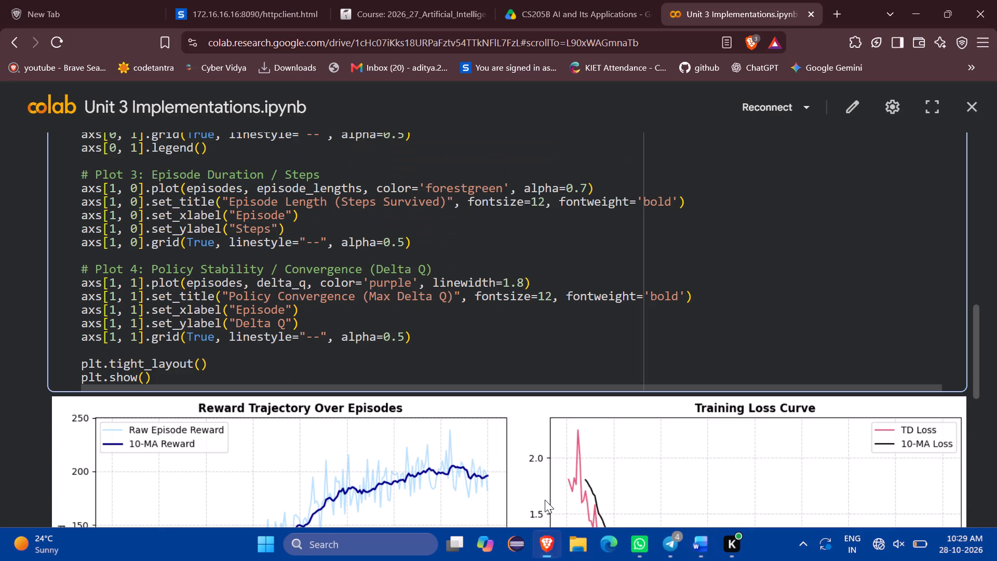
pyautogui.scroll(-4, 441, 421)
pyautogui.click(441, 421)
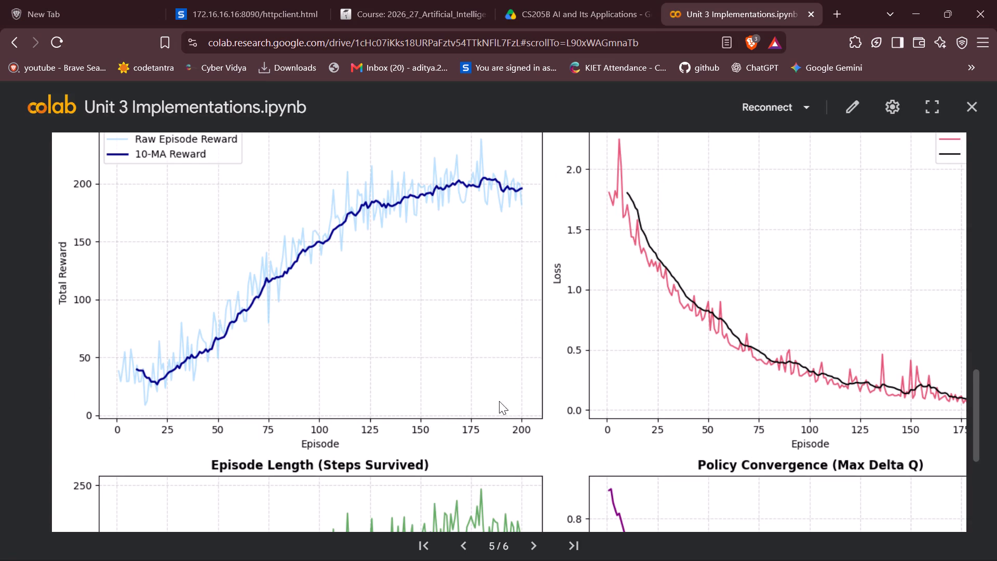
pyautogui.click(531, 382)
pyautogui.scroll(2, 531, 382)
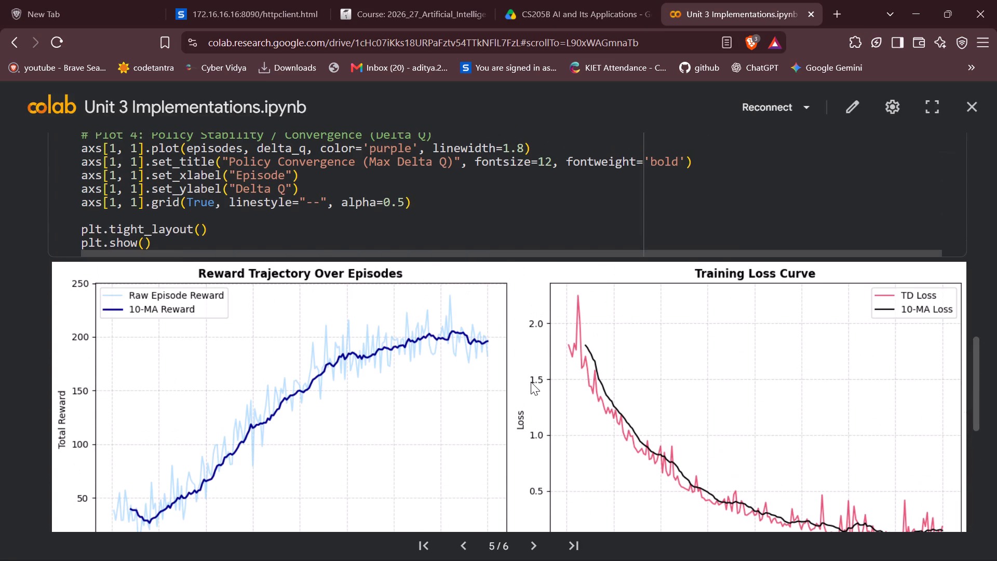
pyautogui.click(118, 354)
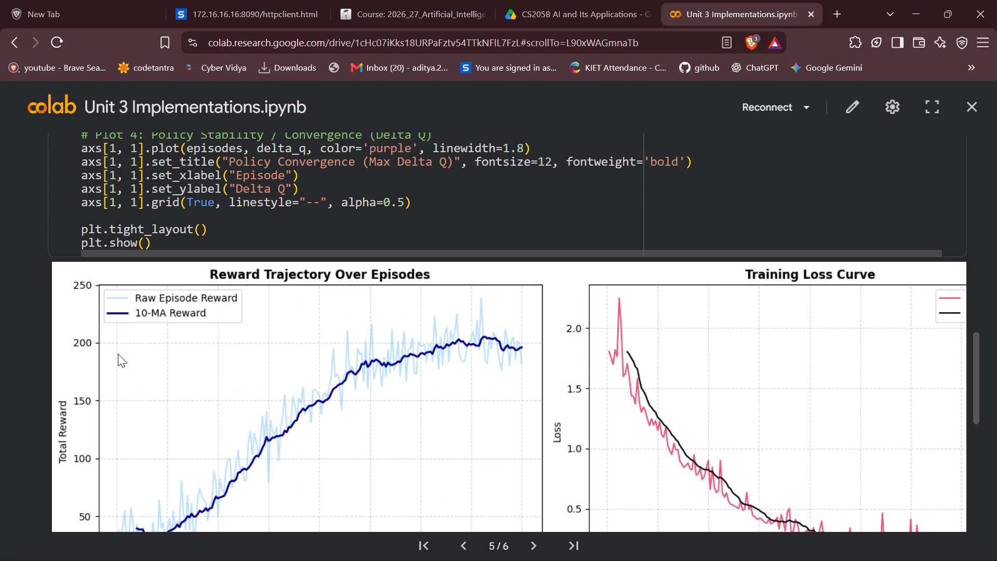
# Look over the enlarged Practical 4 figure and snip its "Reward Trajectory Over Episodes" plot.
pyautogui.scroll(-7, 281, 373)
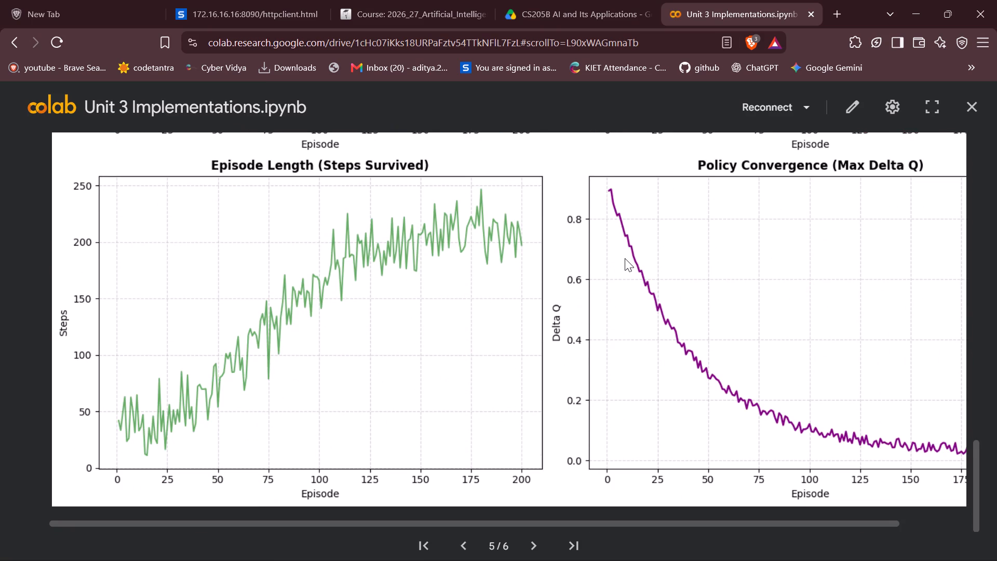
pyautogui.scroll(4, 625, 258)
pyautogui.hscroll(-3, 625, 258)
pyautogui.scroll(6, 625, 258)
pyautogui.hscroll(7, 625, 258)
pyautogui.scroll(-1, 595, 208)
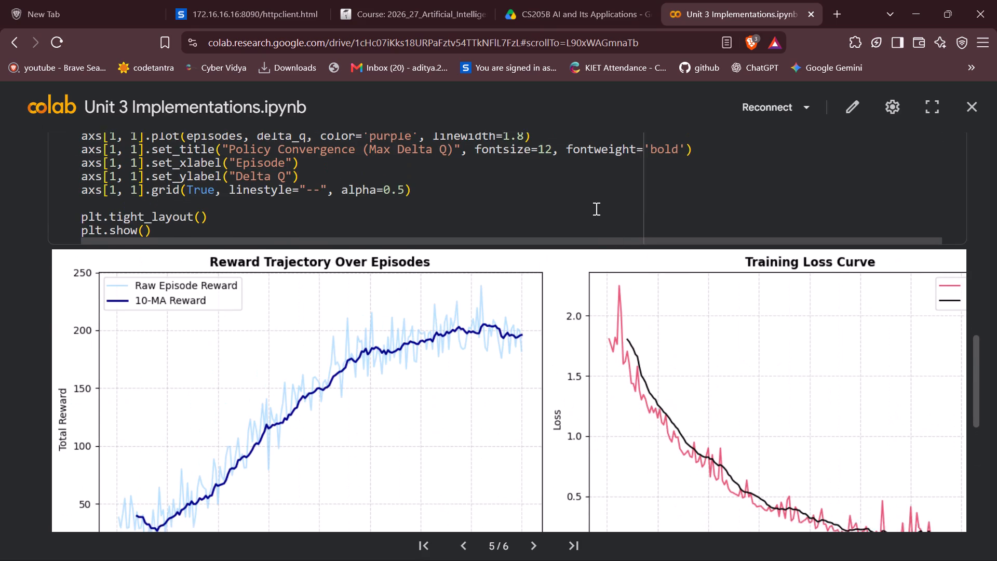
pyautogui.scroll(-1, 595, 208)
pyautogui.press('Print')
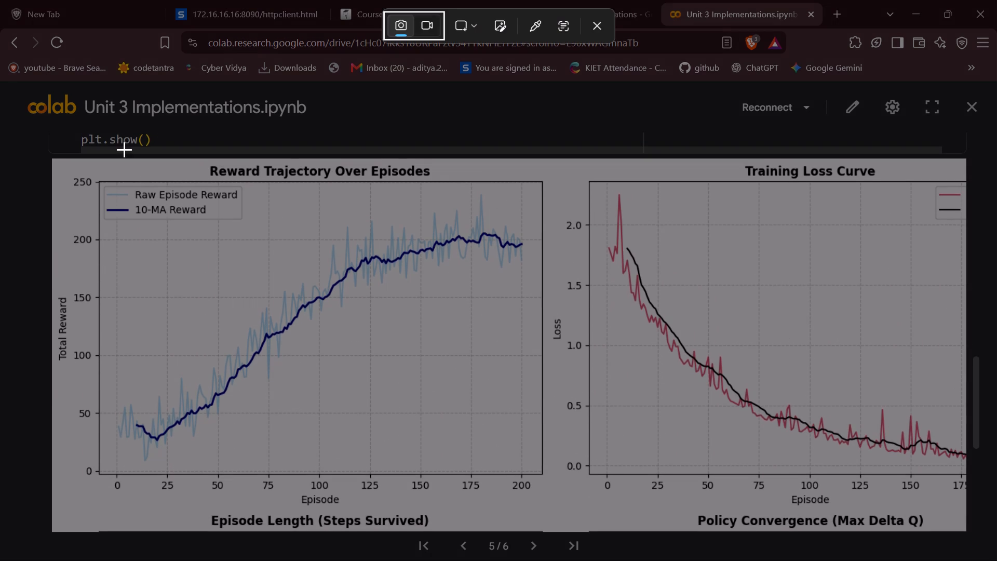
pyautogui.moveTo(45, 164); pyautogui.dragTo(604, 472)
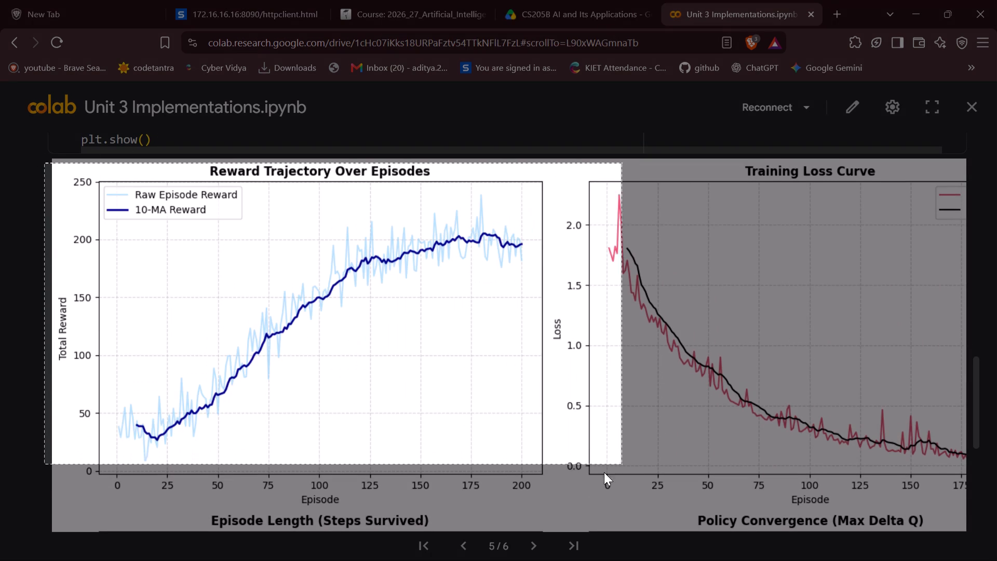
pyautogui.moveTo(604, 472); pyautogui.dragTo(568, 539)
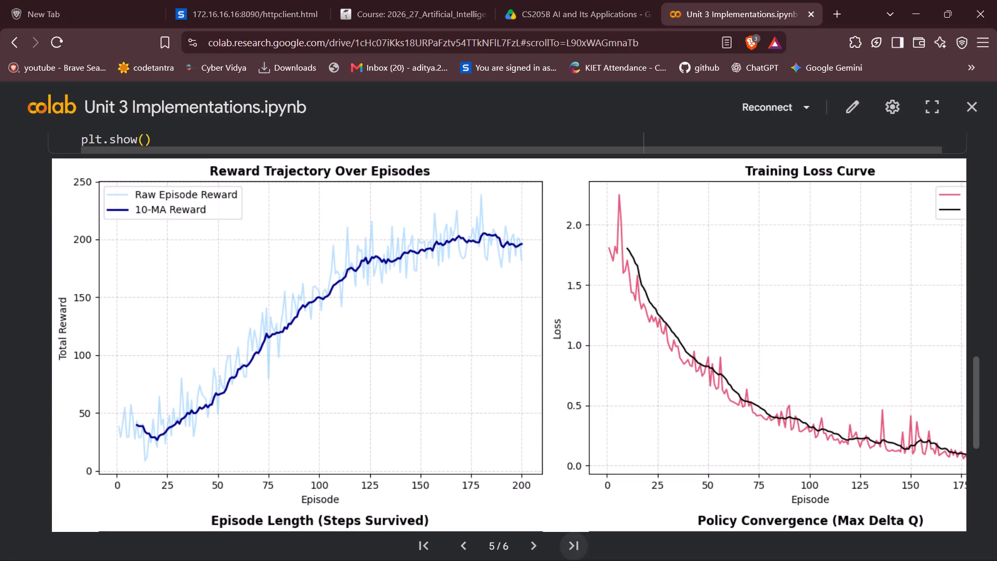
# Switch to Word, add the label "OUTPUT:" below the Plot 3 and Plot 4 code image, and paste the Reward Trajectory plot snip under it.
pyautogui.click(699, 546)
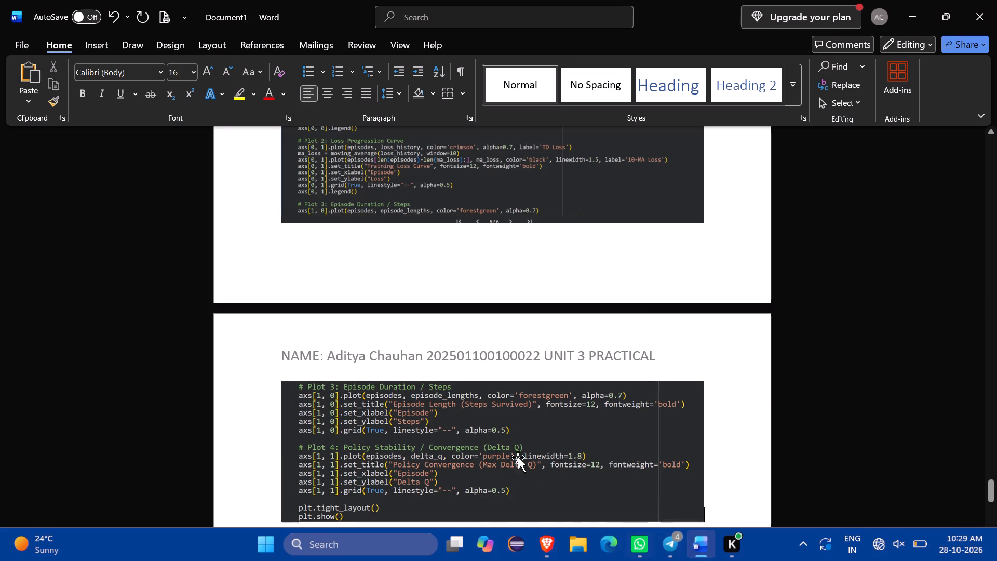
pyautogui.scroll(-2, 509, 449)
pyautogui.click(368, 286)
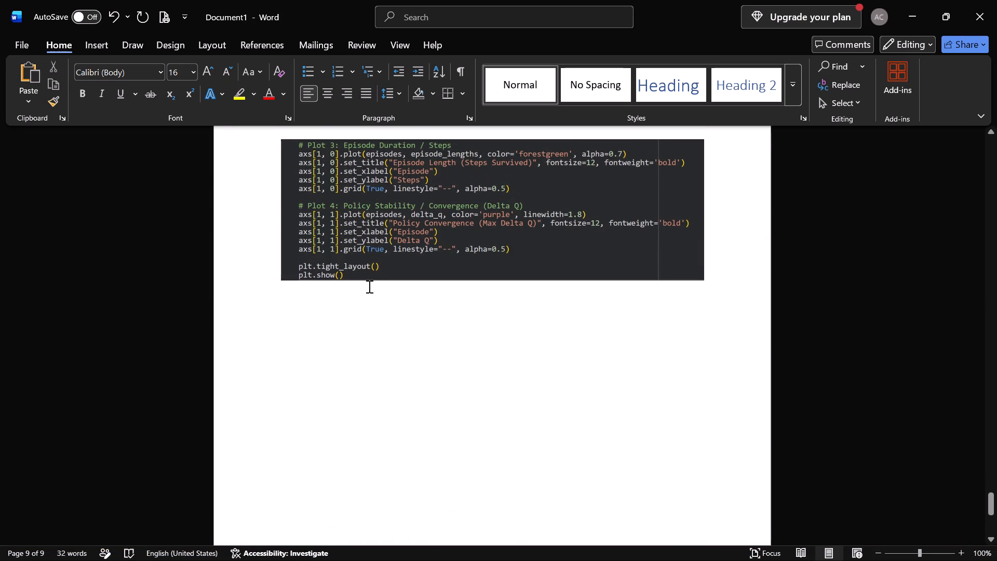
pyautogui.press('Return')
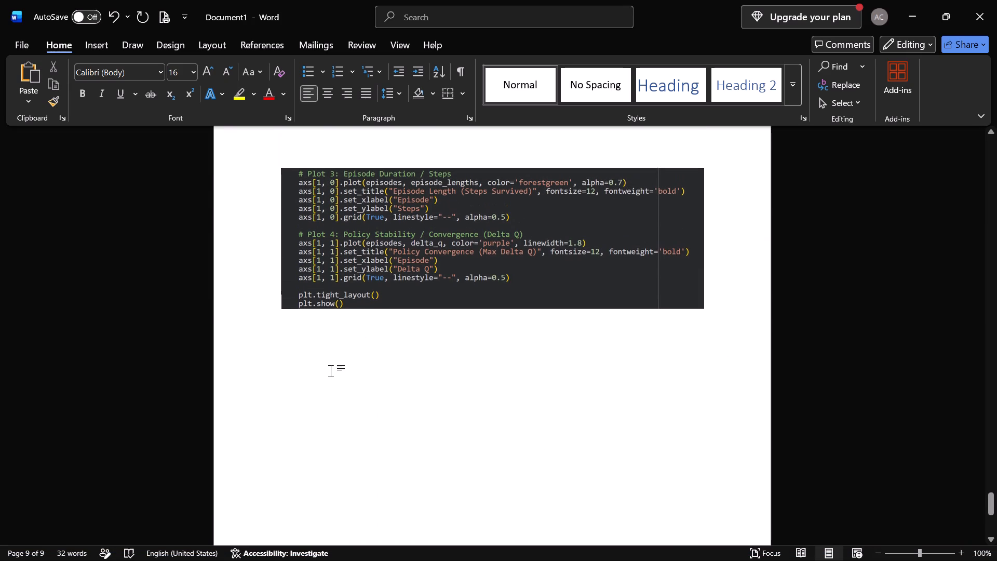
pyautogui.doubleClick(331, 371)
pyautogui.write('OUTPUT:')
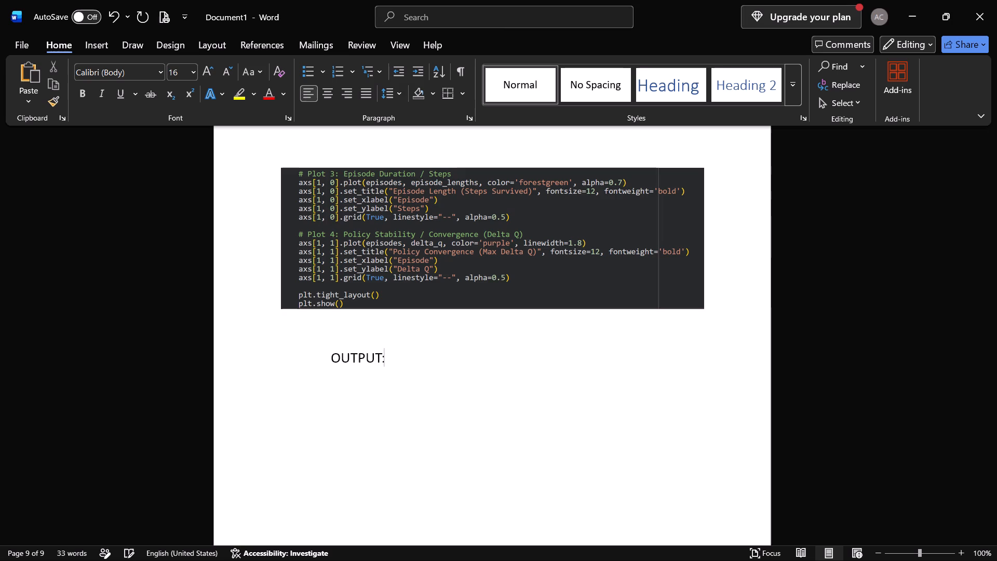
pyautogui.press('Return')
pyautogui.hotkey('ctrl', 'v')
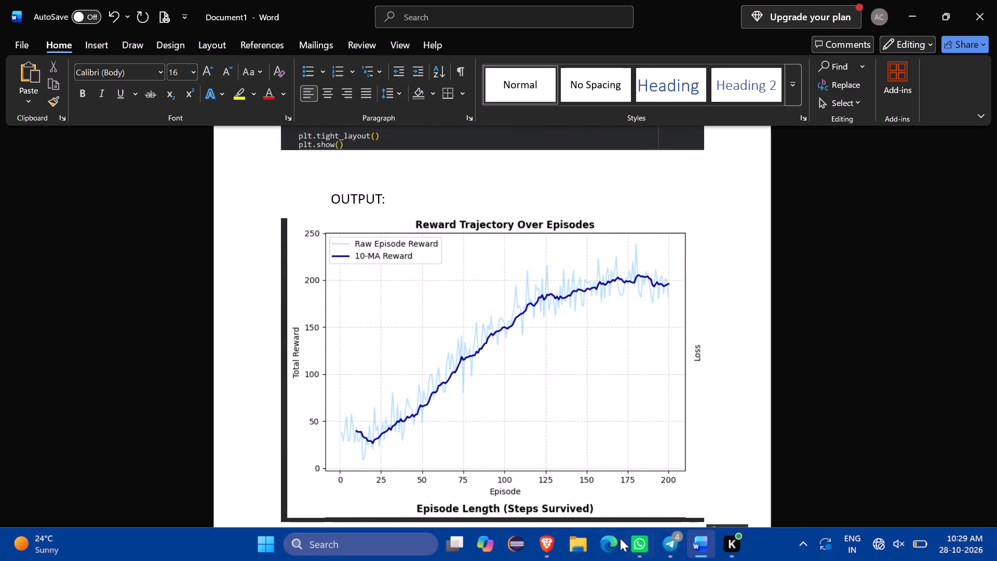
# Return to the Colab notebook and snip the "Training Loss Curve" plot from the Practical 4 figure.
pyautogui.click(550, 485)
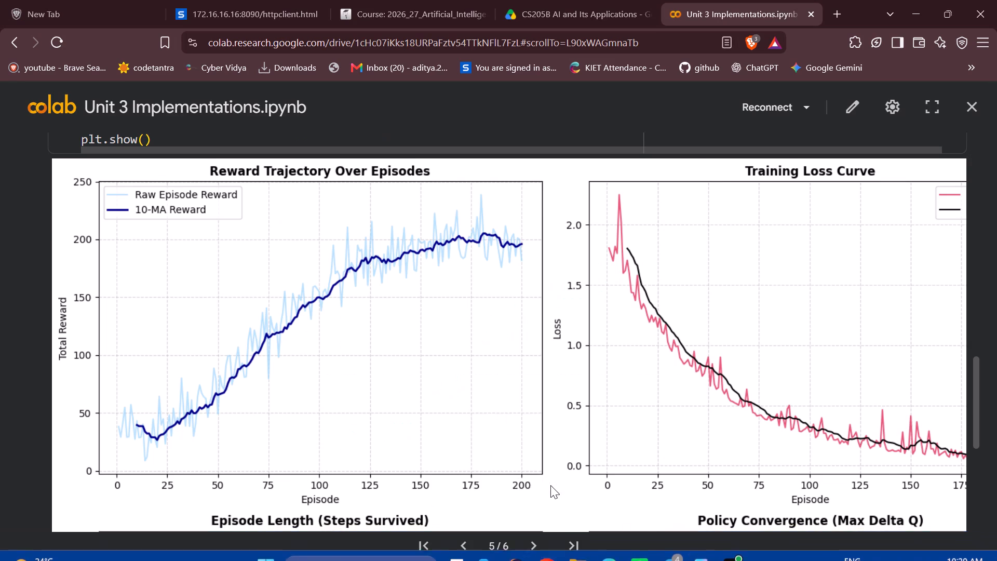
pyautogui.hscroll(-5, 550, 485)
pyautogui.press('Print')
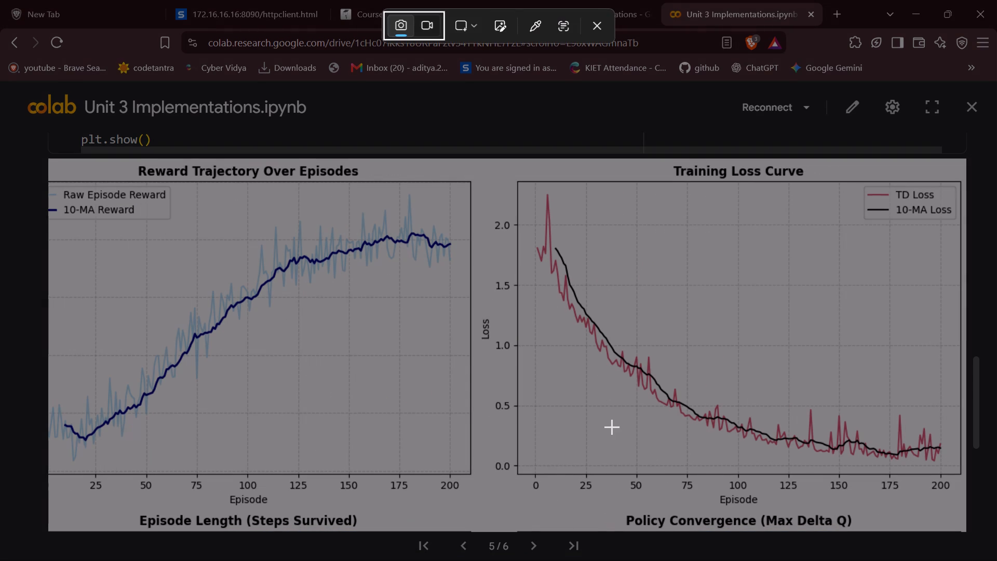
pyautogui.moveTo(483, 173); pyautogui.dragTo(708, 559)
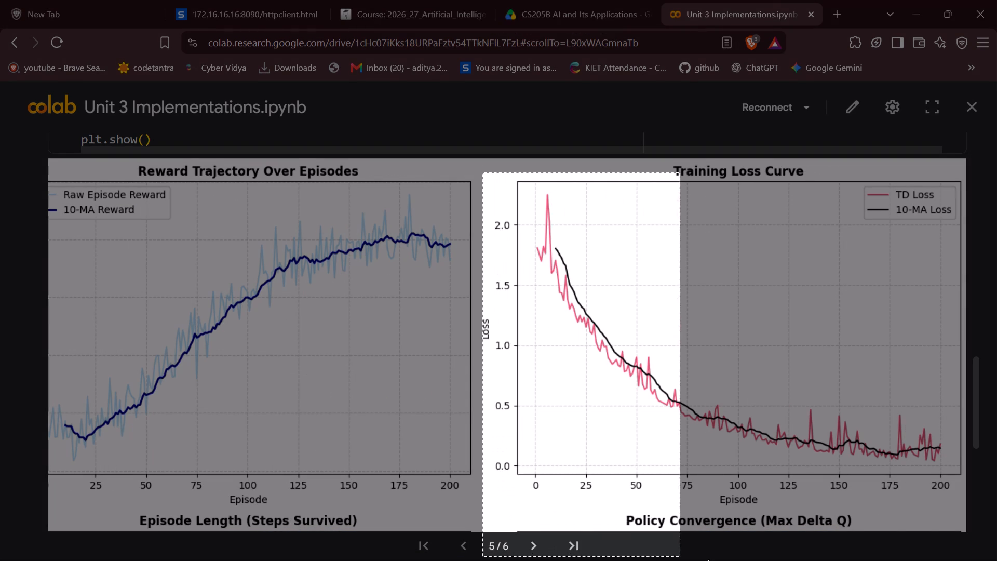
pyautogui.moveTo(708, 559); pyautogui.dragTo(971, 533)
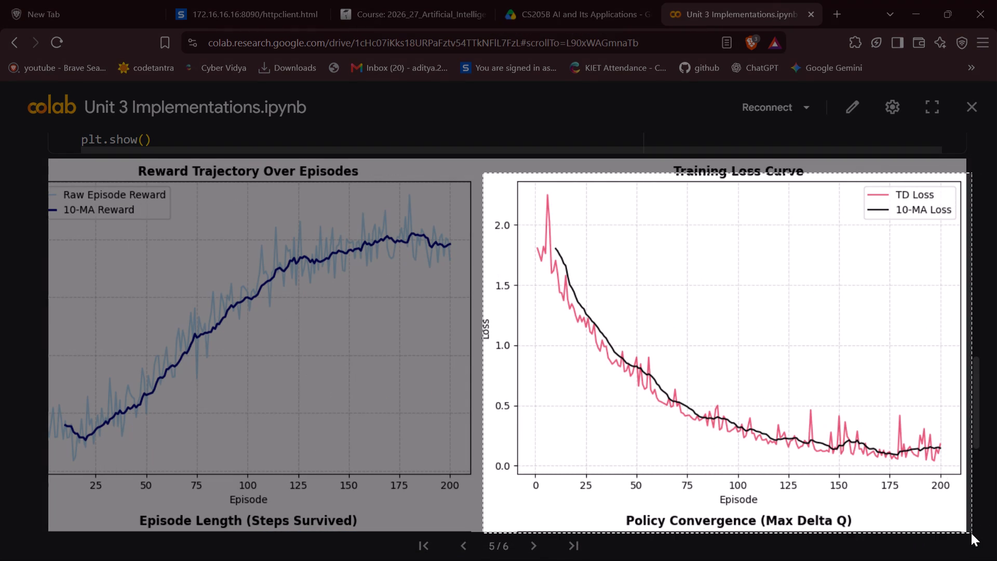
pyautogui.moveTo(971, 533); pyautogui.dragTo(970, 535)
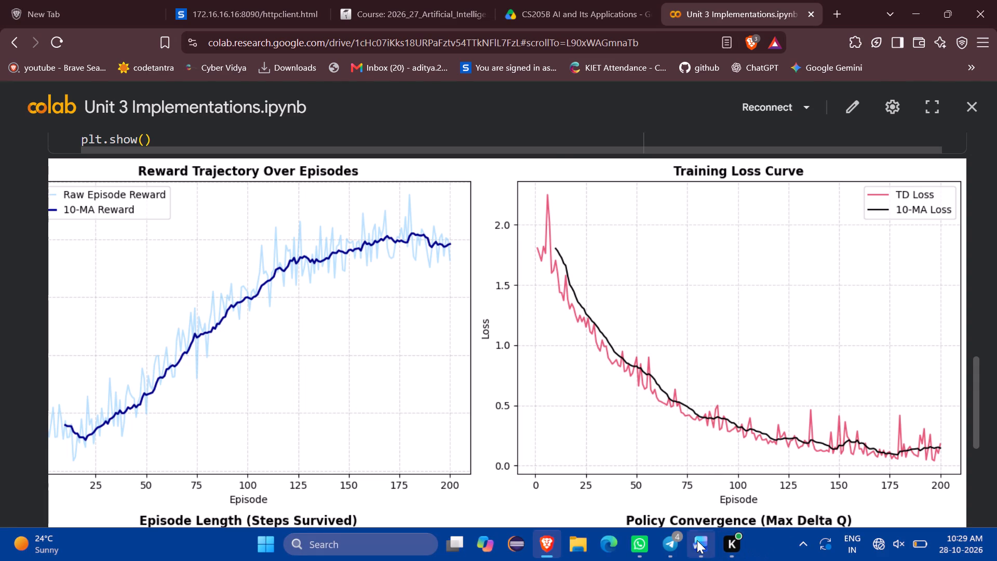
# Switch to Word and paste the Training Loss Curve snip below the Reward Trajectory plot image.
pyautogui.click(697, 540)
pyautogui.scroll(-2, 536, 506)
pyautogui.doubleClick(382, 407)
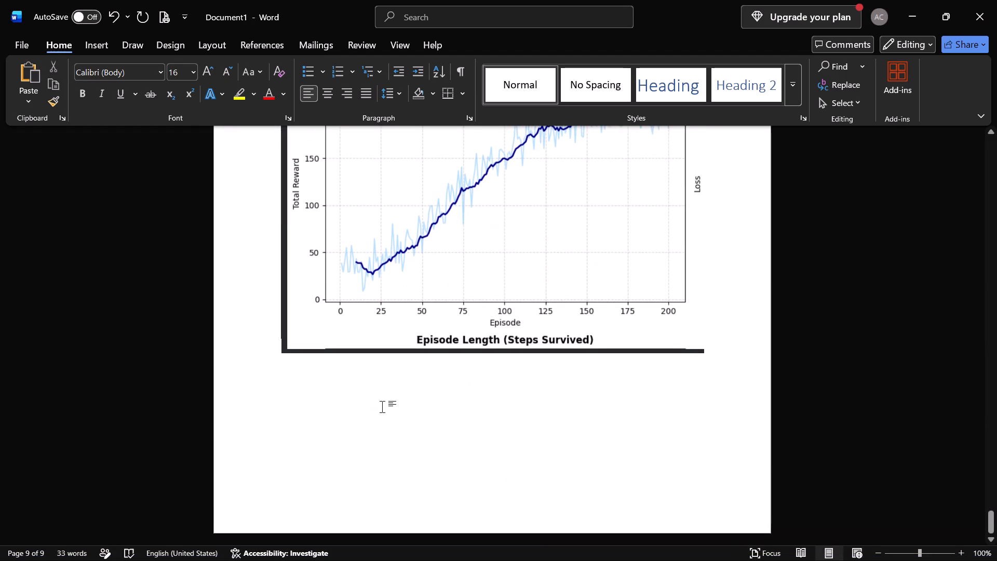
pyautogui.hotkey('ctrl', 'v')
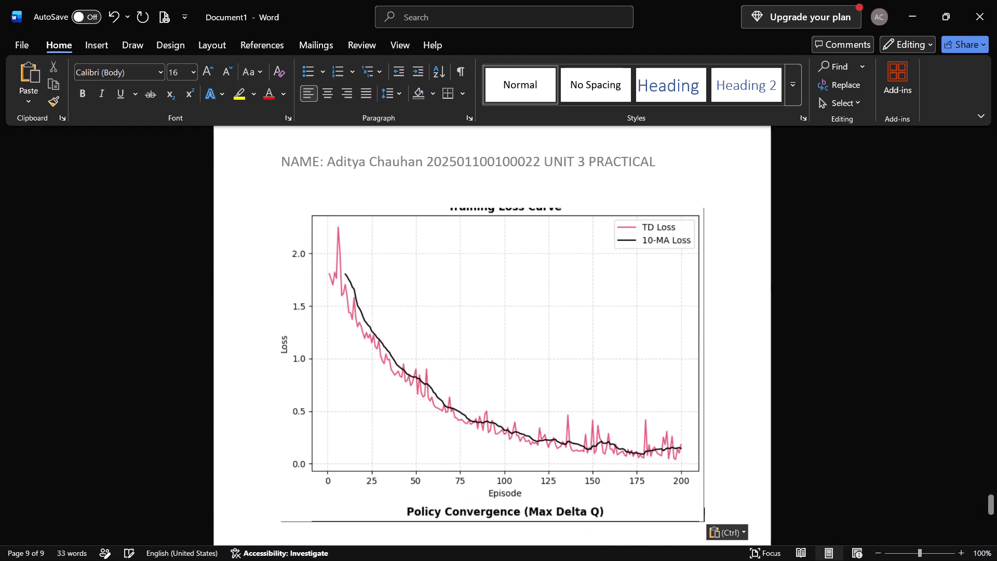
# Return to the Colab notebook and snip the "Episode Length (Steps Survived)" plot from the Practical 4 figure.
pyautogui.click(552, 490)
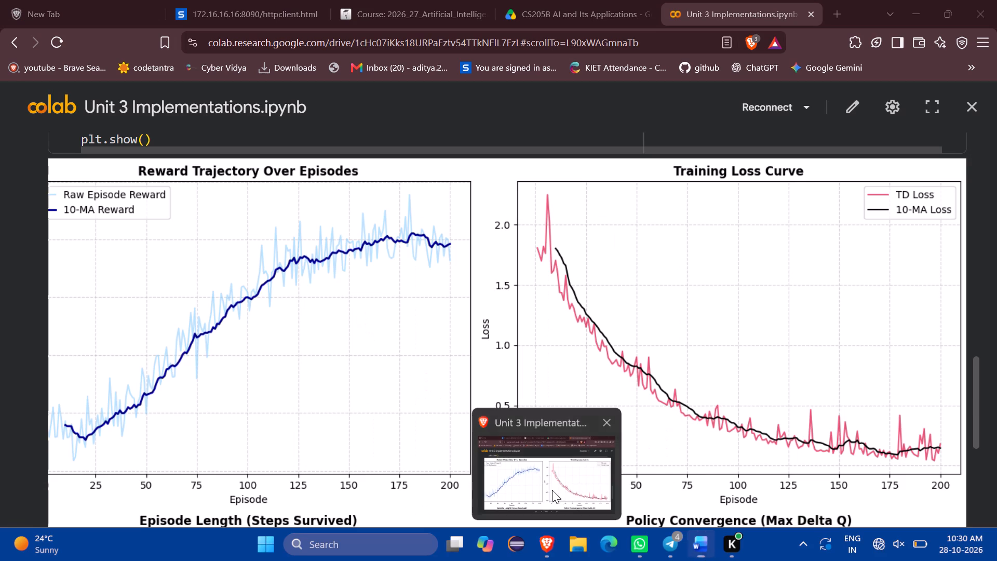
pyautogui.hscroll(4, 383, 422)
pyautogui.scroll(-4, 383, 422)
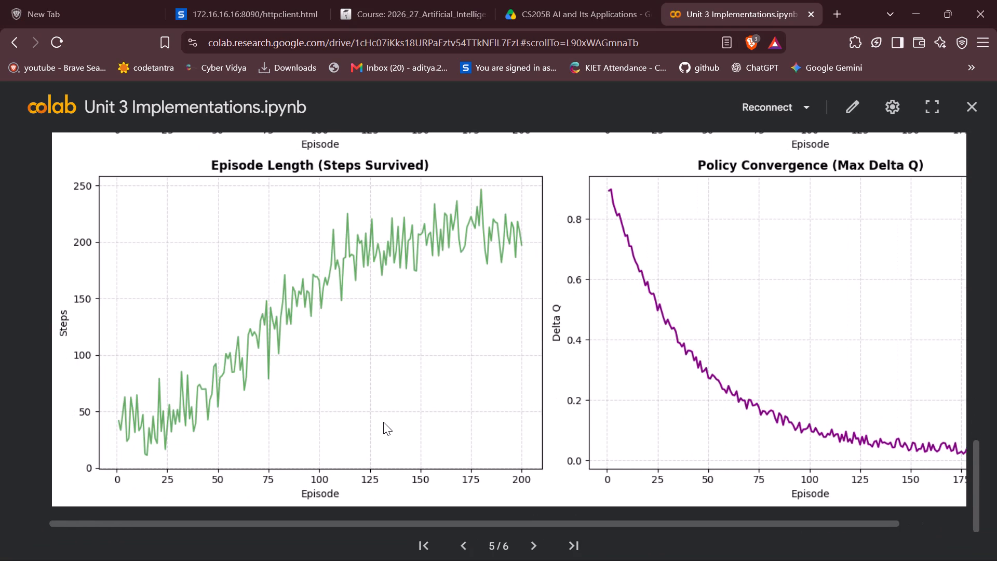
pyautogui.press('Print')
pyautogui.moveTo(63, 154); pyautogui.dragTo(82, 322)
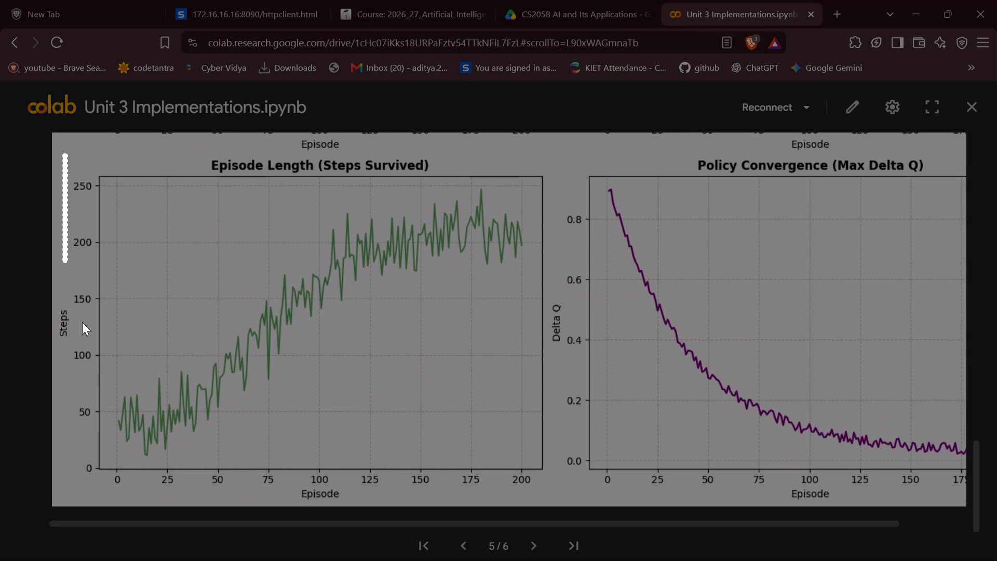
pyautogui.moveTo(82, 322); pyautogui.dragTo(587, 505)
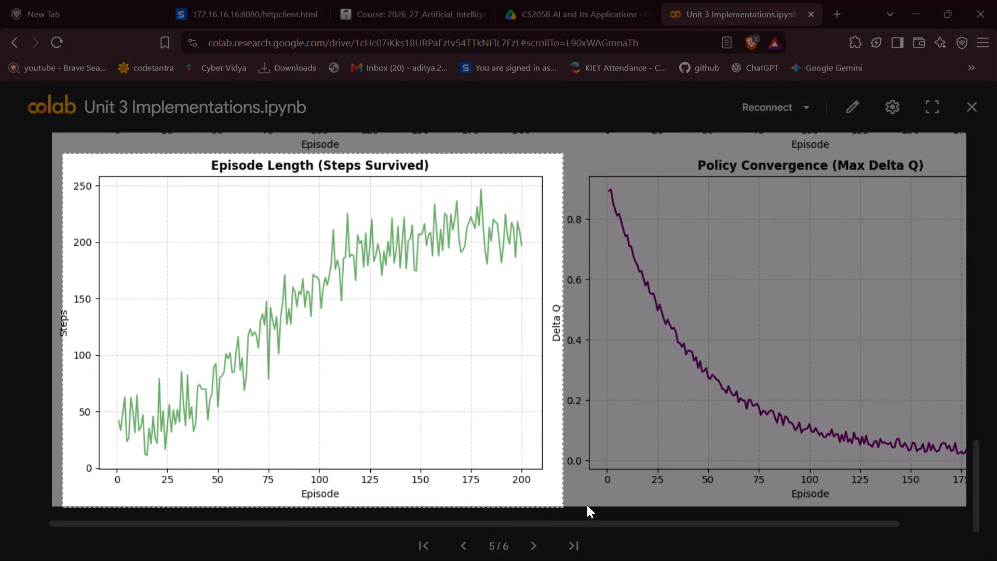
pyautogui.moveTo(587, 505); pyautogui.dragTo(549, 500)
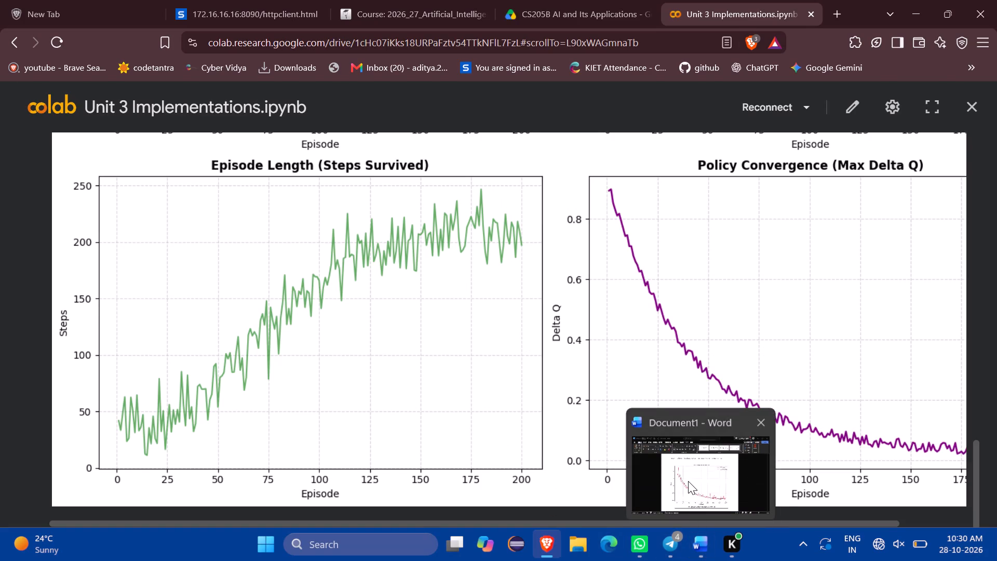
# Switch to Word and paste the Episode Length snip on a new line below the Training Loss Curve image.
pyautogui.click(688, 481)
pyautogui.scroll(-2, 558, 477)
pyautogui.doubleClick(467, 409)
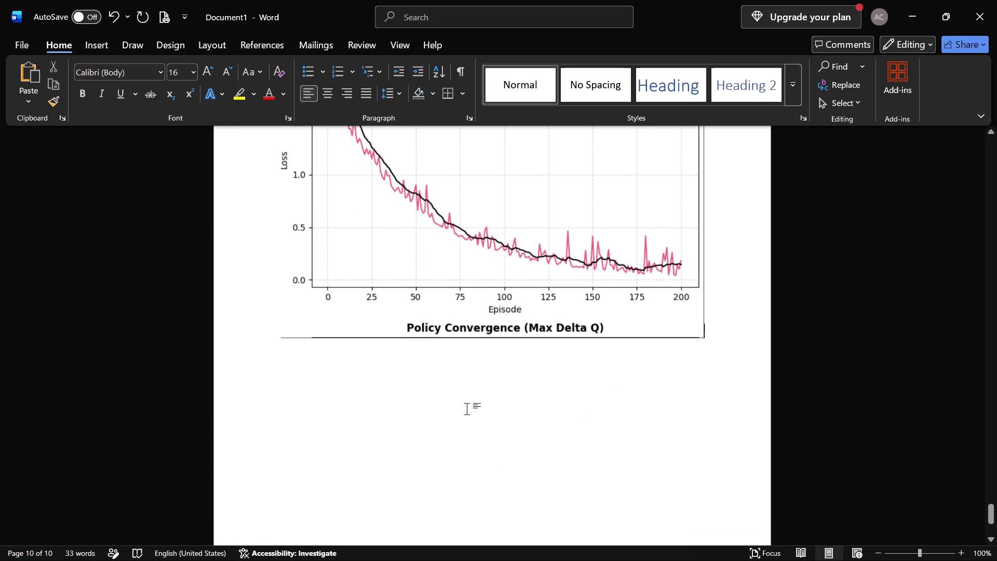
pyautogui.press('Return')
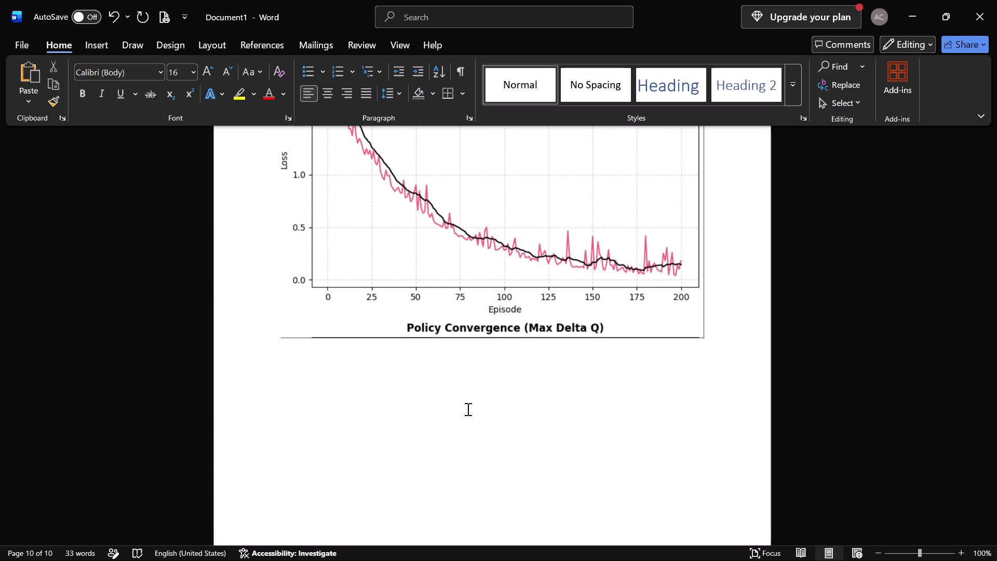
pyautogui.hotkey('ctrl', 'v')
pyautogui.scroll(-3, 467, 409)
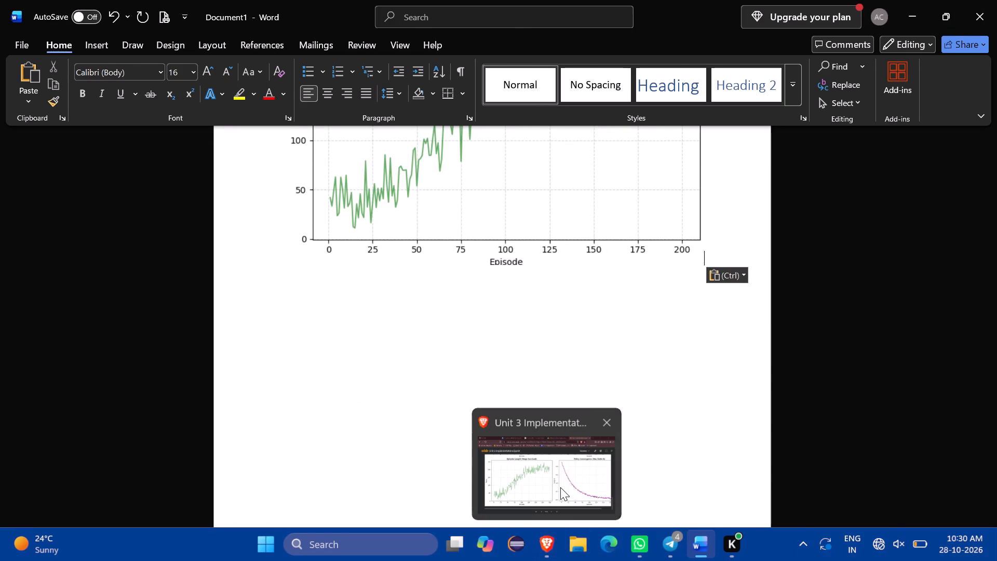
# Return to the Colab notebook and snip the "Policy Convergence (Max Delta Q)" plot from the Practical 4 figure.
pyautogui.click(560, 487)
pyautogui.hscroll(-4, 702, 390)
pyautogui.press('Print')
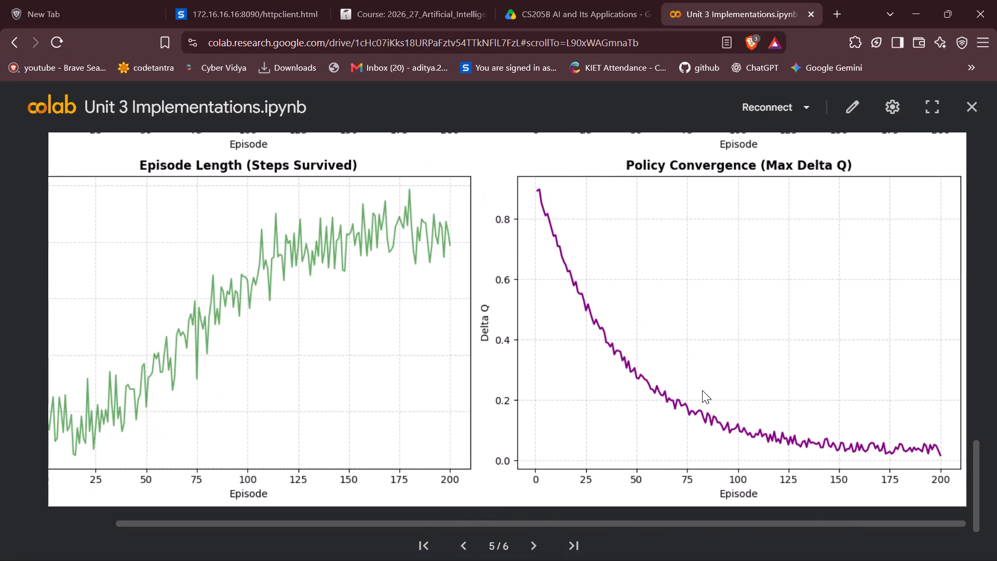
pyautogui.moveTo(477, 155); pyautogui.dragTo(725, 512)
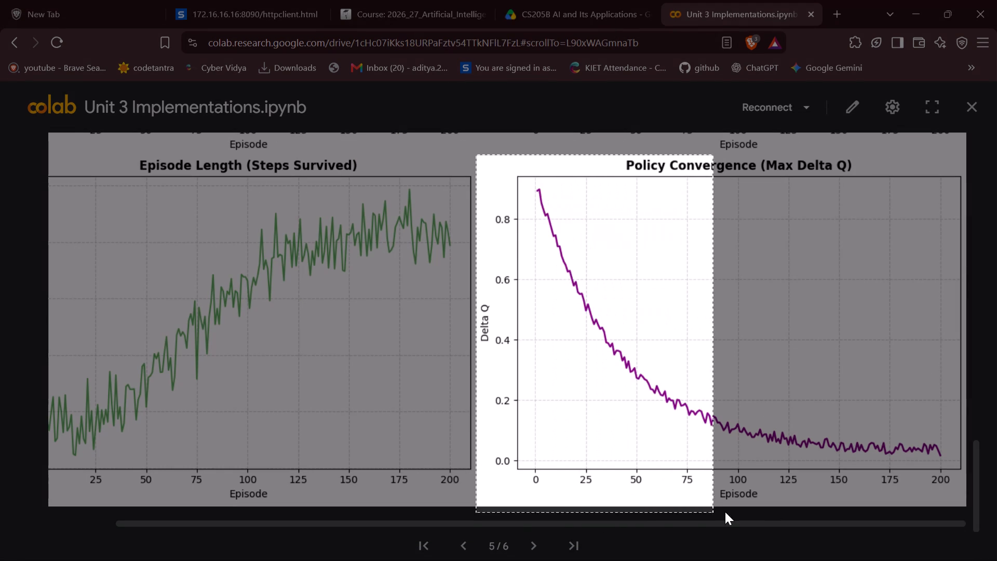
pyautogui.moveTo(725, 512); pyautogui.dragTo(987, 500)
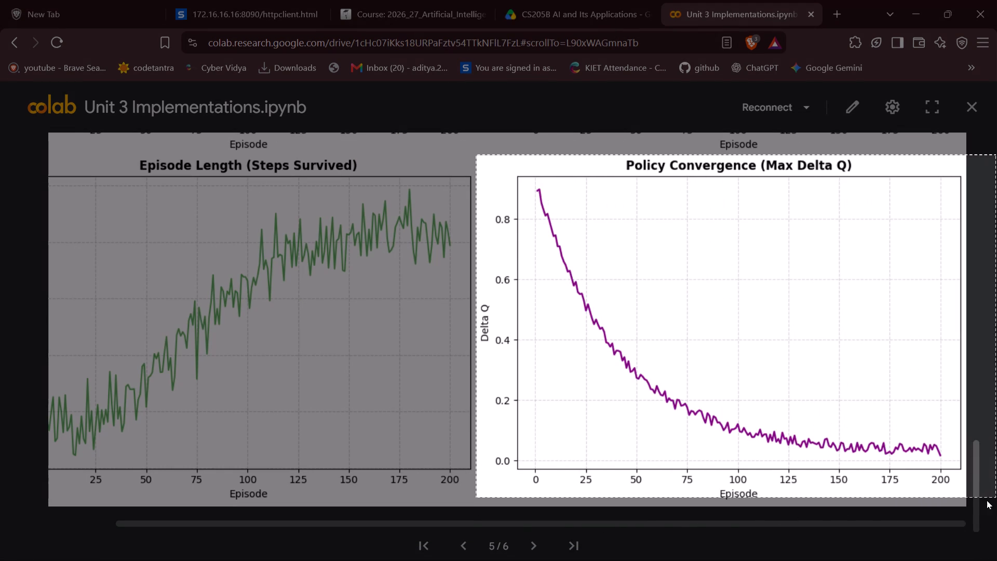
pyautogui.moveTo(987, 500); pyautogui.dragTo(958, 501)
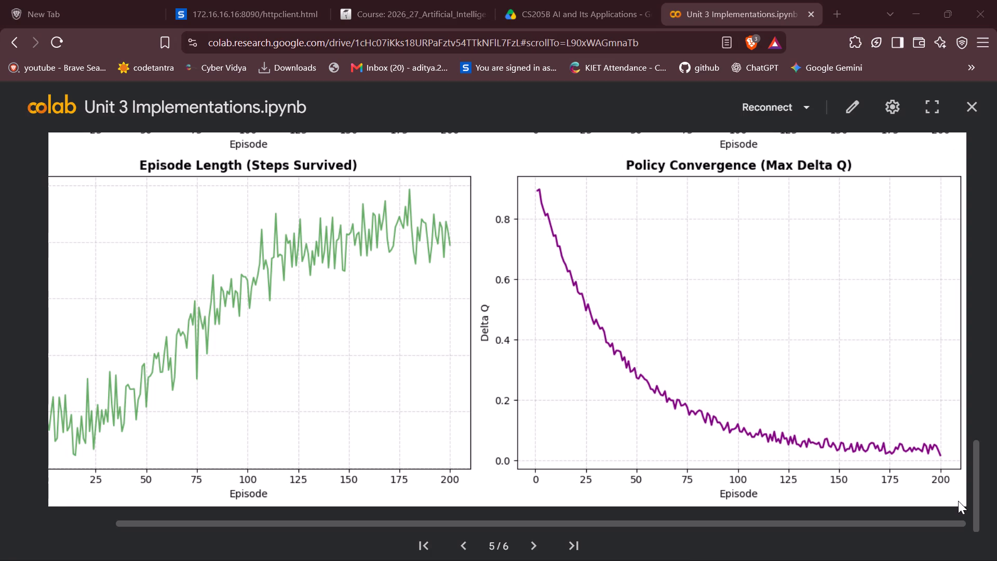
# Switch to Word and paste the Policy Convergence snip on a new line below the Episode Length plot image.
pyautogui.click(705, 550)
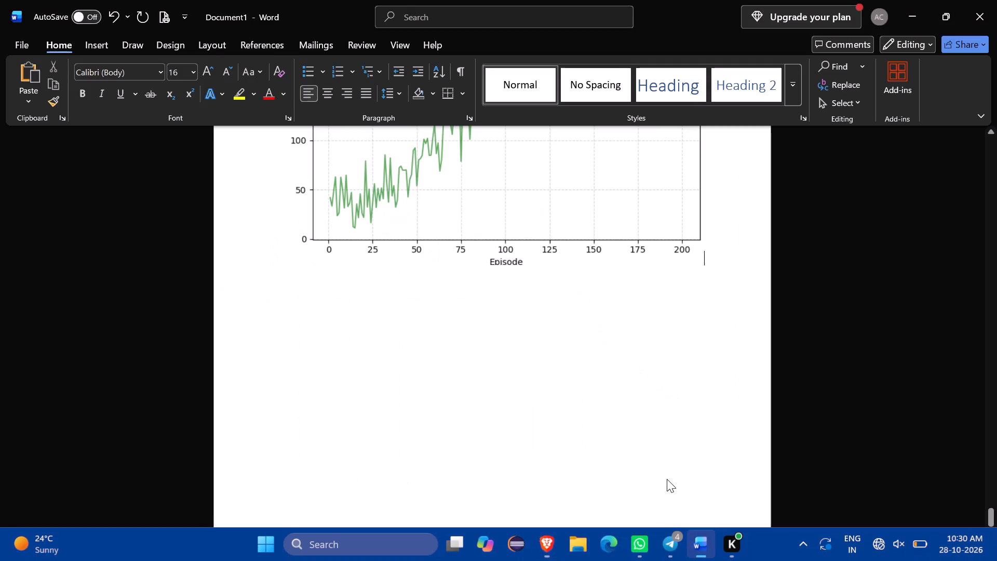
pyautogui.click(461, 355)
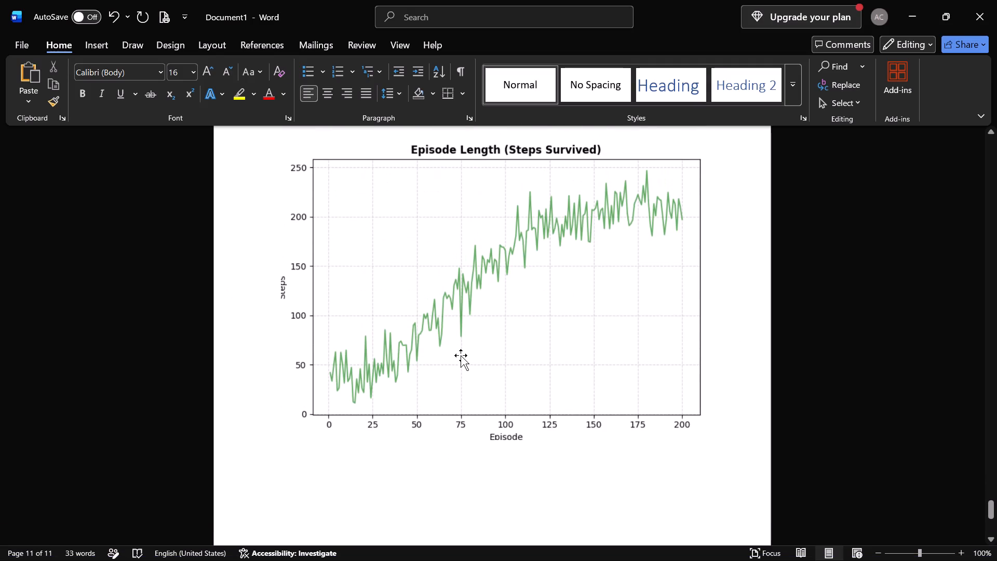
pyautogui.press('Return')
pyautogui.doubleClick(365, 451)
pyautogui.hotkey('ctrl', 'v')
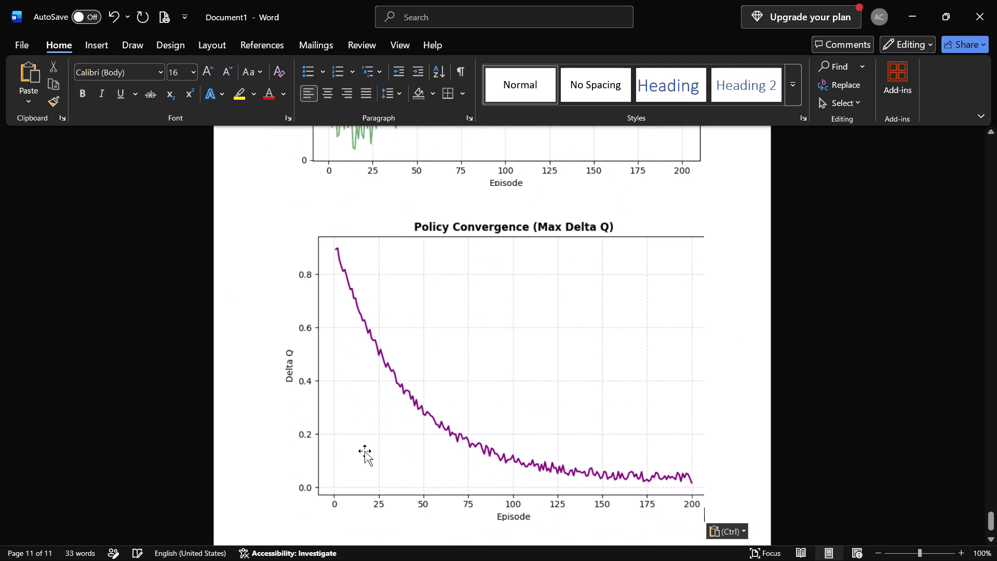
# Look through the whole report, from the Practical 1 title to the Practical 4 output plots, to check the pasted content.
pyautogui.scroll(-3, 365, 451)
pyautogui.scroll(17, 429, 406)
pyautogui.scroll(10, 429, 406)
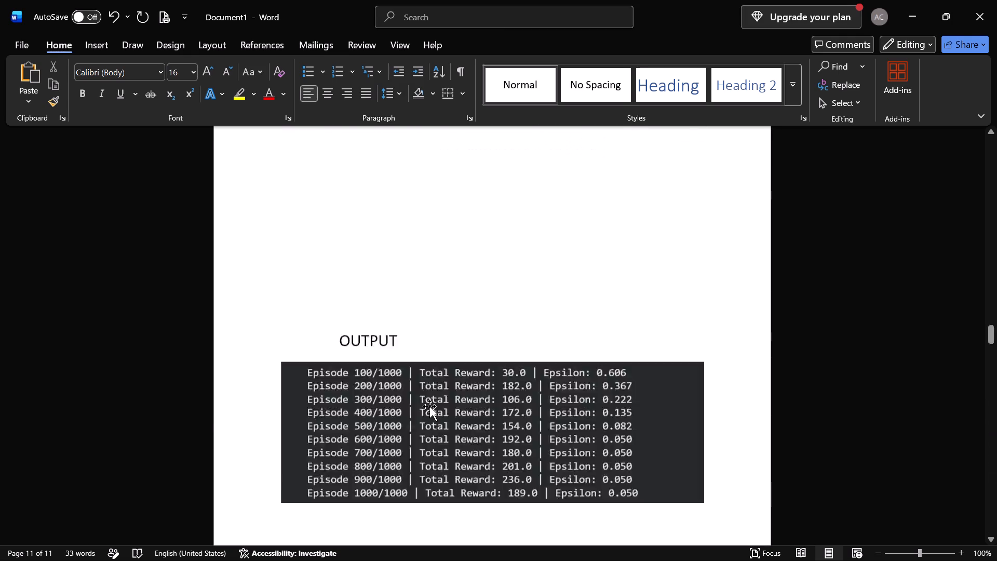
pyautogui.scroll(12, 429, 406)
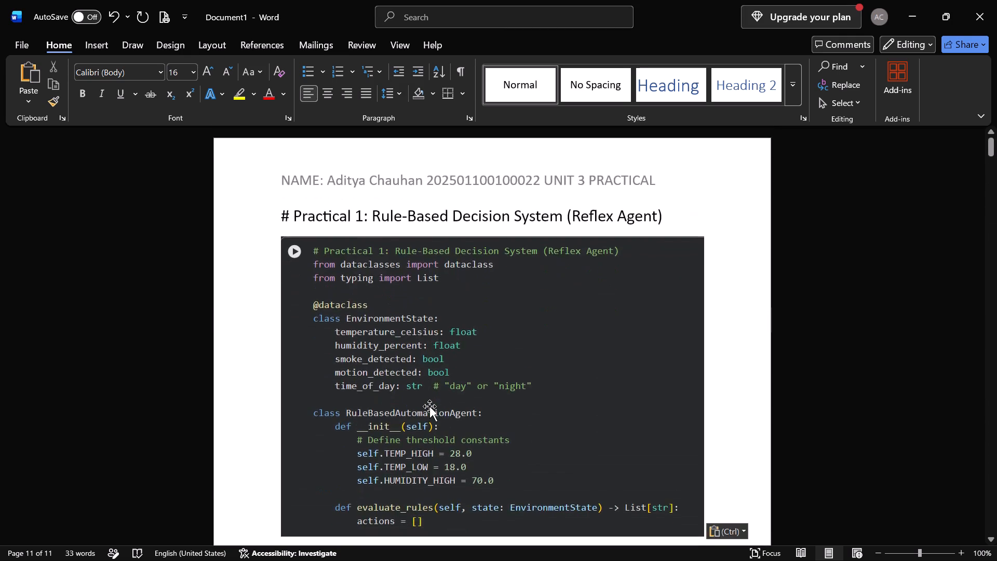
pyautogui.scroll(-15, 429, 406)
pyautogui.scroll(-8, 429, 406)
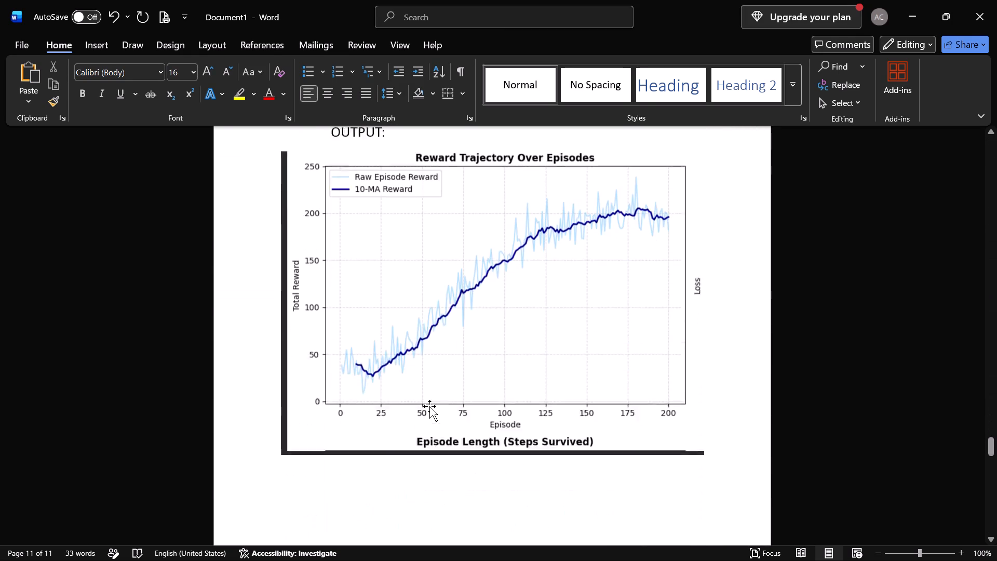
pyautogui.scroll(-6, 429, 406)
pyautogui.scroll(9, 429, 406)
pyautogui.scroll(12, 429, 406)
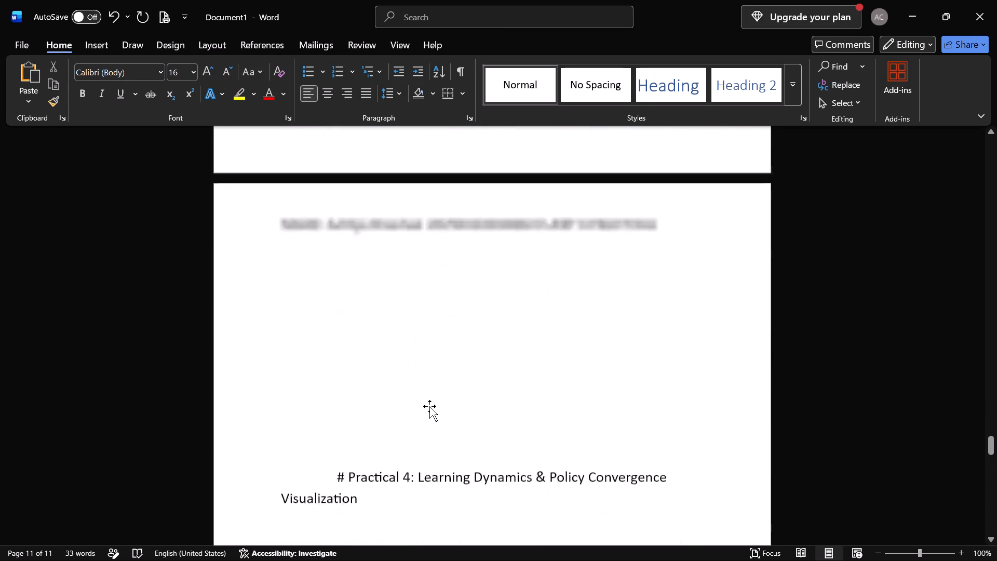
pyautogui.scroll(16, 429, 406)
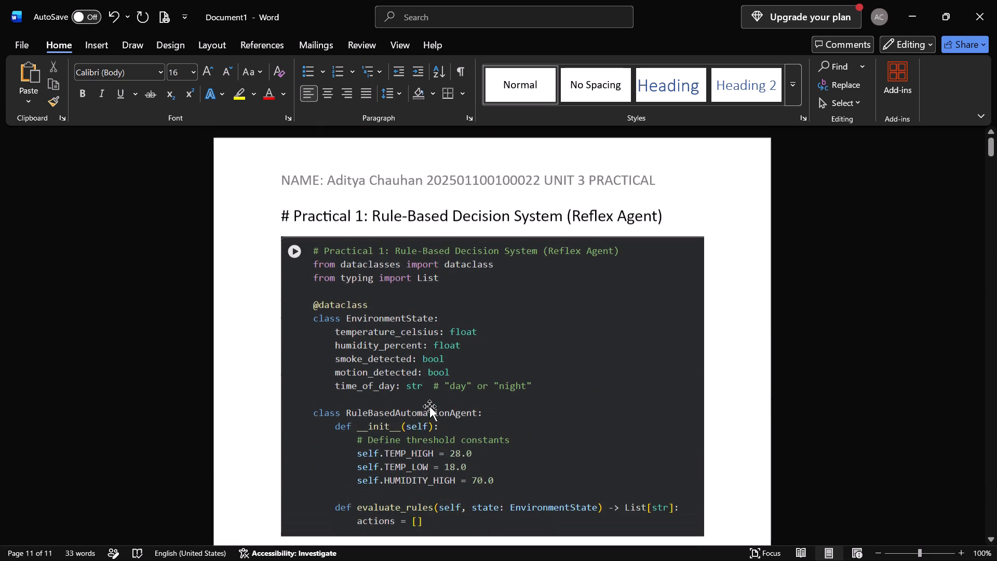
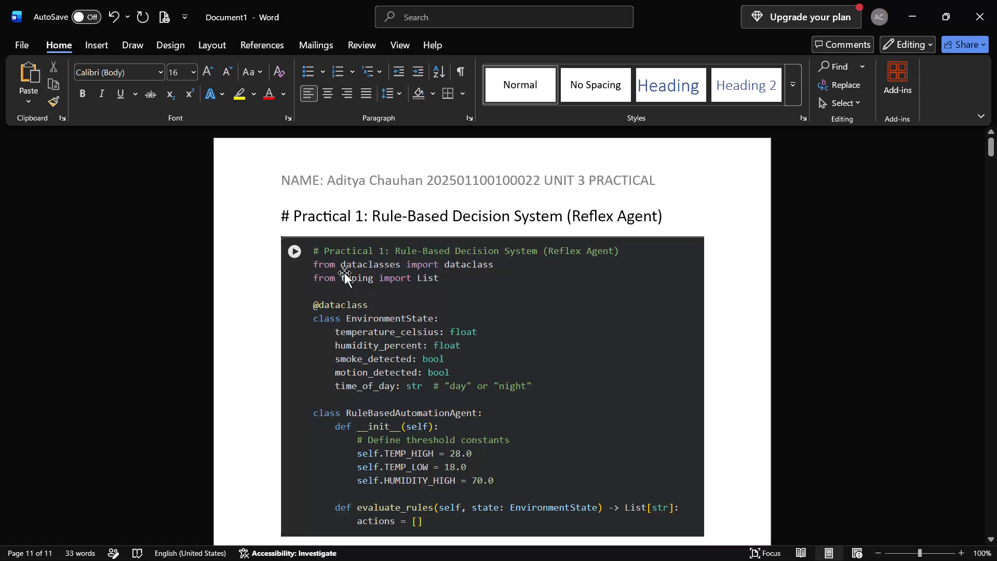
# Look through the report again from the Practical 1 title to the last output plots to check the pasted images.
pyautogui.scroll(-5, 344, 273)
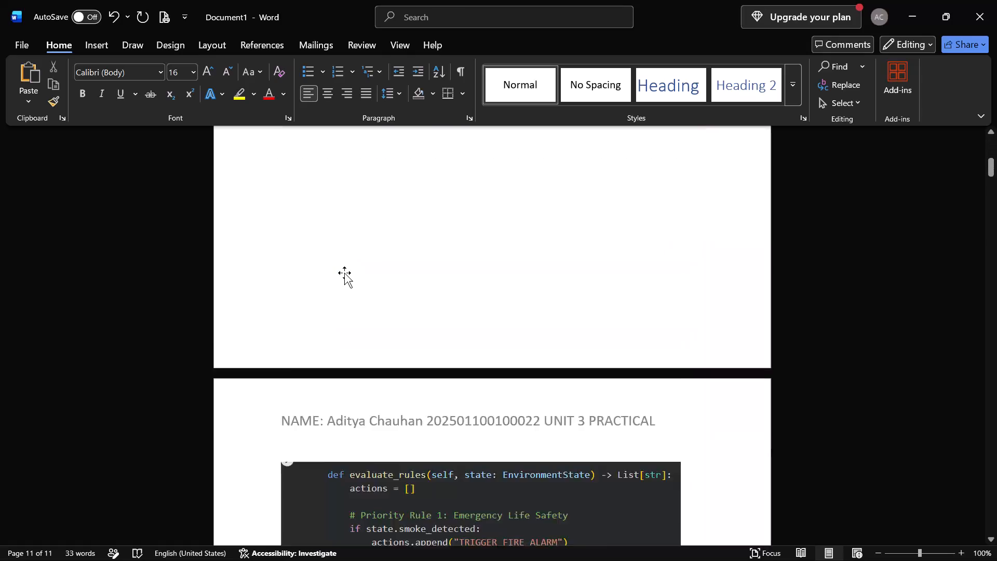
pyautogui.scroll(-12, 344, 273)
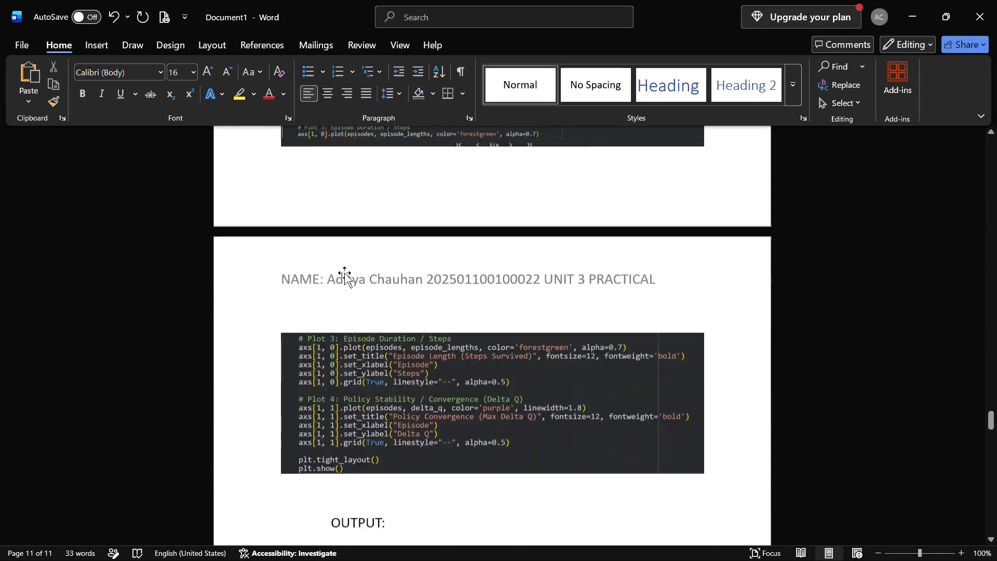
pyautogui.scroll(-7, 344, 273)
pyautogui.scroll(10, 344, 273)
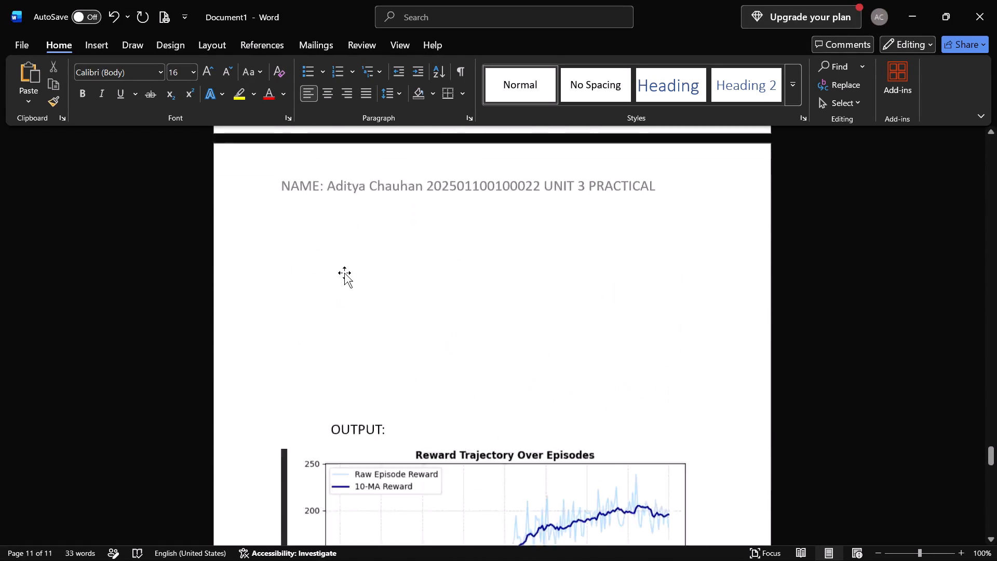
pyautogui.scroll(20, 344, 273)
pyautogui.scroll(11, 344, 273)
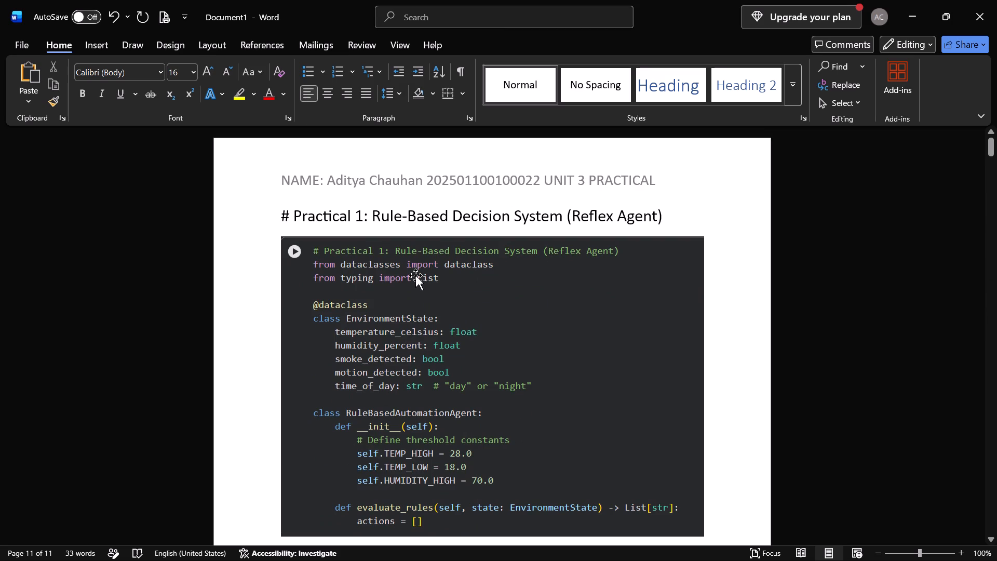
pyautogui.hscroll(1, 415, 275)
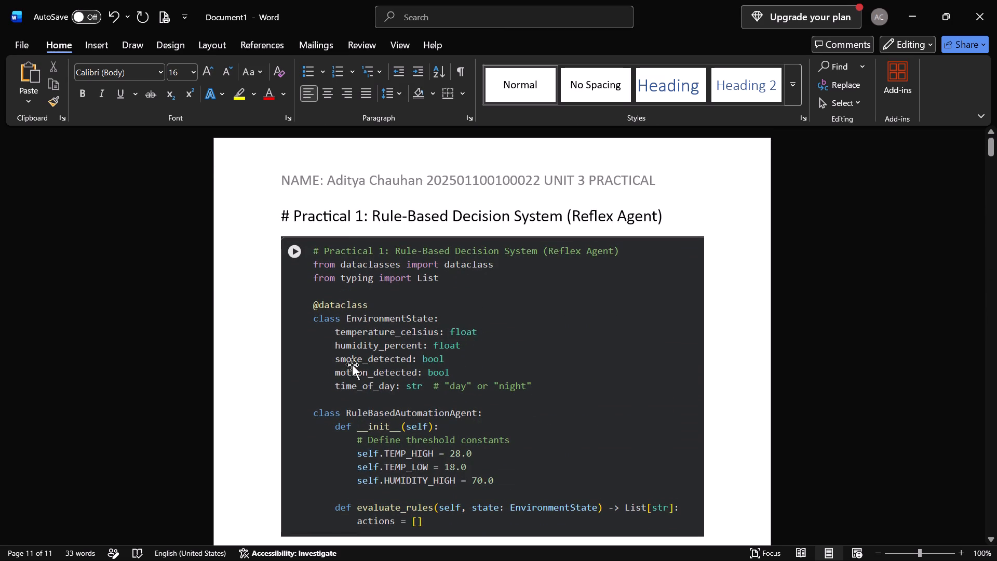
pyautogui.scroll(-9, 421, 303)
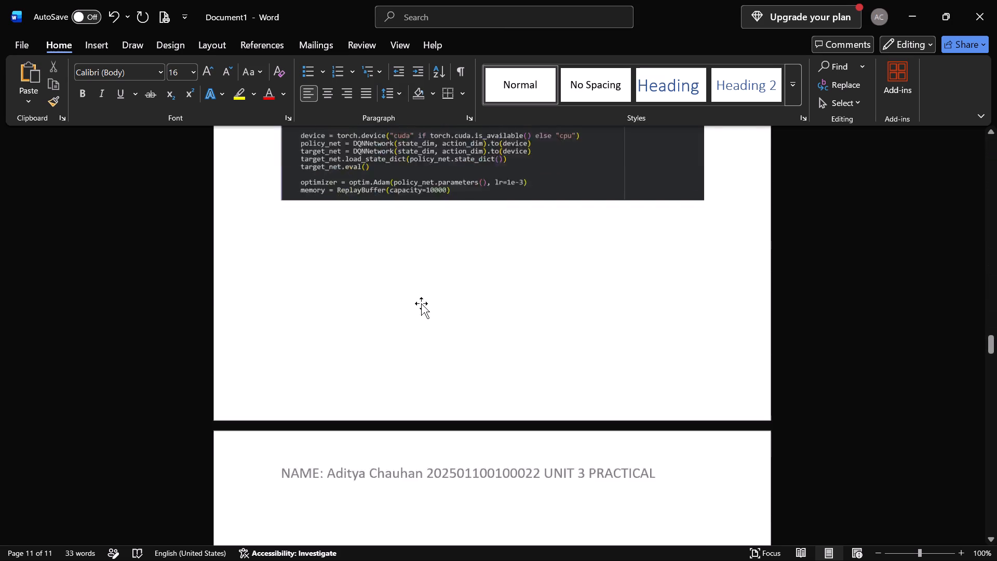
pyautogui.scroll(-7, 421, 303)
pyautogui.scroll(8, 421, 303)
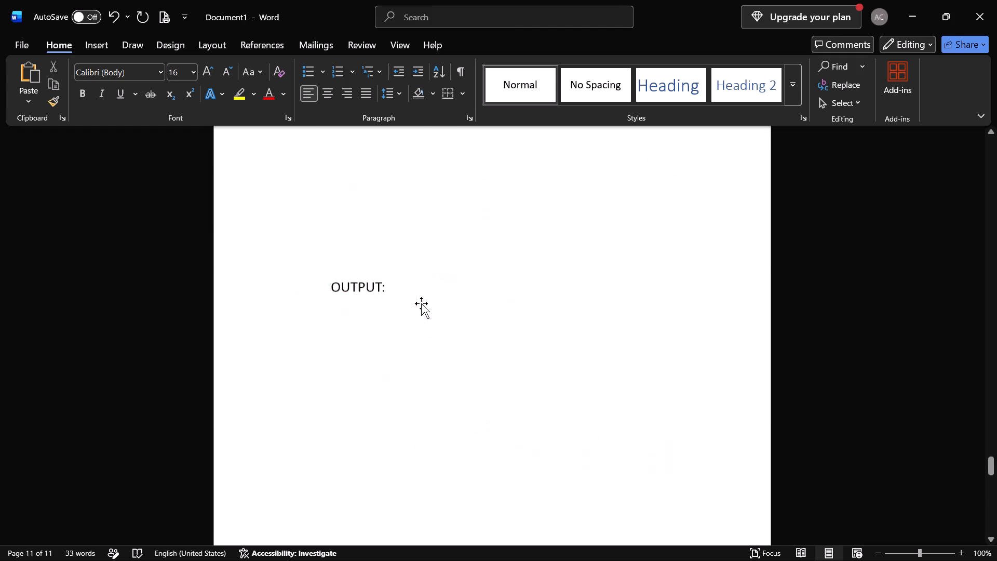
pyautogui.scroll(17, 421, 303)
pyautogui.scroll(8, 421, 303)
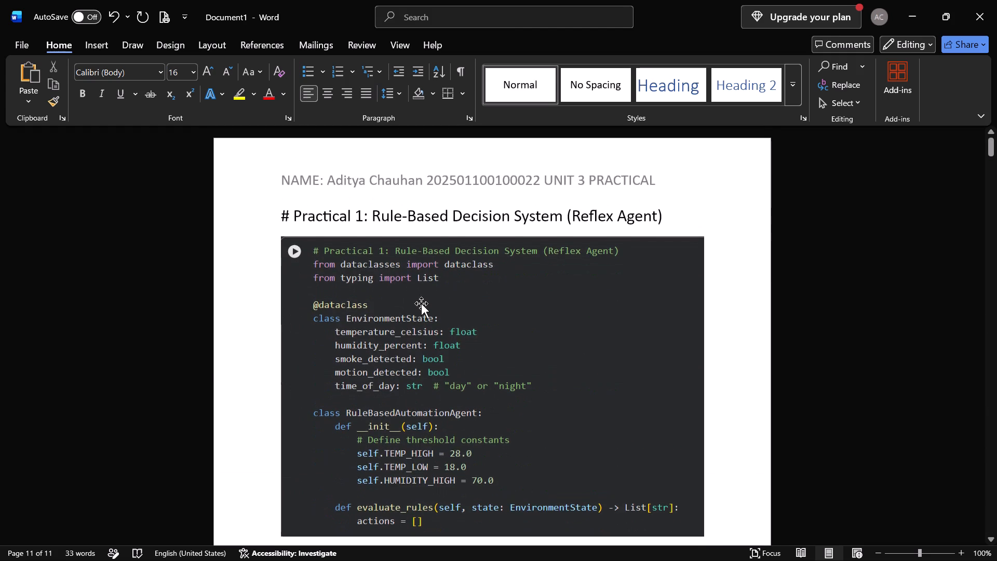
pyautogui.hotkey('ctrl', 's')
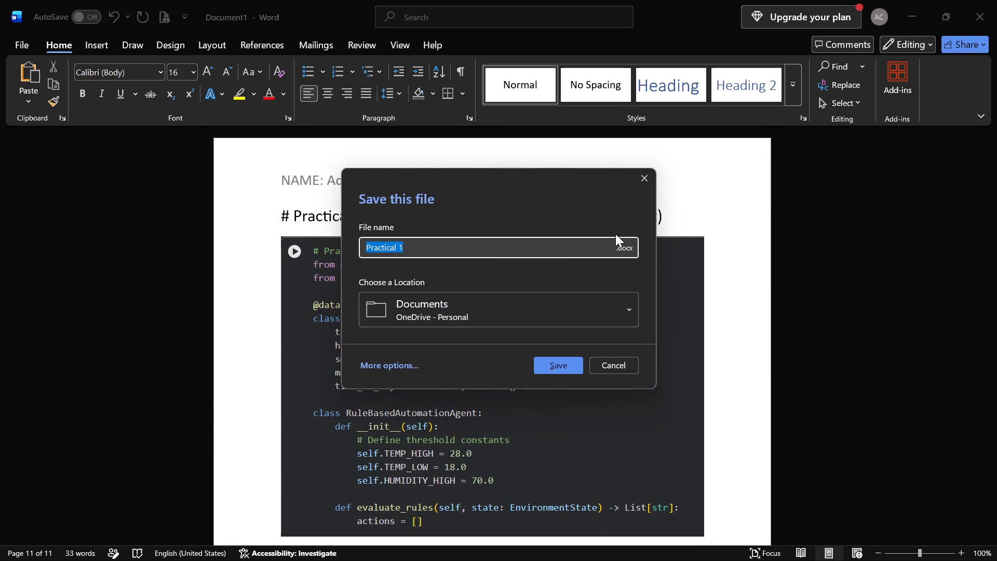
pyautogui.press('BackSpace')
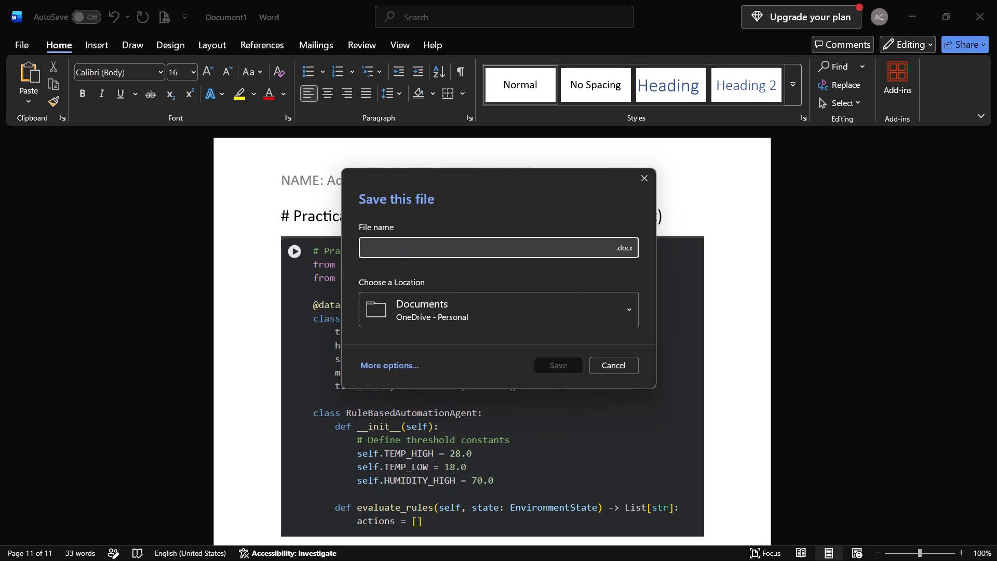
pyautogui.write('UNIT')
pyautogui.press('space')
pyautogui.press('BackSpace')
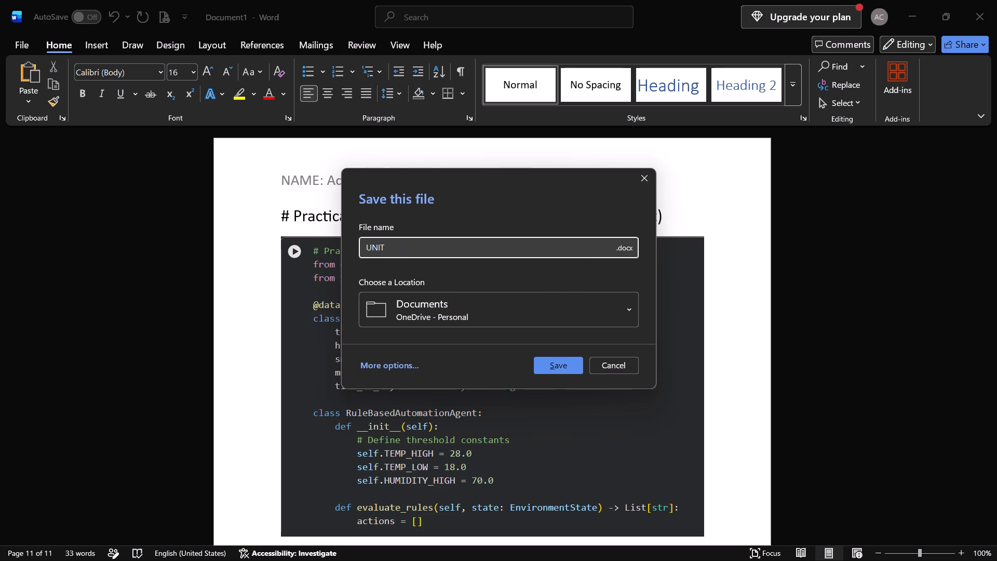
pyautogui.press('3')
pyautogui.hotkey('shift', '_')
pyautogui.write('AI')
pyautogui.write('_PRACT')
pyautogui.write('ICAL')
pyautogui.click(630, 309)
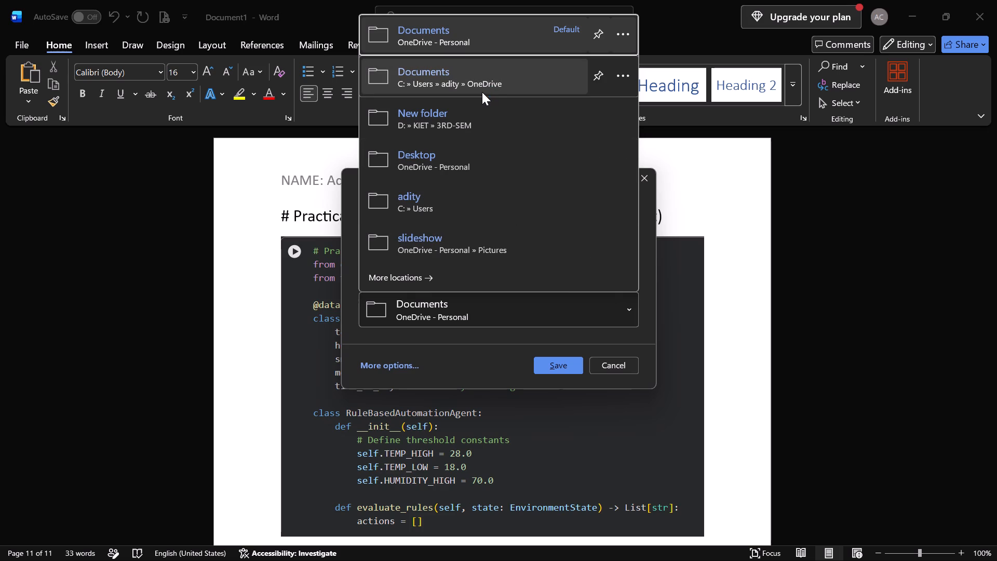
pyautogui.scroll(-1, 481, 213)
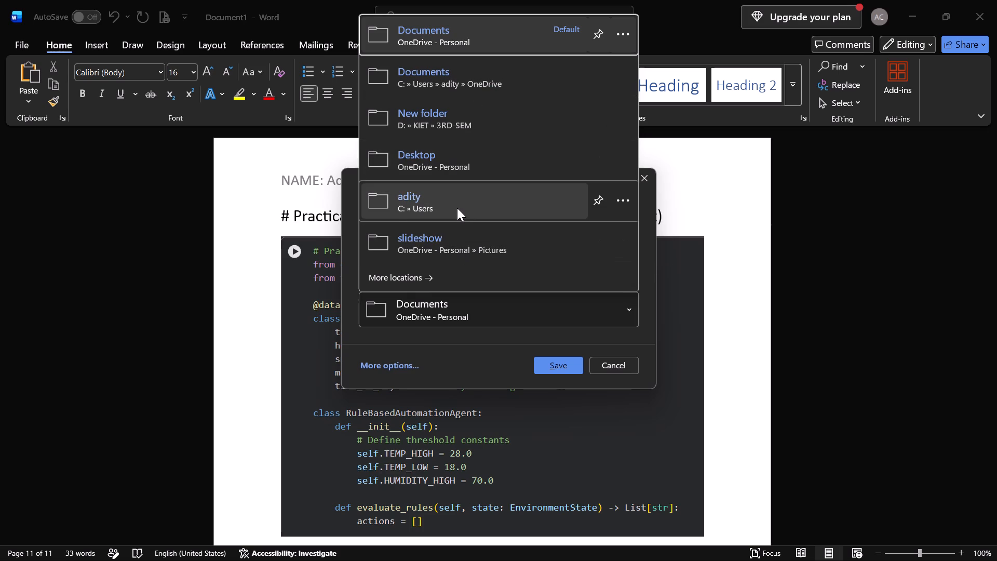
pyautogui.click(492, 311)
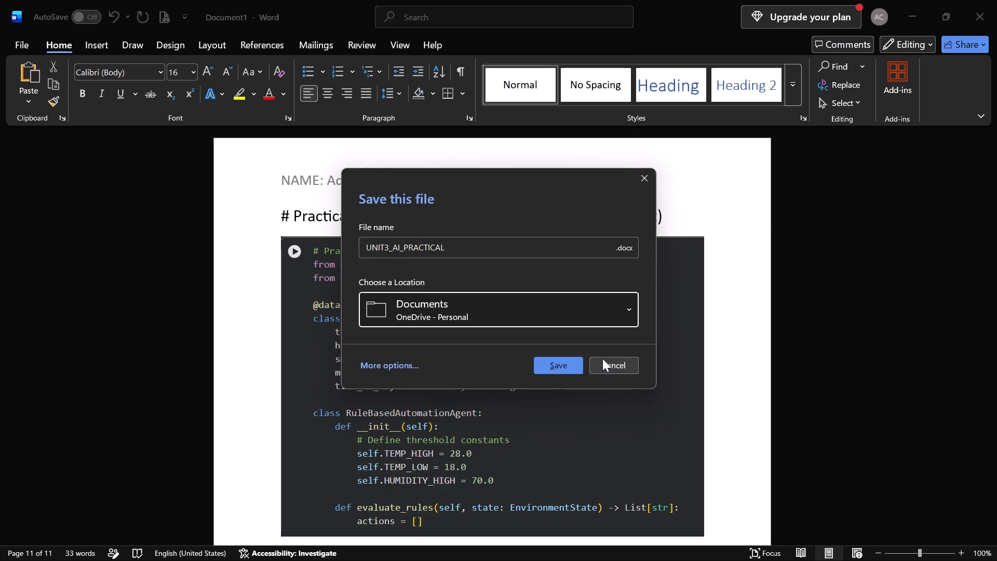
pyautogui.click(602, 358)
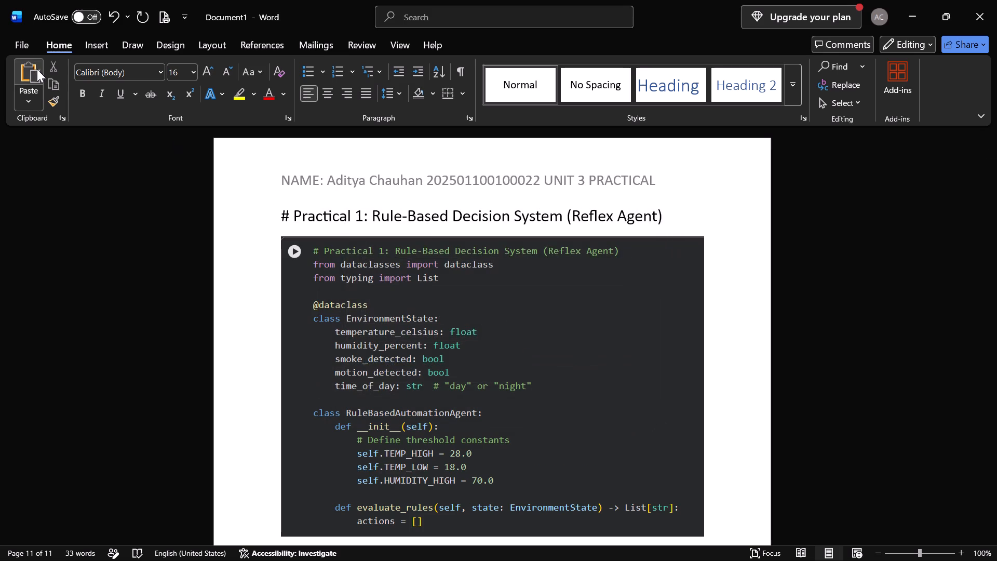
# Start saving a copy of the report and browse to the folder D: > KIET > 3RD-SEM > AI-CS-K.
pyautogui.click(16, 46)
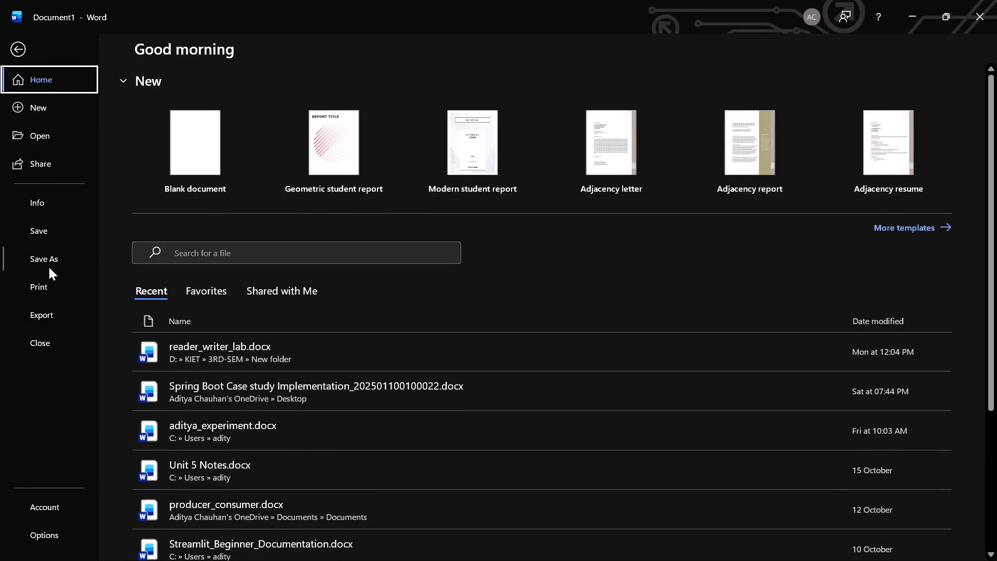
pyautogui.click(48, 265)
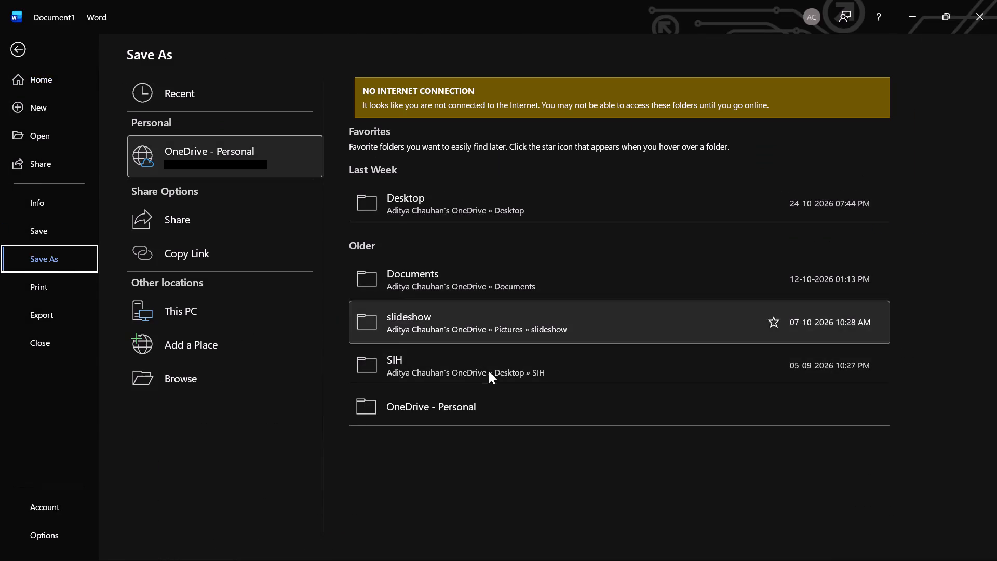
pyautogui.click(200, 375)
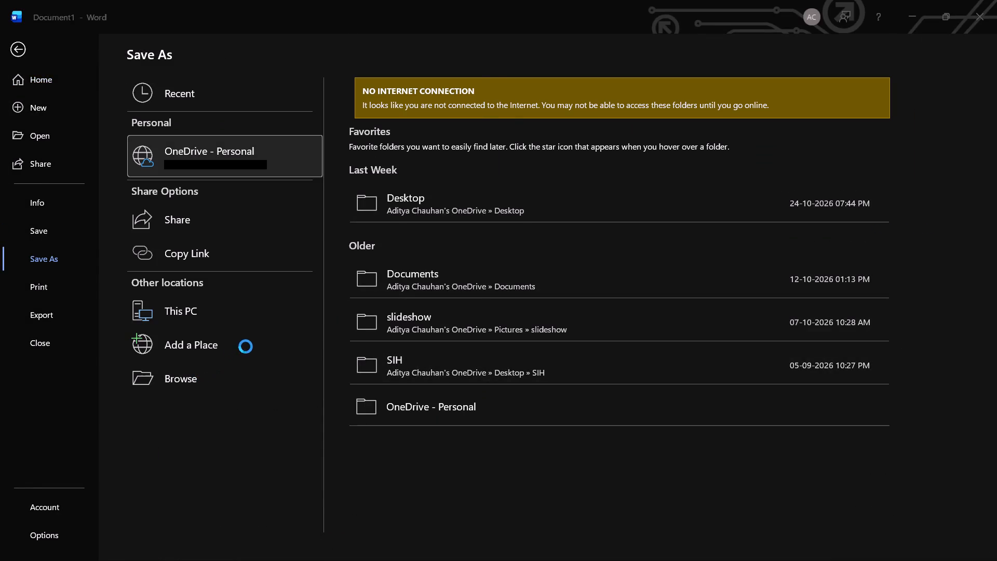
pyautogui.scroll(-9, 55, 151)
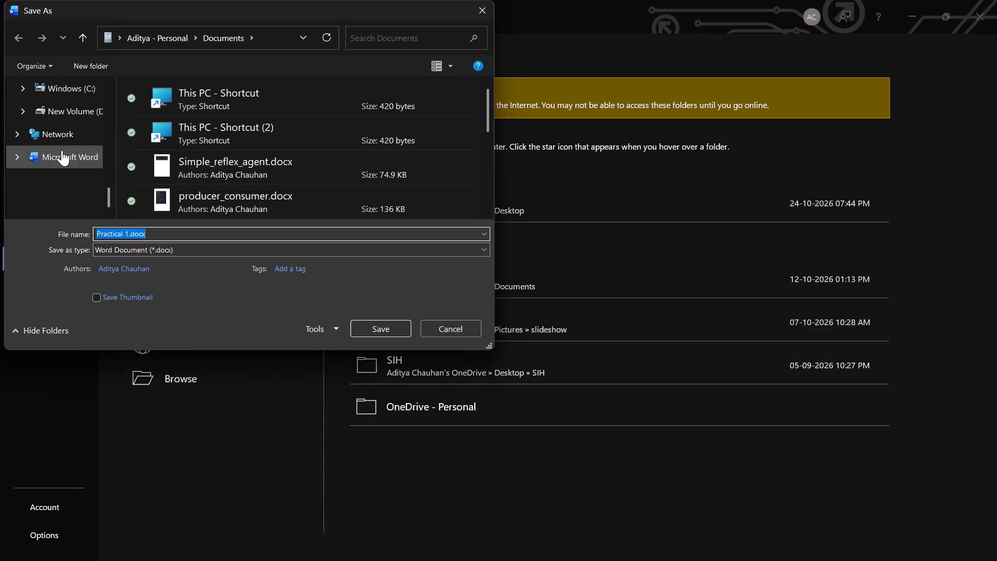
pyautogui.click(75, 110)
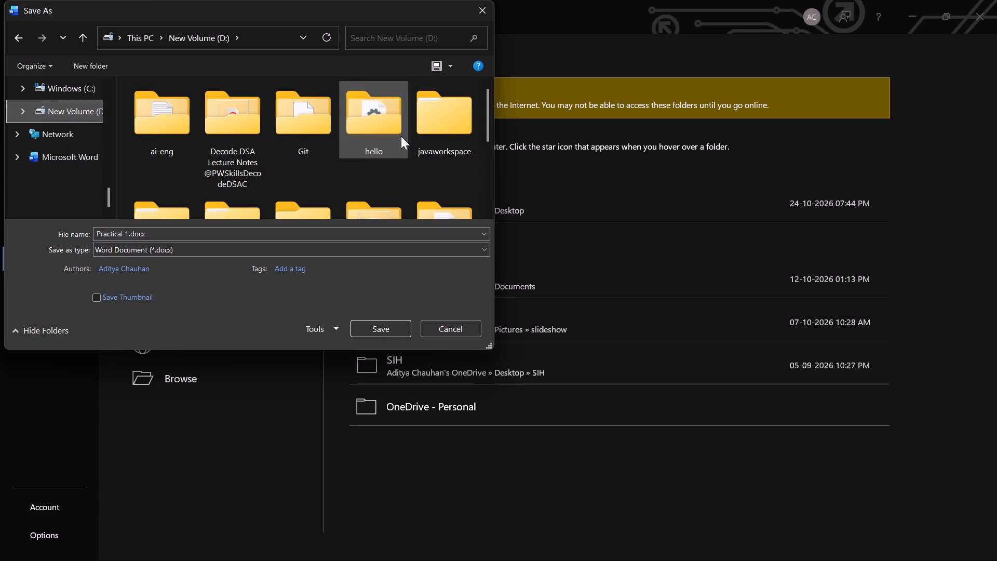
pyautogui.scroll(-1, 298, 152)
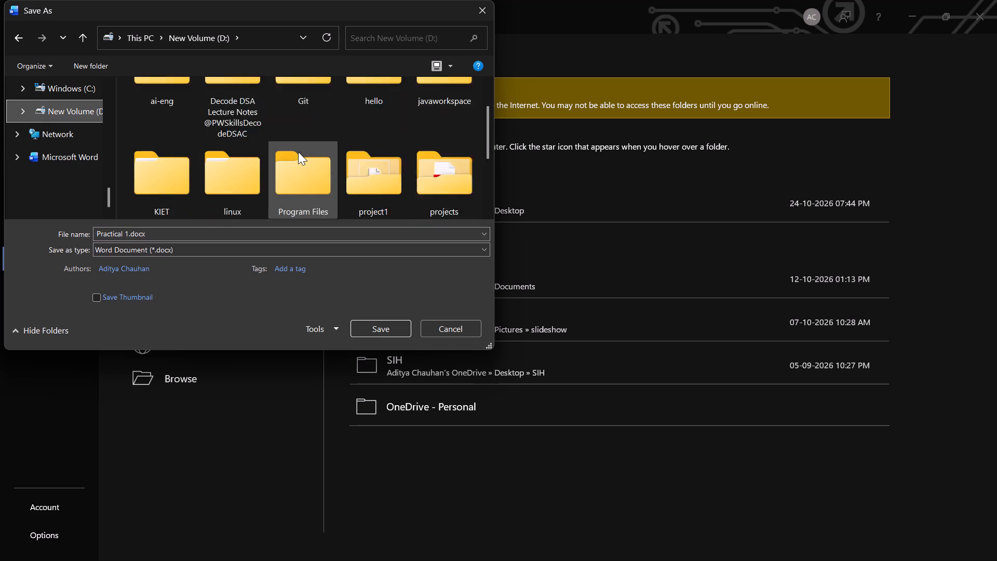
pyautogui.scroll(-1, 298, 152)
pyautogui.scroll(1, 343, 146)
pyautogui.scroll(-1, 343, 146)
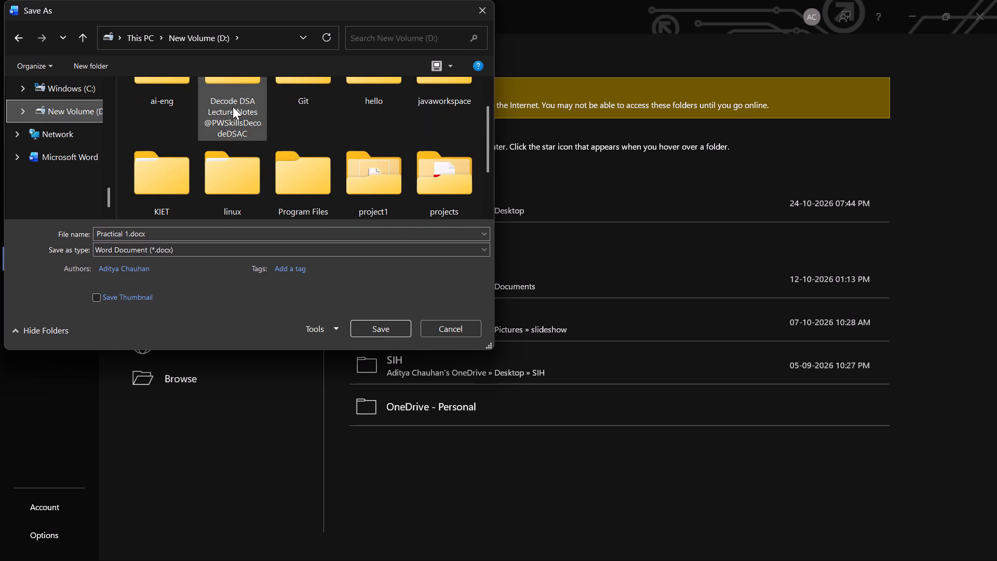
pyautogui.scroll(2, 291, 131)
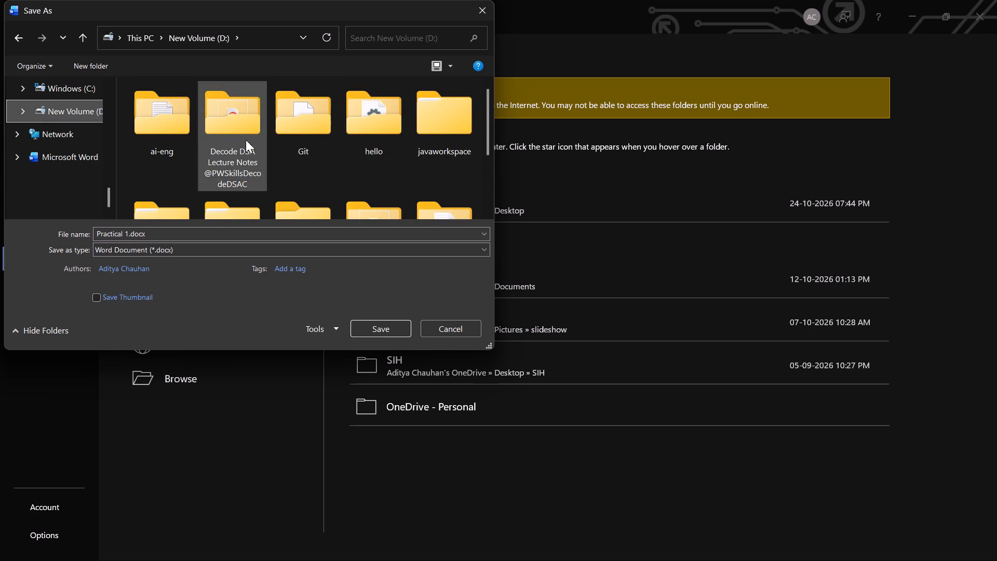
pyautogui.scroll(-1, 265, 149)
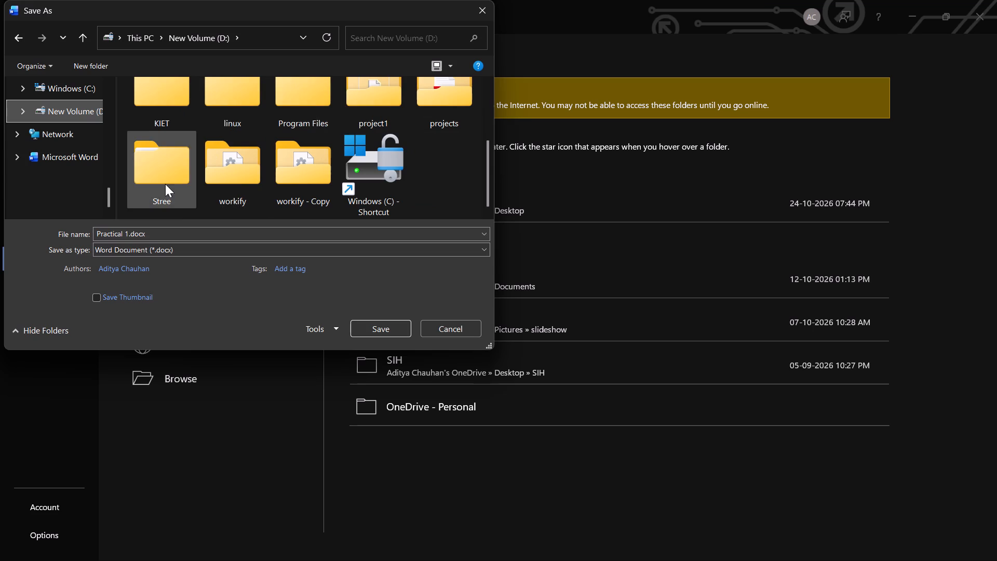
pyautogui.scroll(2, 392, 167)
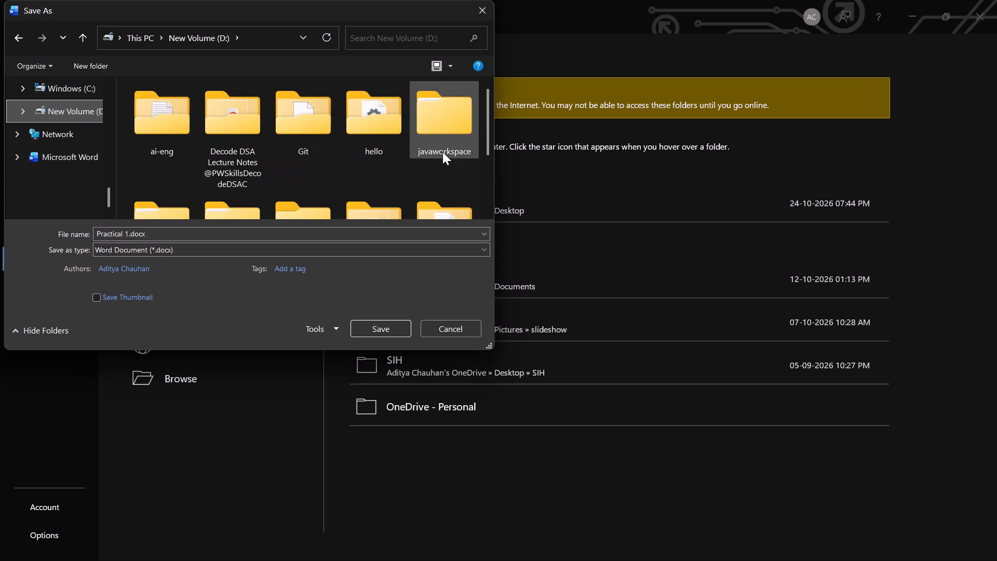
pyautogui.moveTo(489, 138); pyautogui.dragTo(489, 158)
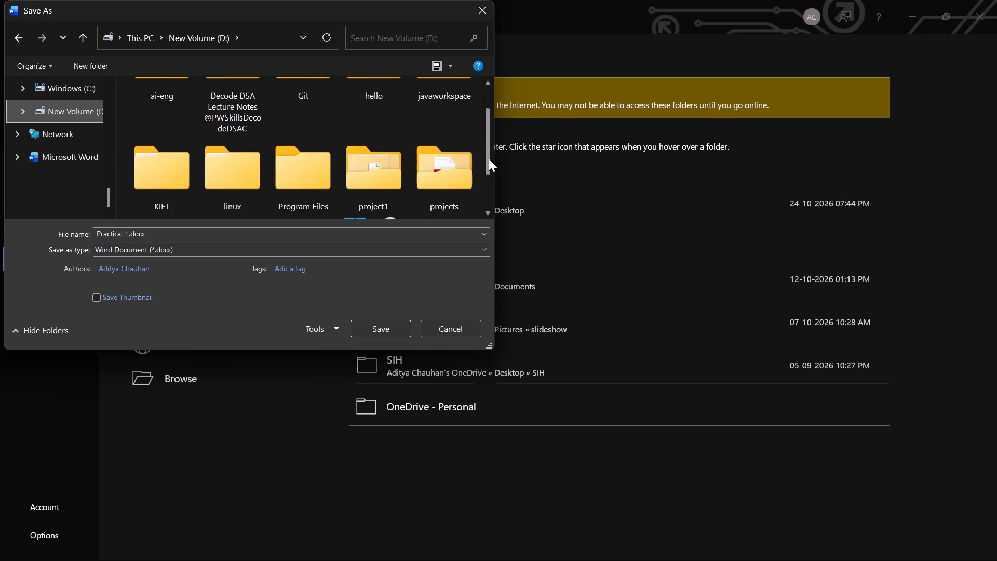
pyautogui.moveTo(489, 158); pyautogui.dragTo(490, 179)
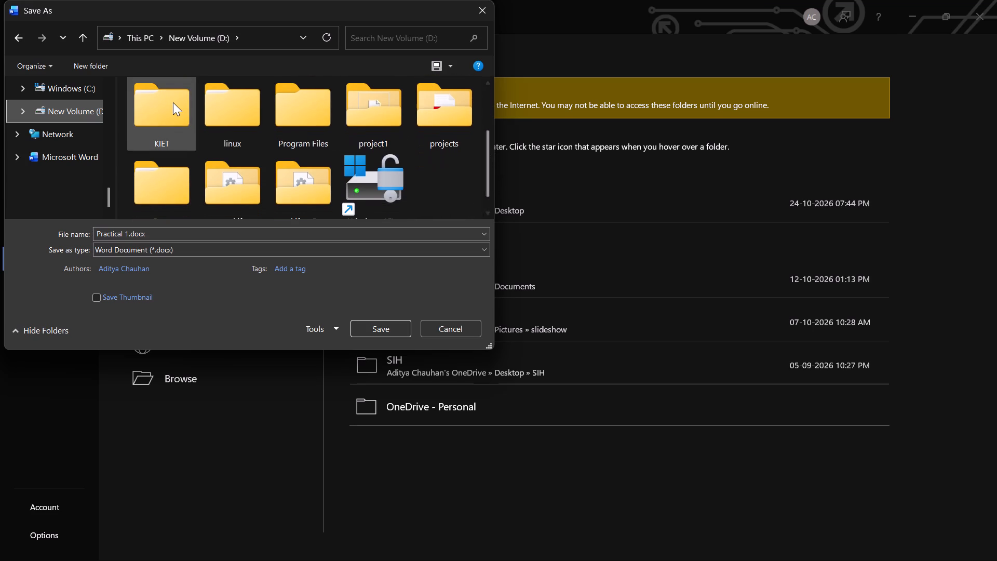
pyautogui.doubleClick(173, 102)
pyautogui.doubleClick(185, 110)
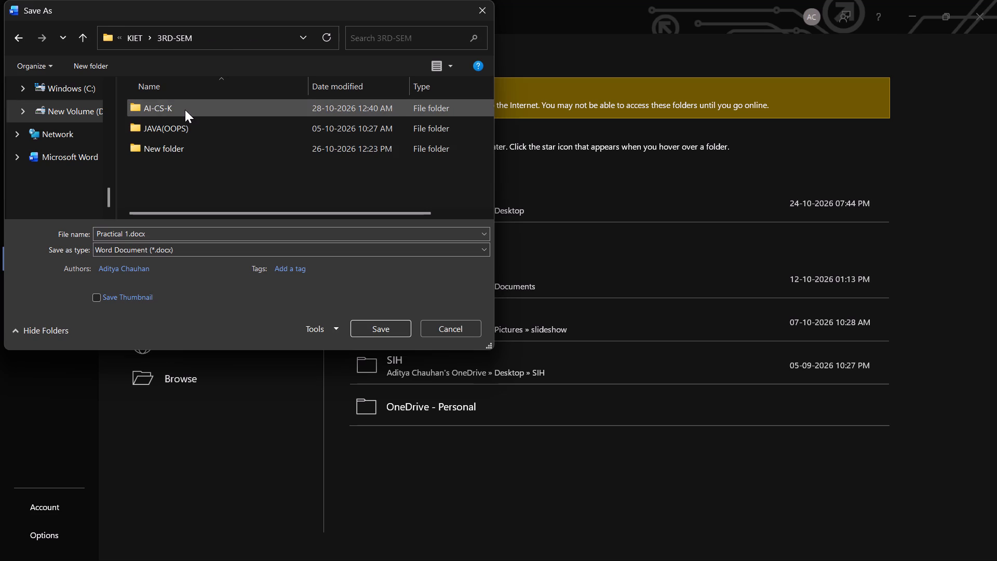
pyautogui.doubleClick(186, 114)
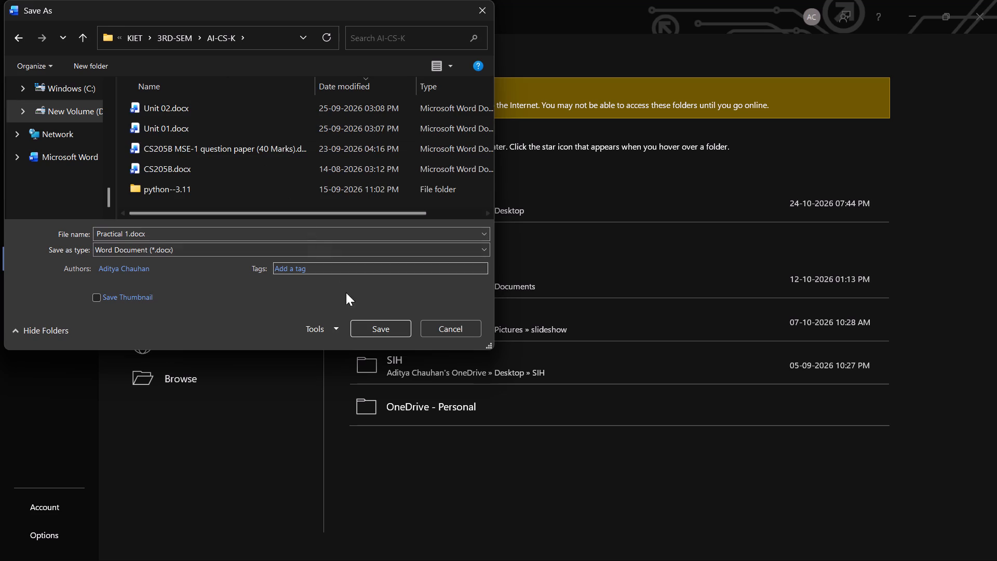
# Save the report as a Word document named UNIT3_PRACTICAL_AI in the AI-CS-K folder and close Word.
pyautogui.click(205, 229)
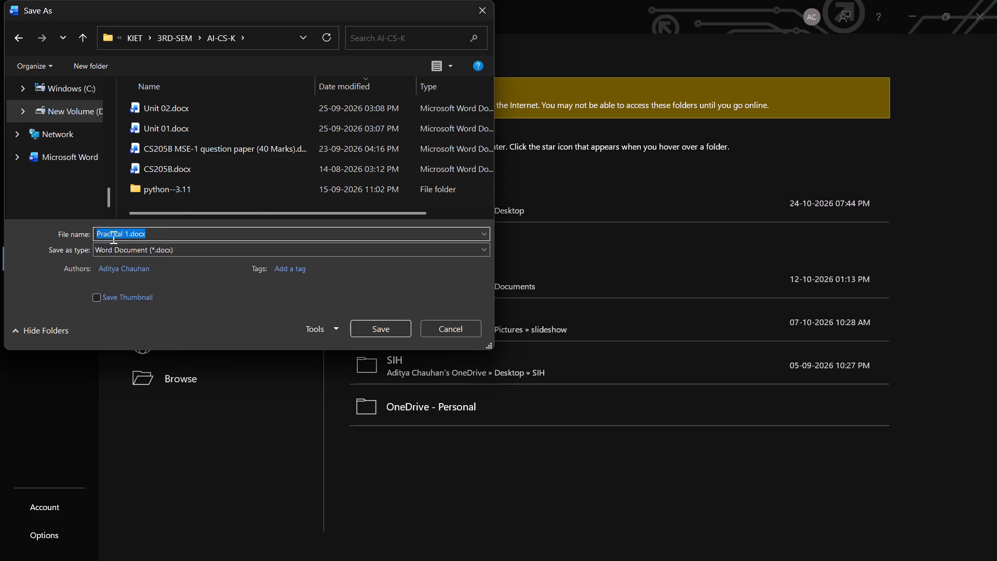
pyautogui.press('BackSpace')
pyautogui.write('UNIR')
pyautogui.press('BackSpace')
pyautogui.write('T3')
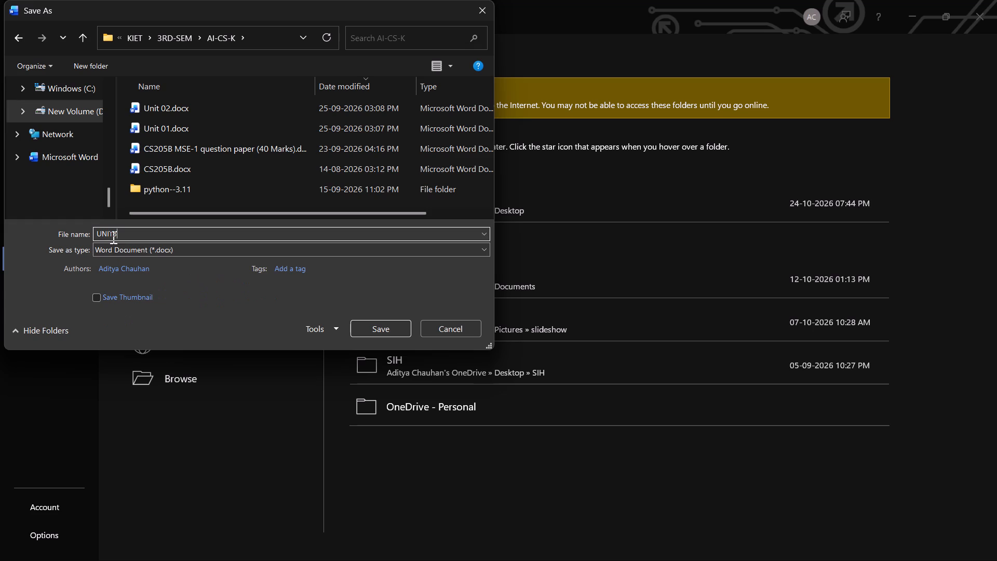
pyautogui.write('_PRACTICAL')
pyautogui.write('_AI')
pyautogui.click(376, 320)
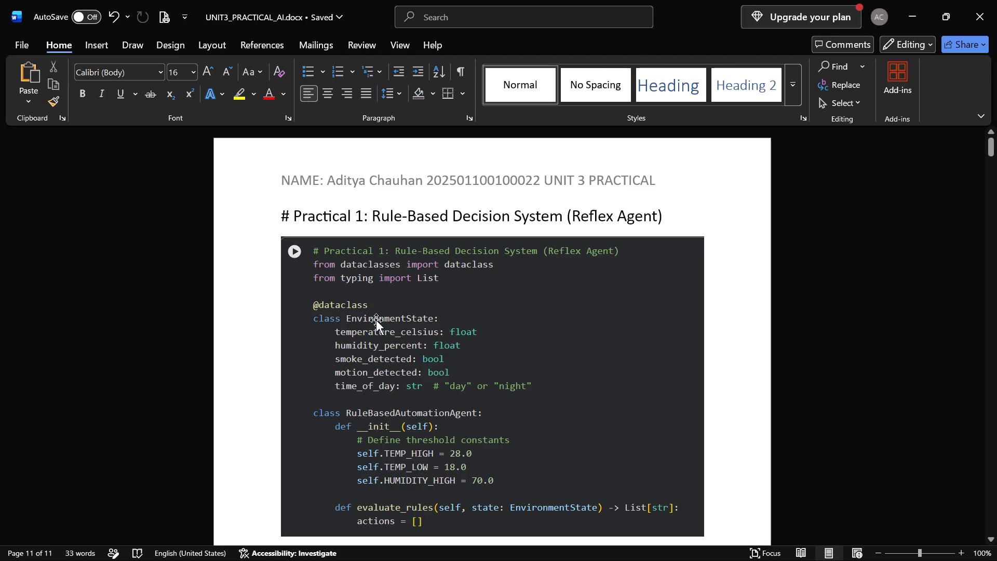
pyautogui.click(996, 0)
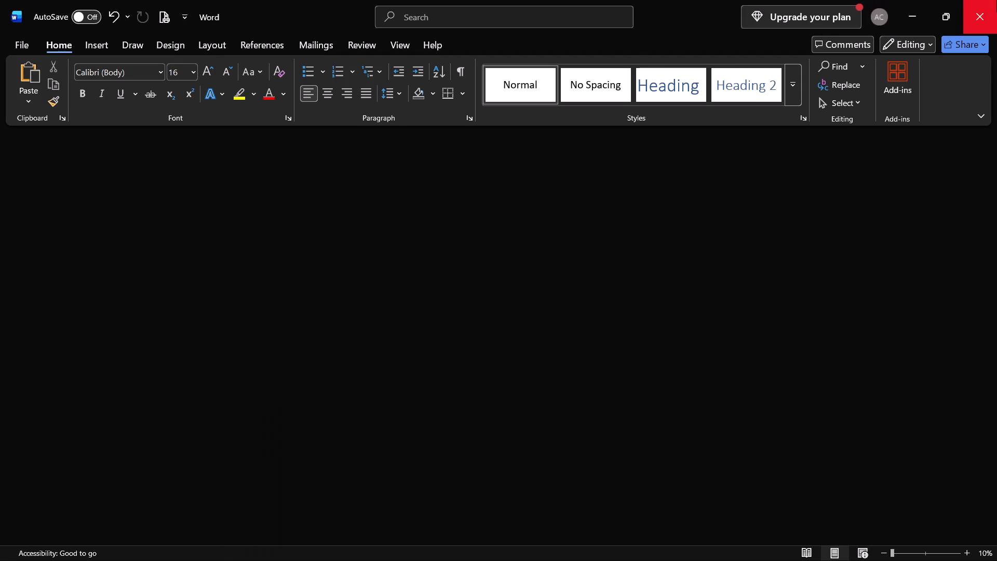
# Switch to the browser's Artificial Intelligence & Its Applications course page and find the Unit 3 practical assignment among the program submissions.
pyautogui.click(434, 0)
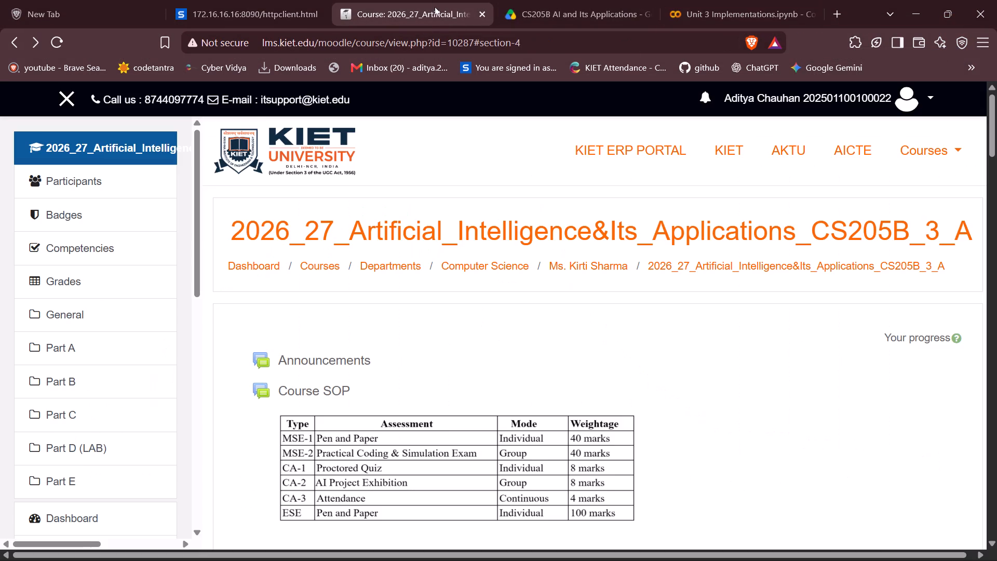
pyautogui.scroll(-10, 476, 366)
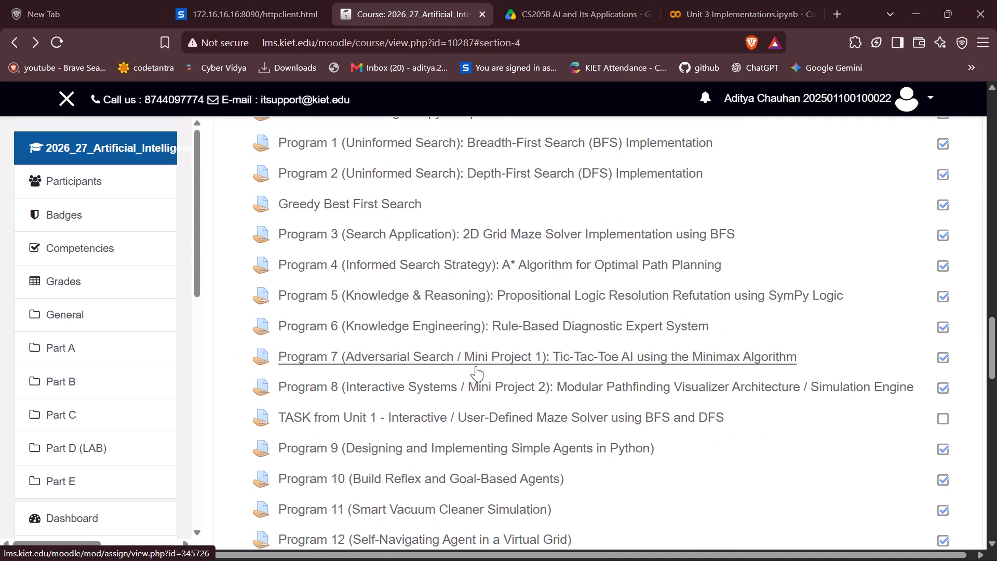
# Try to open the Unit 3 practical assignment from the program submissions on the course page.
pyautogui.scroll(-3, 476, 366)
pyautogui.click(384, 409)
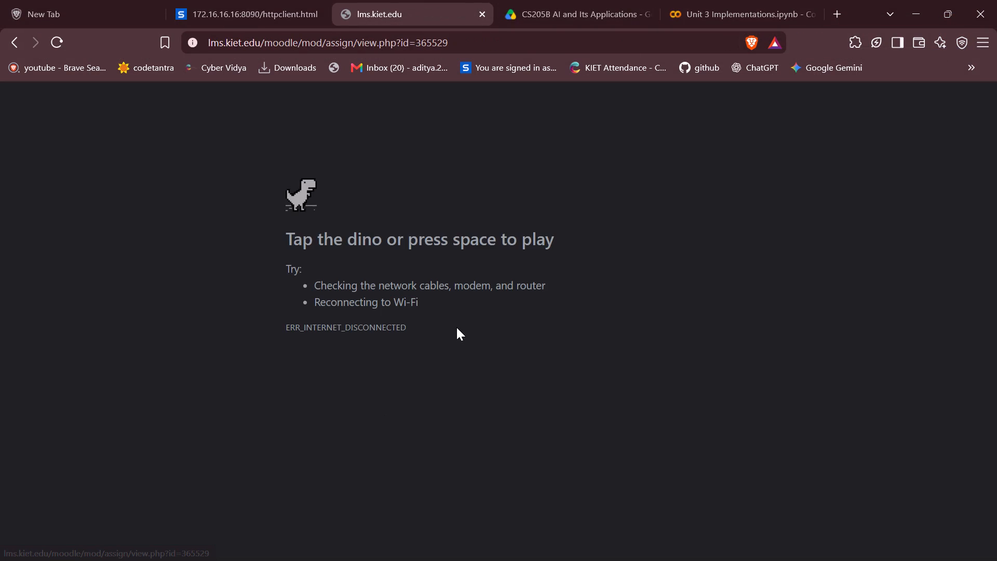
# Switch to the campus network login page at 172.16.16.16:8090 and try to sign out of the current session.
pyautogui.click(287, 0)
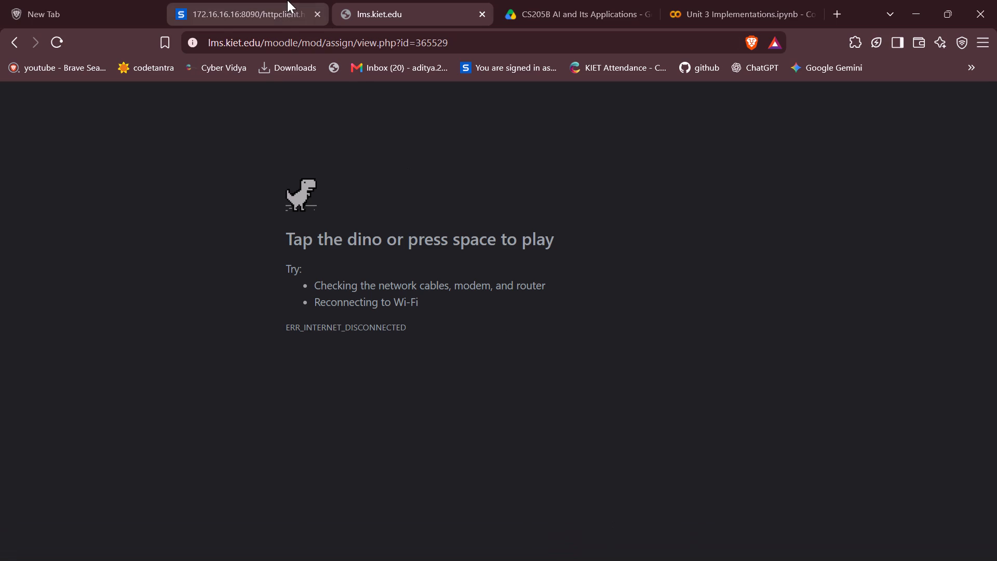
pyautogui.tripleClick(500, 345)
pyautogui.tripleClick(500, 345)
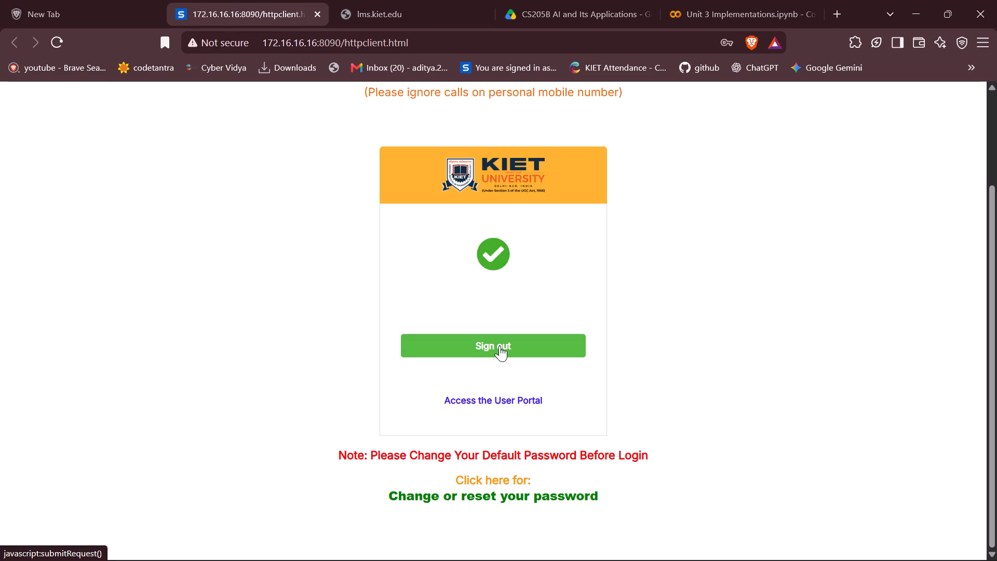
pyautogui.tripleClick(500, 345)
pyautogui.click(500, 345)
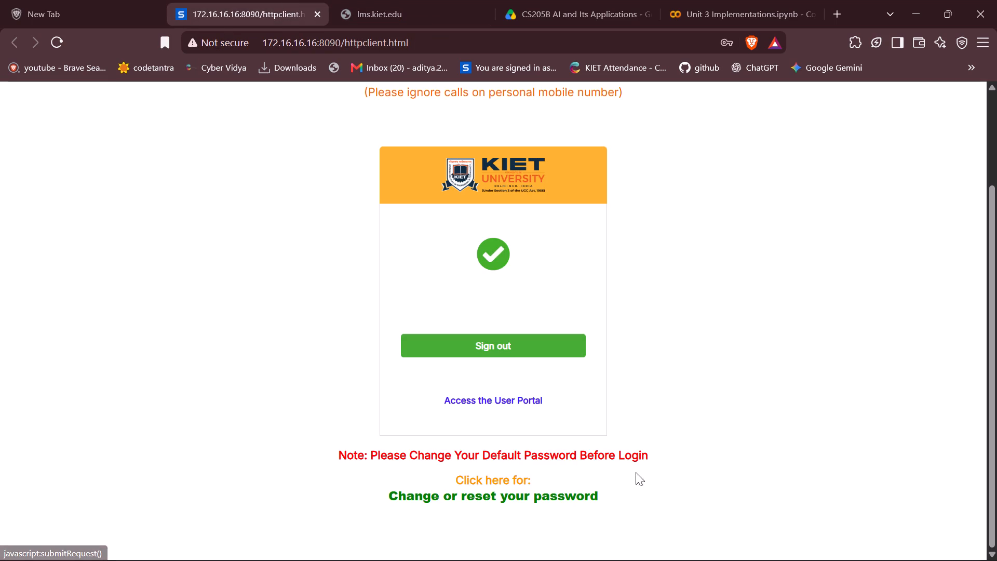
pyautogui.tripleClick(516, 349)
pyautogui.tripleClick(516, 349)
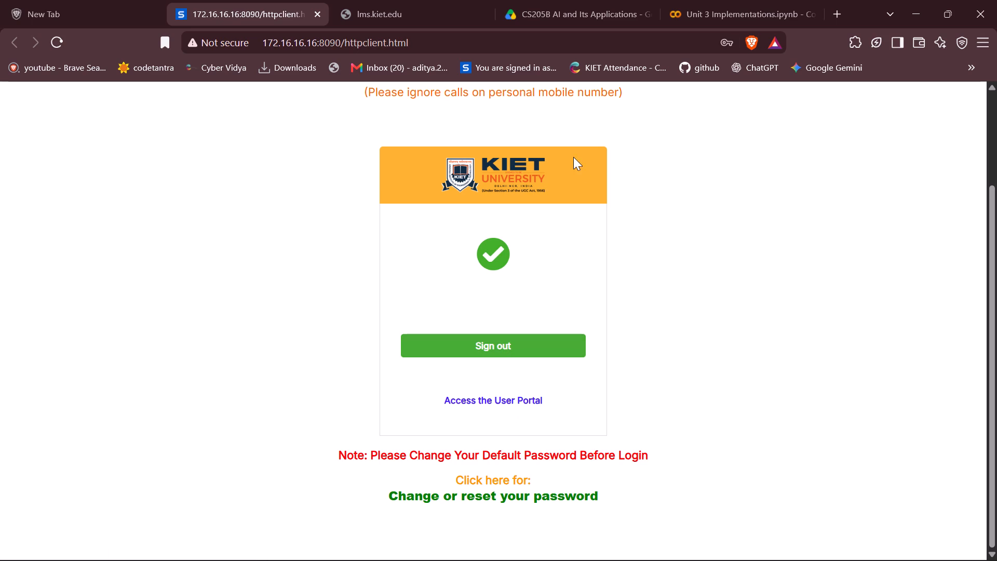
# Try to load the campus network login page at 172.16.16.16:8090/httpclient.html in a new browser tab.
pyautogui.click(834, 1)
pyautogui.click(488, 69)
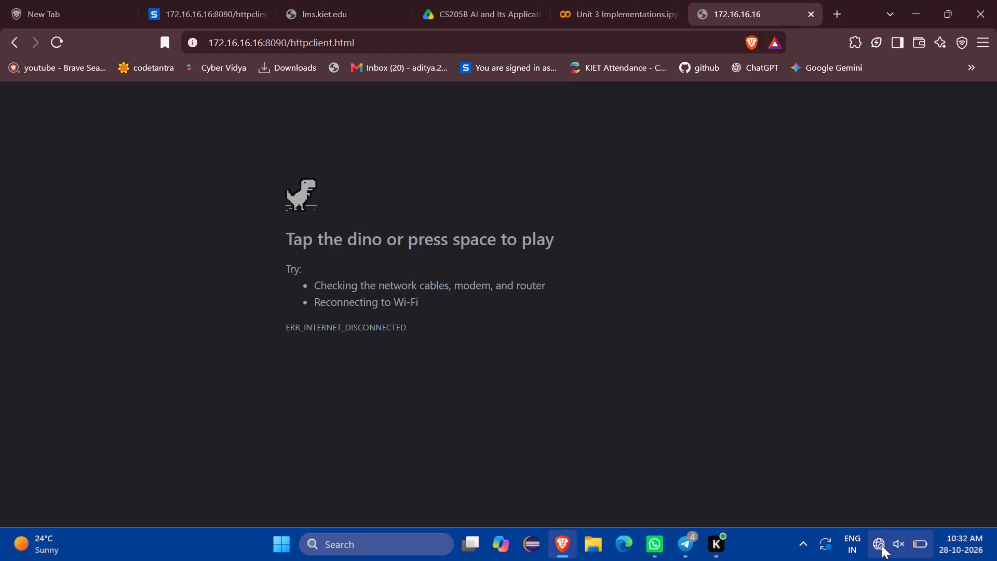
# Connect the computer to the open KIET Wi-Fi network without enabling automatic connection.
pyautogui.click(882, 545)
pyautogui.click(798, 286)
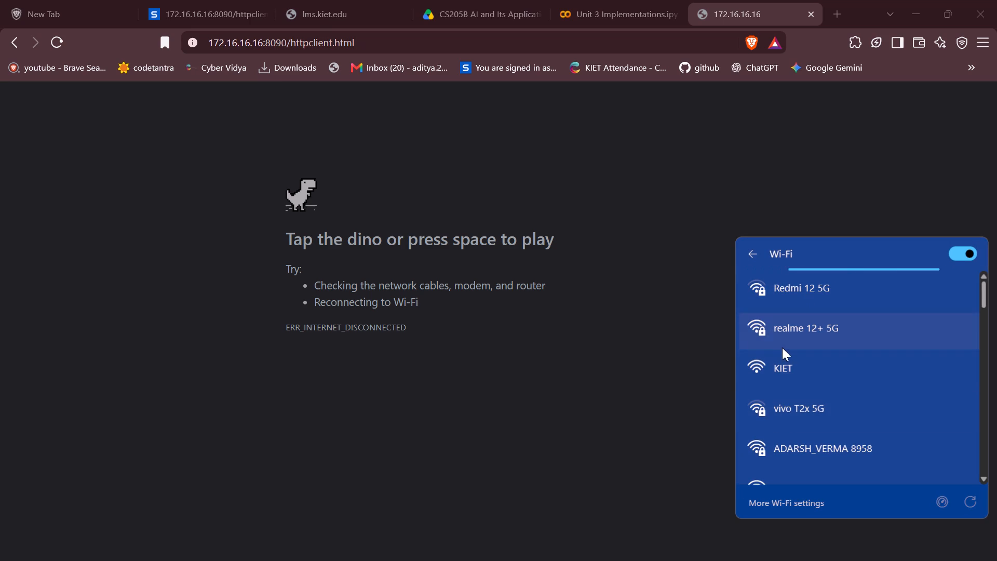
pyautogui.click(781, 369)
pyautogui.click(913, 457)
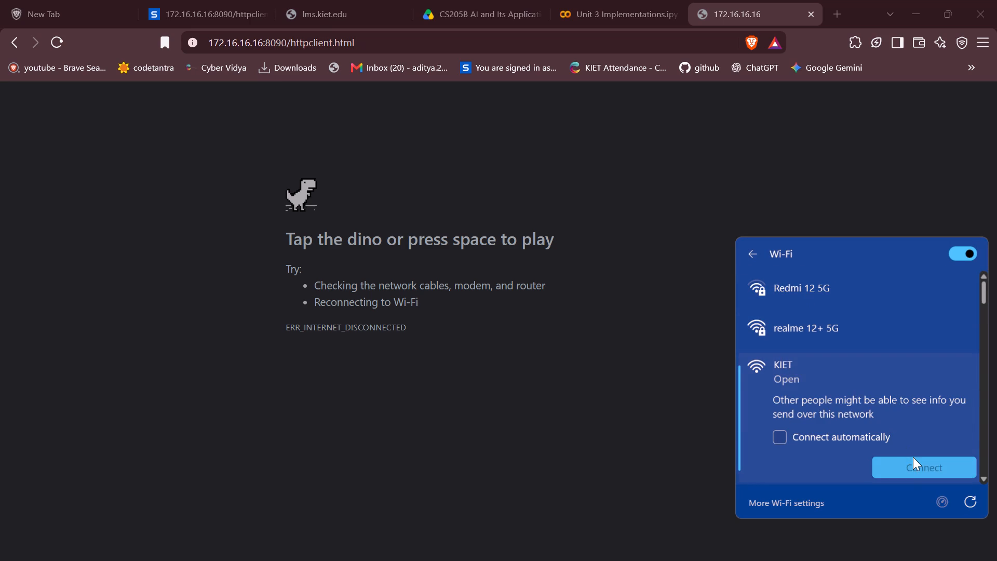
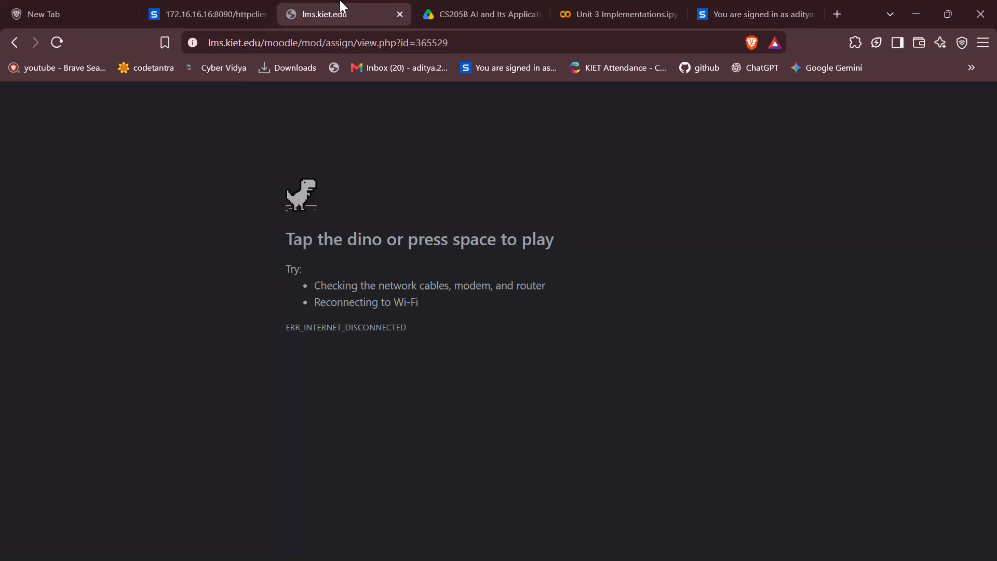
# Reload the Unit 3: Program 14 to 18 assignment page, checking the computer's network connection, and go to its submission status.
pyautogui.click(51, 36)
pyautogui.tripleClick(51, 36)
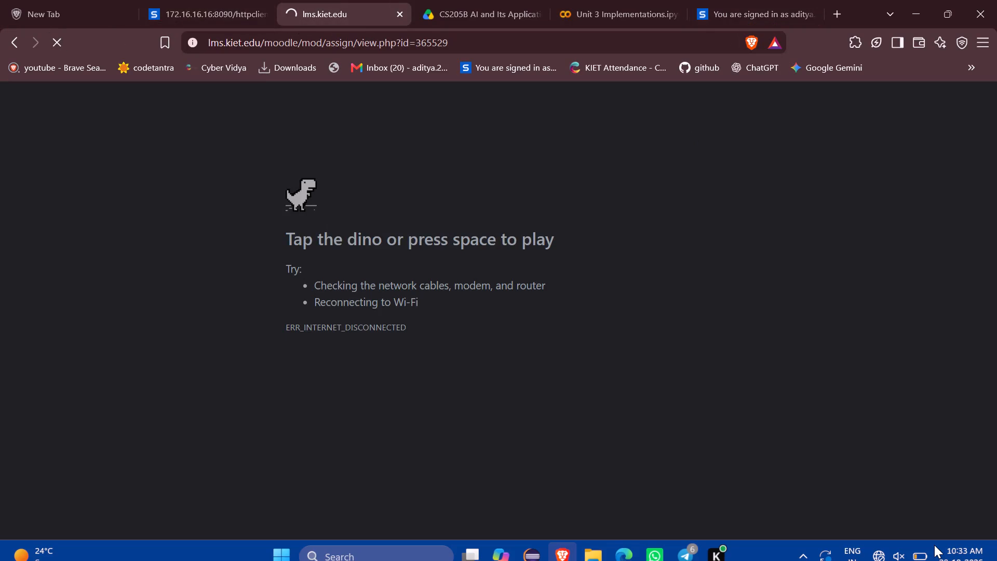
pyautogui.click(891, 555)
pyautogui.click(617, 360)
pyautogui.scroll(-3, 617, 360)
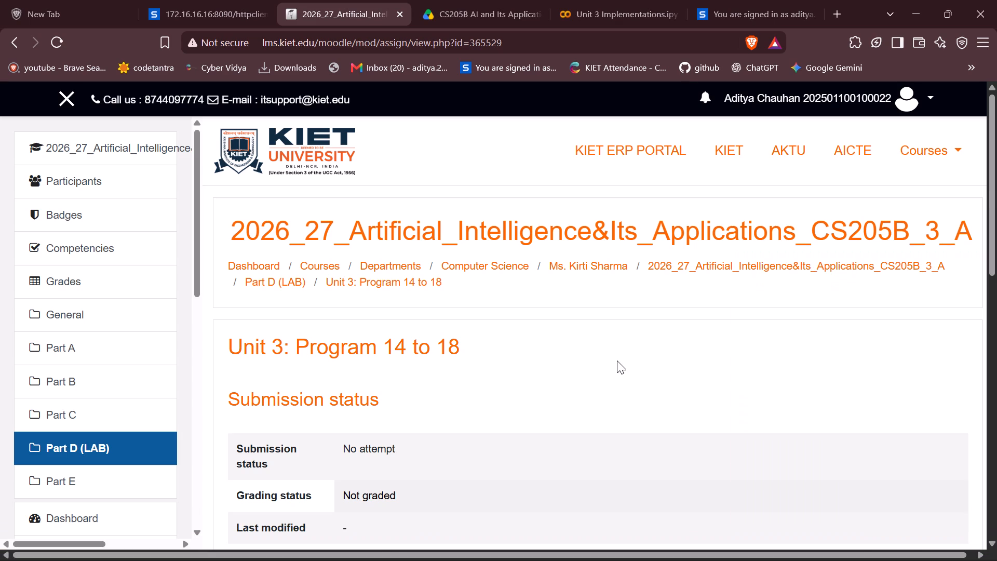
# Start a submission for the Unit 3: Program 14 to 18 assignment and accept the own-work declaration.
pyautogui.scroll(-1, 617, 360)
pyautogui.click(605, 364)
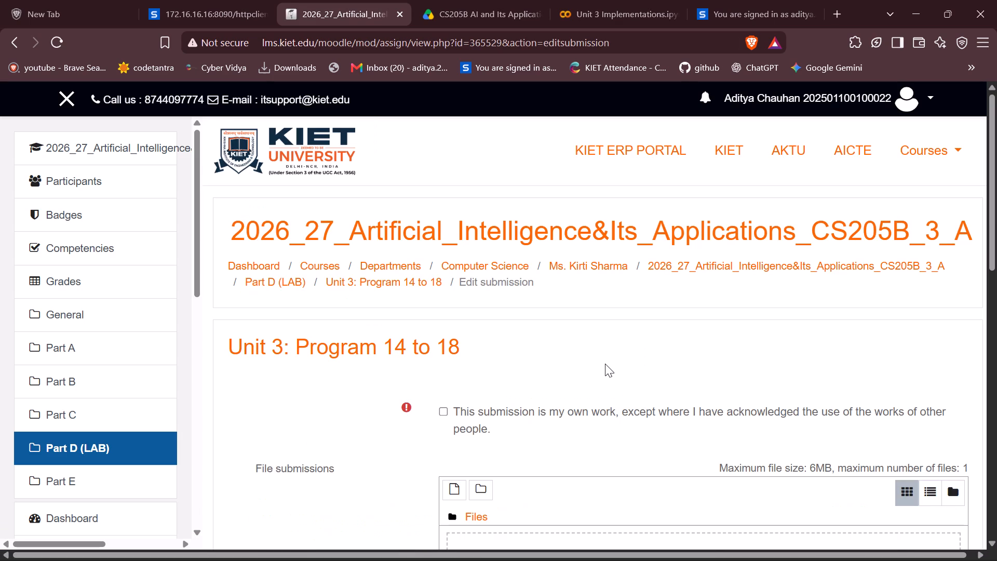
pyautogui.click(442, 407)
# Upload UNIT3_PRACTICAL_AI.docx from D: > KIET > 3RD-SEM > AI-CS-K as the assignment's submission file.
pyautogui.scroll(-2, 442, 407)
pyautogui.click(455, 296)
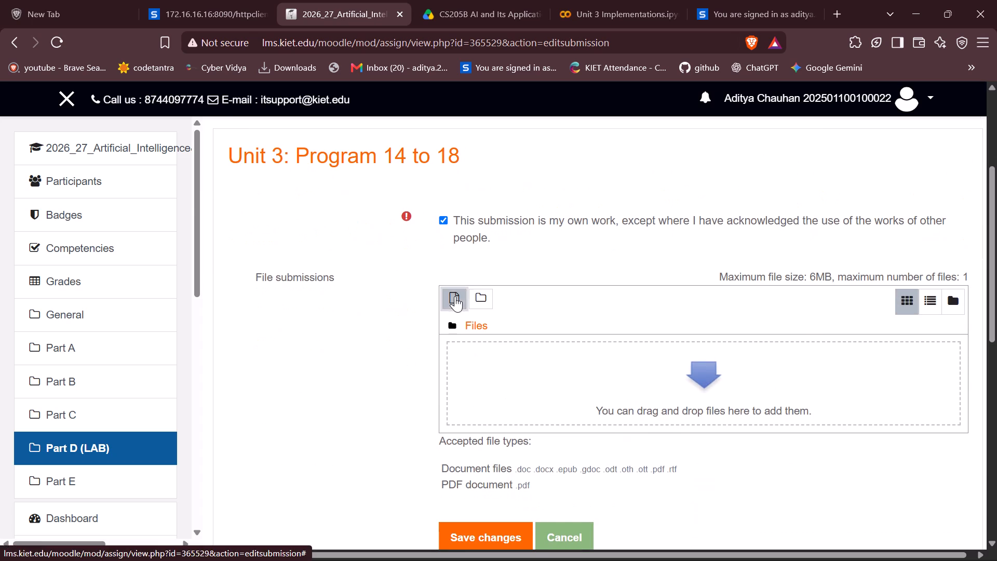
pyautogui.click(407, 277)
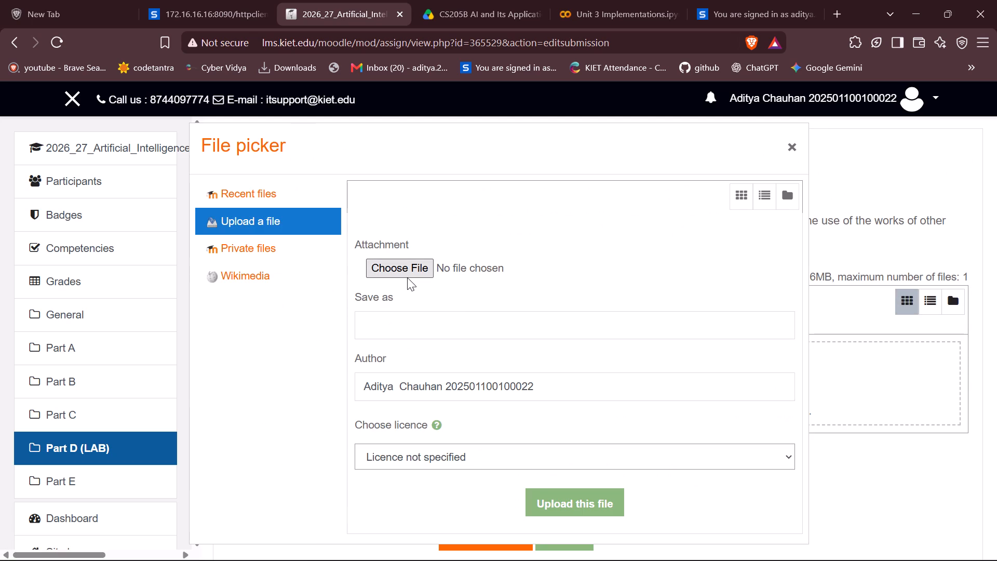
pyautogui.click(405, 266)
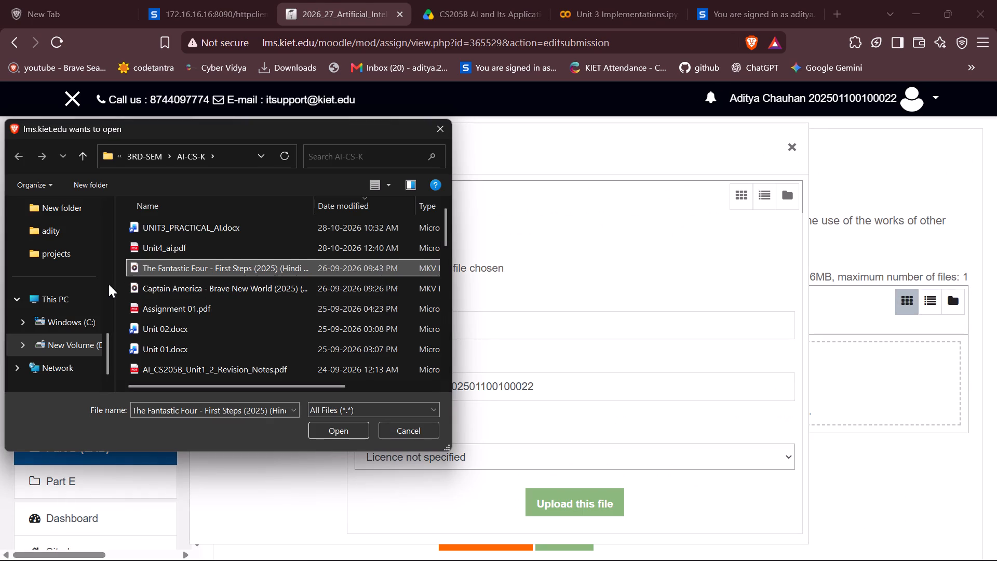
pyautogui.scroll(-1, 73, 336)
pyautogui.click(83, 327)
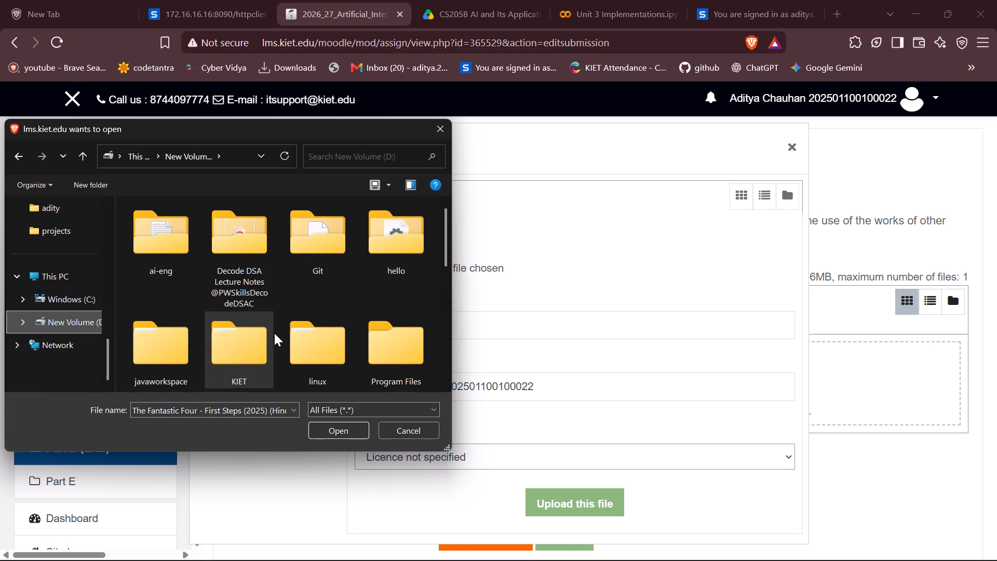
pyautogui.doubleClick(274, 333)
pyautogui.doubleClick(266, 333)
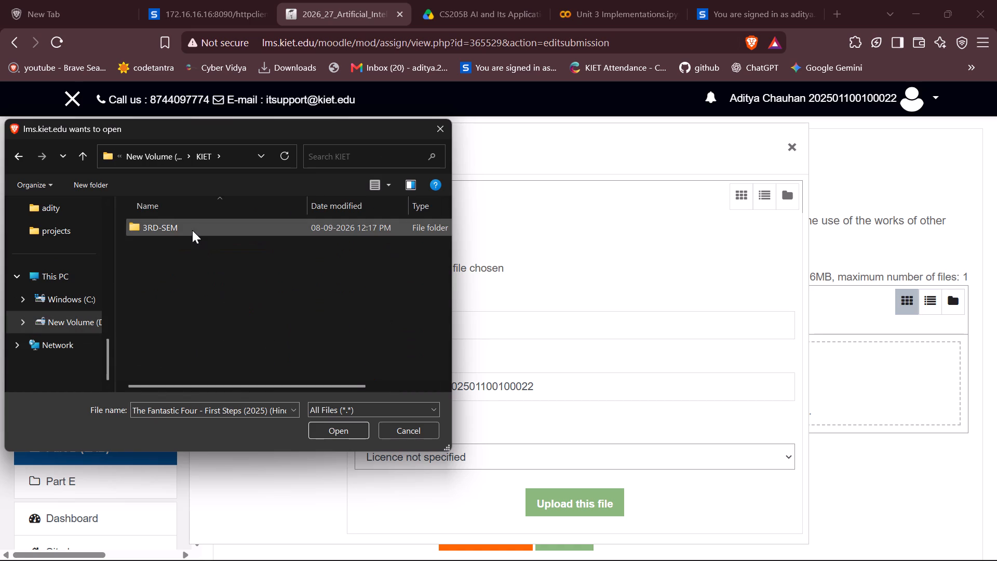
pyautogui.doubleClick(190, 228)
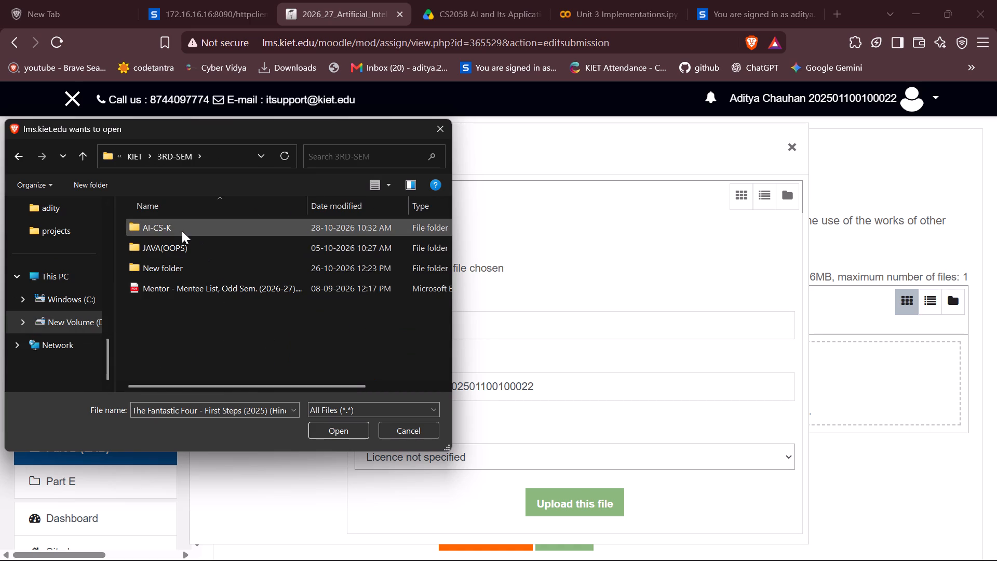
pyautogui.doubleClick(182, 231)
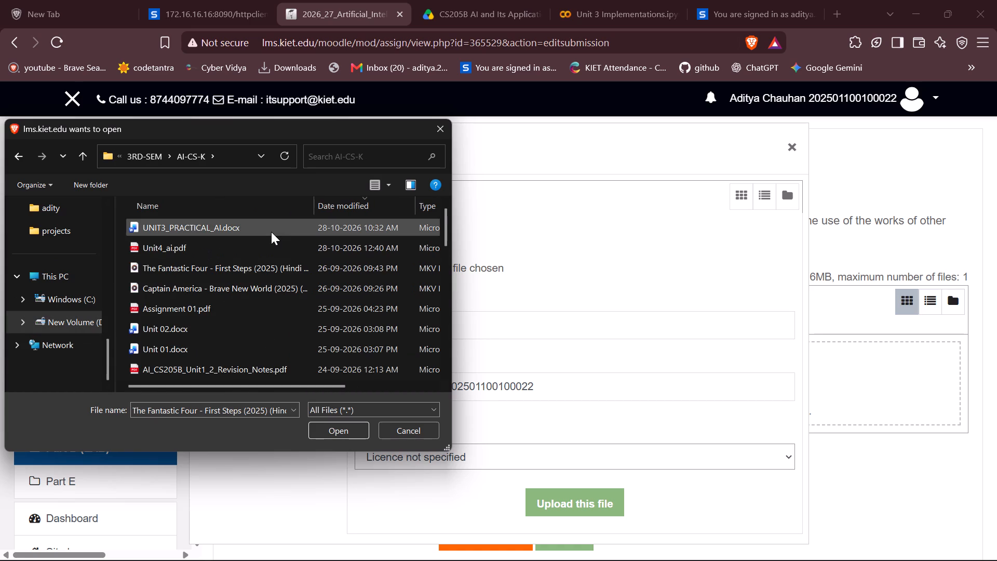
pyautogui.click(271, 232)
pyautogui.click(334, 424)
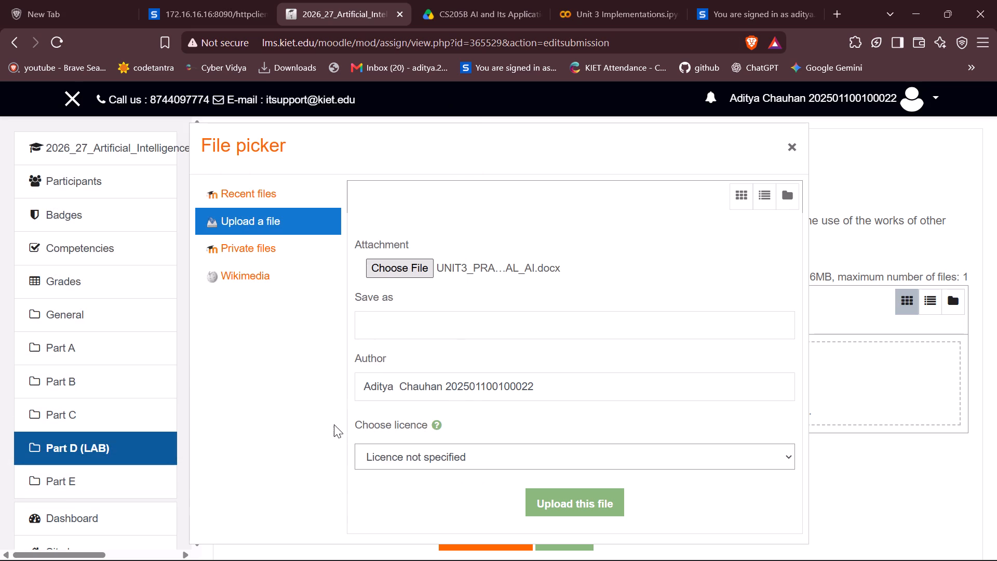
pyautogui.click(562, 491)
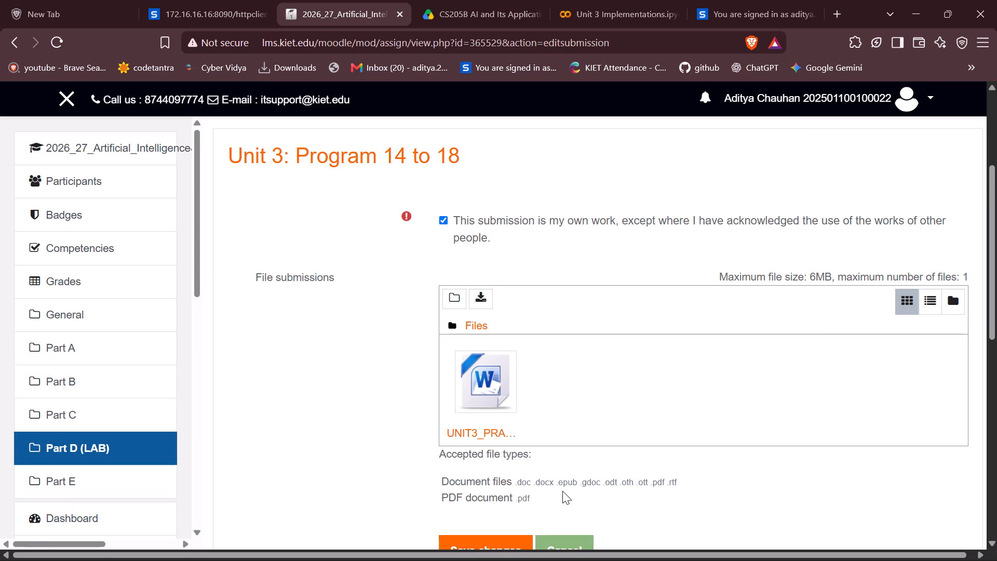
# Save the submission with the uploaded report and view its submission status details.
pyautogui.scroll(-1, 562, 491)
pyautogui.click(496, 447)
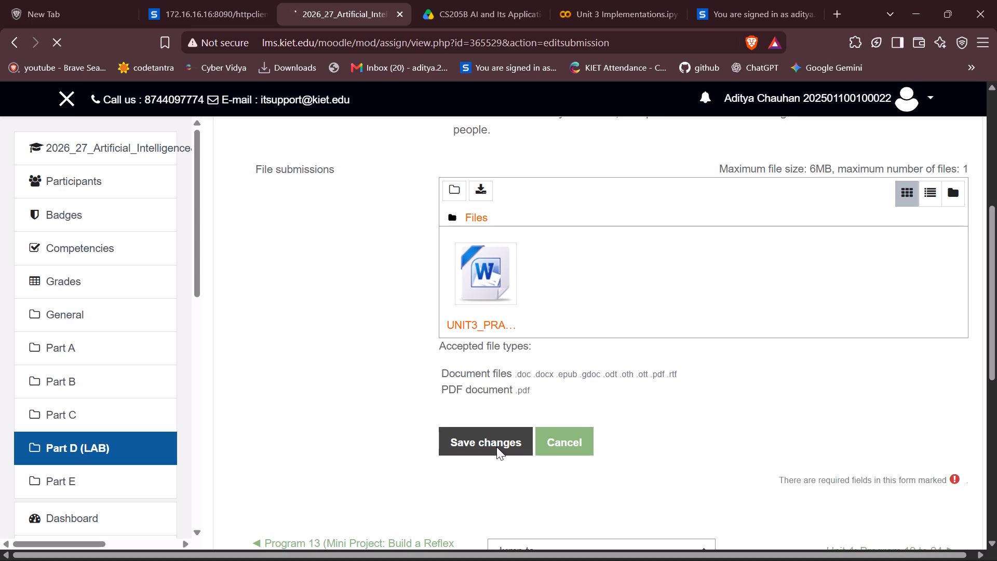
pyautogui.scroll(-3, 496, 447)
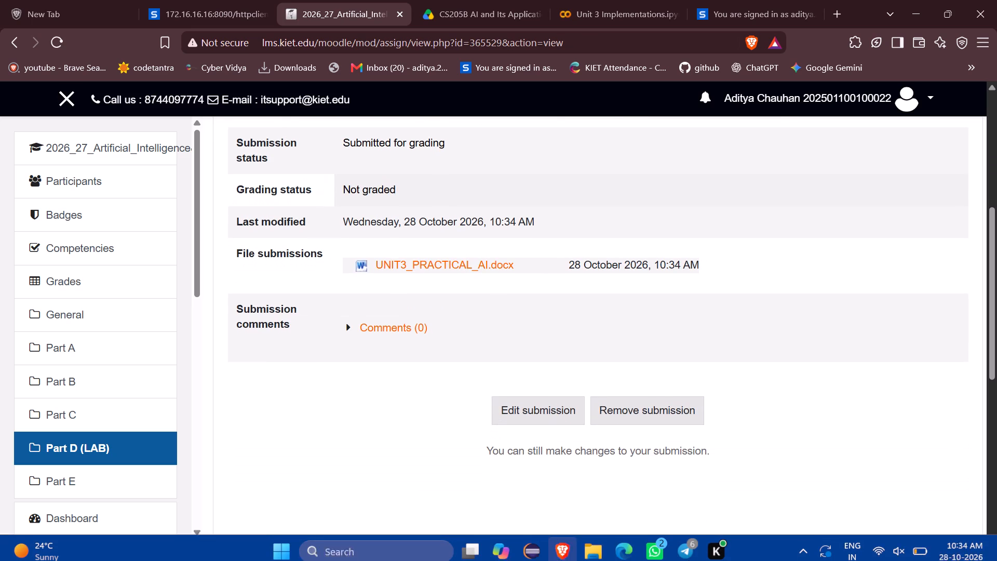